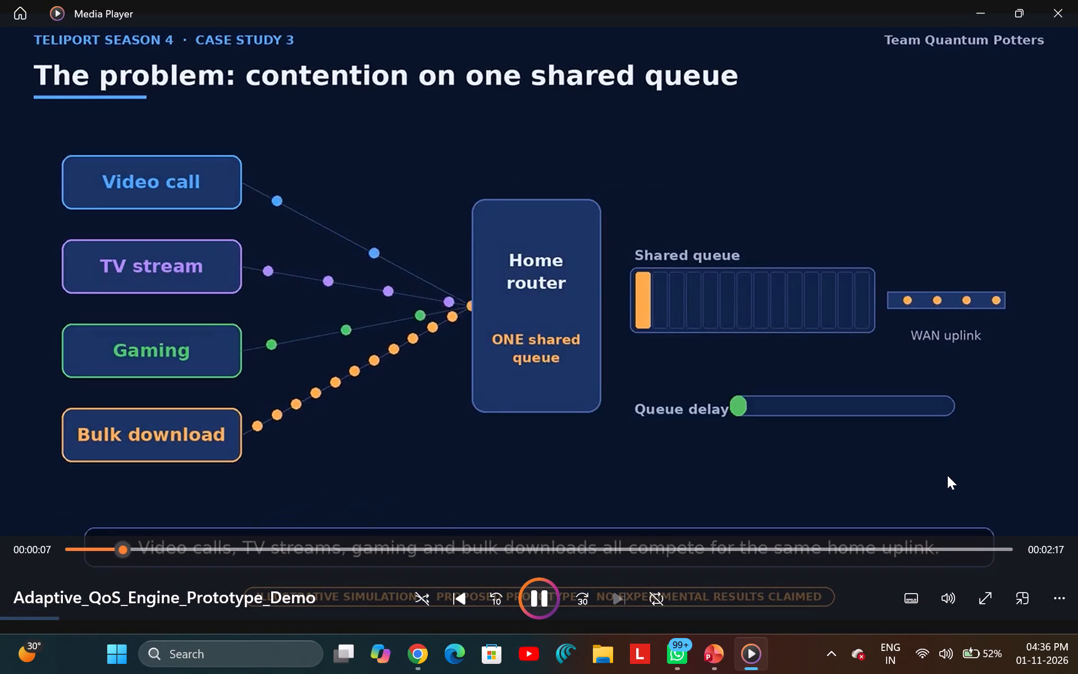
Play the Adaptive_QoS_Engine_Prototype_Demo video in full-screen view.
{"action": "left_click", "coordinate": [985, 511]}
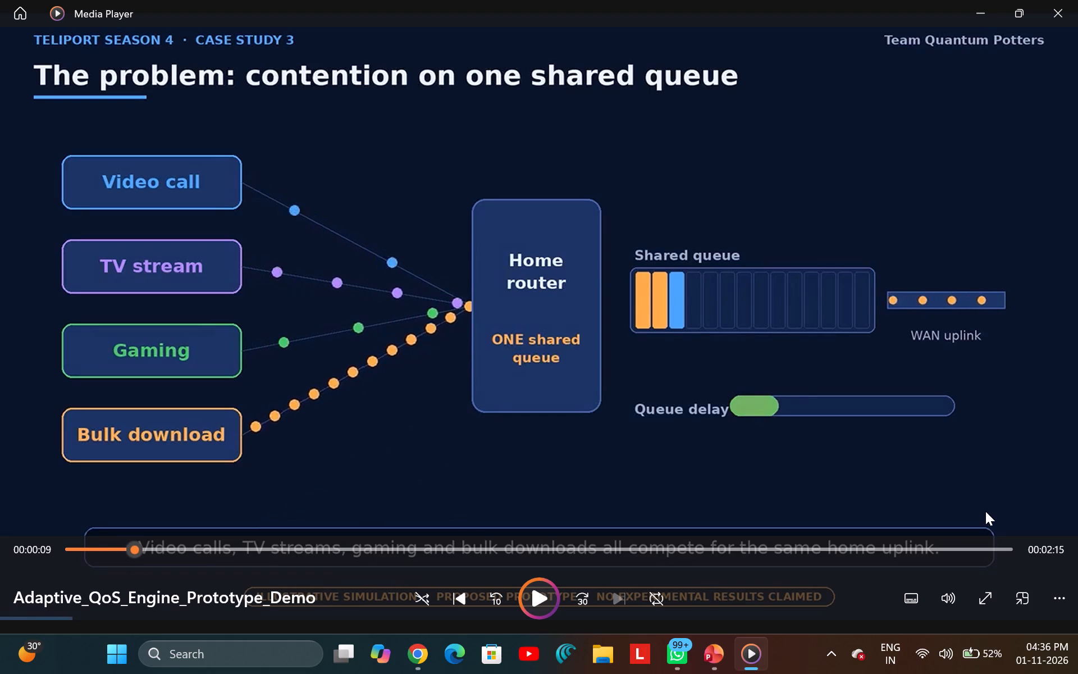
{"action": "left_click", "coordinate": [931, 466]}
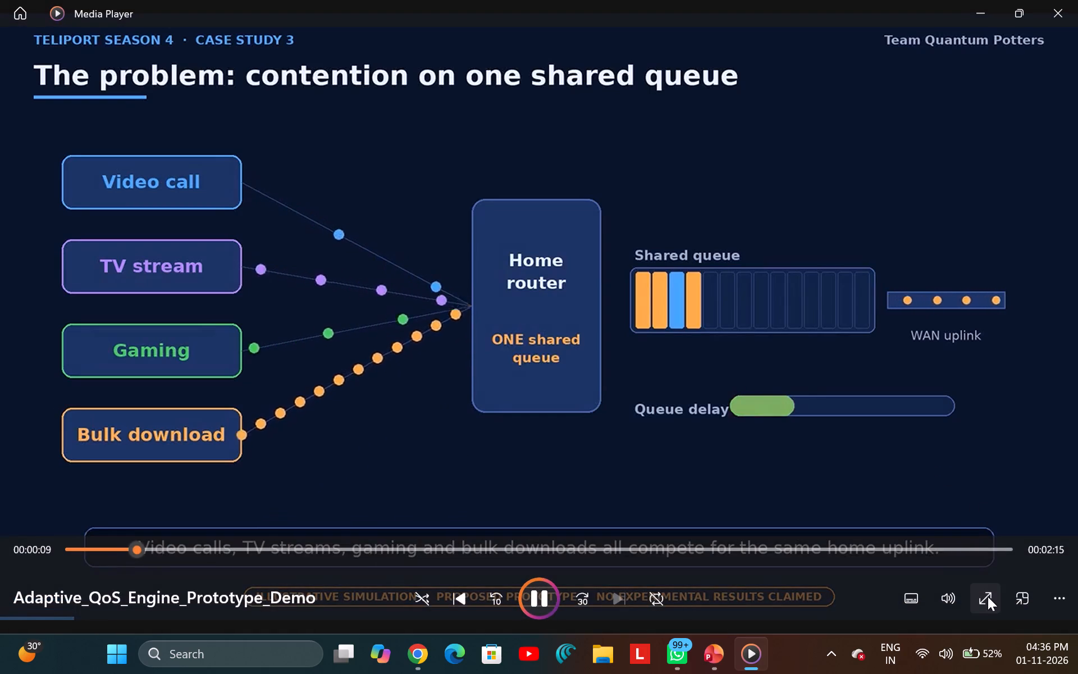
{"action": "left_click", "coordinate": [985, 594]}
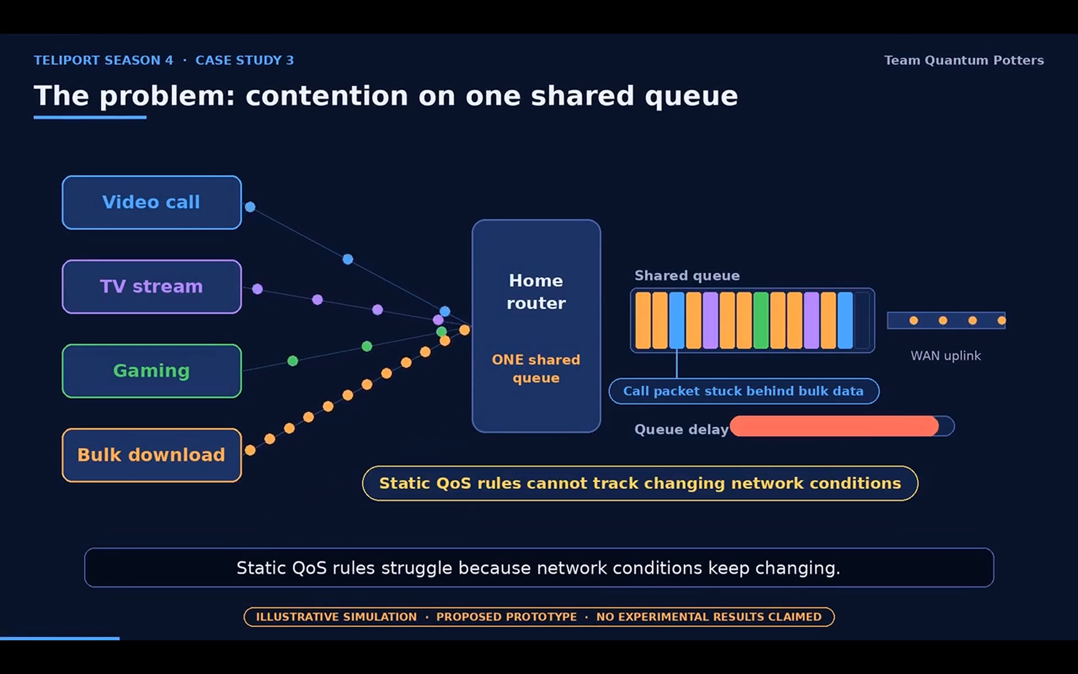
Take a screen snip of the video frame titled "The problem: contention on one shared queue".
{"action": "key", "text": "Print"}
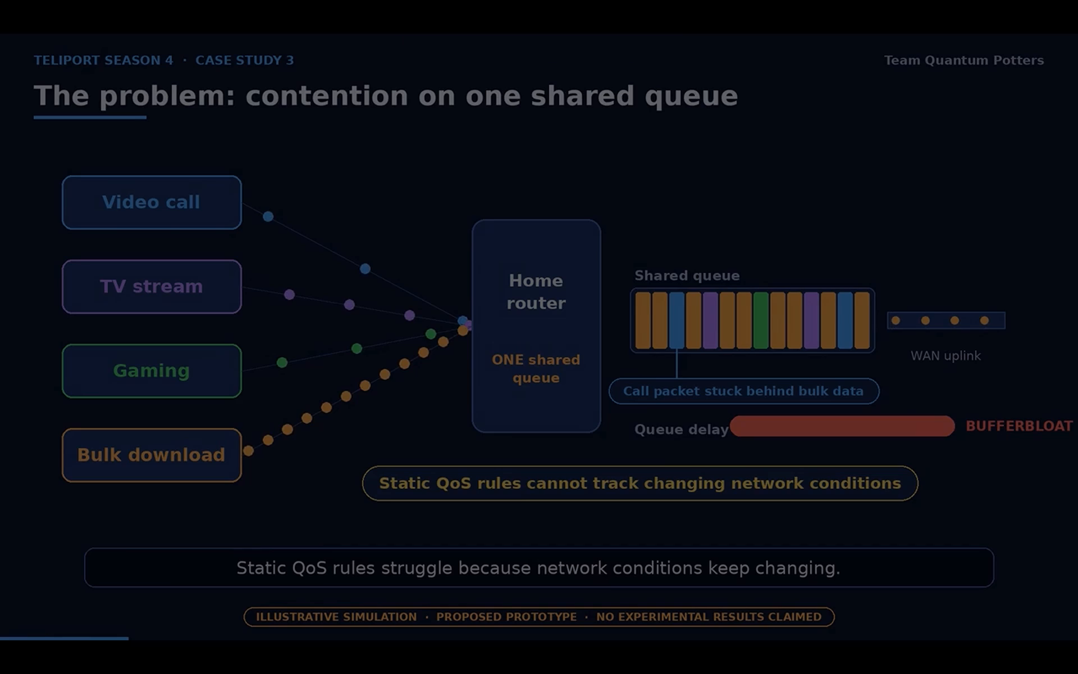
{"action": "scroll", "coordinate": [666, 344], "scroll_direction": "right", "scroll_amount": 4}
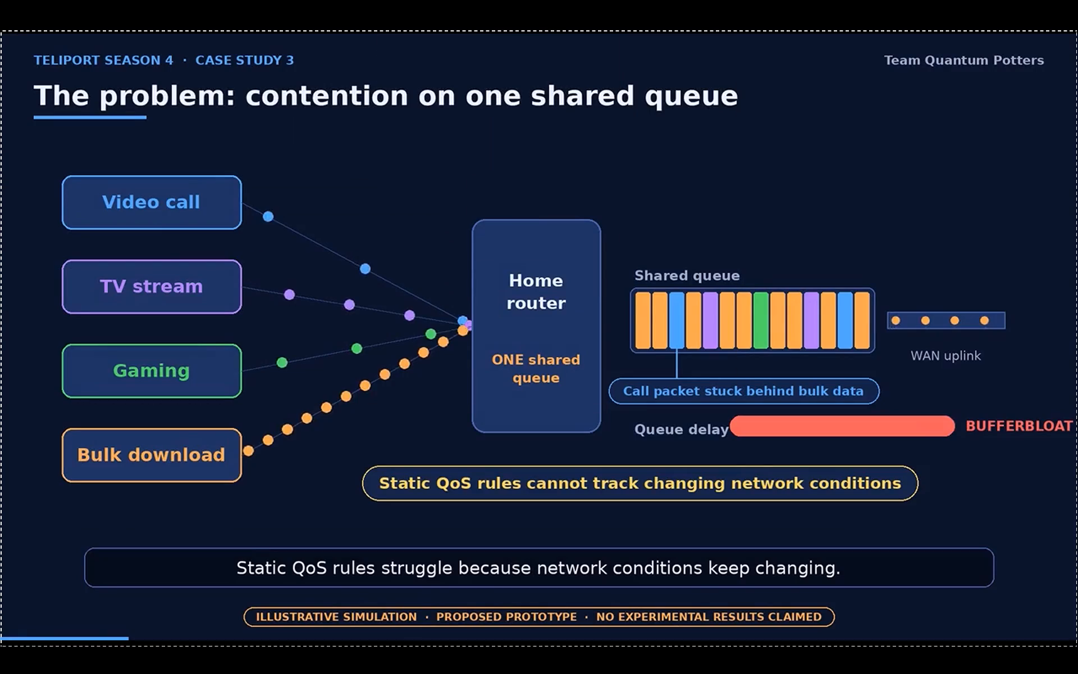
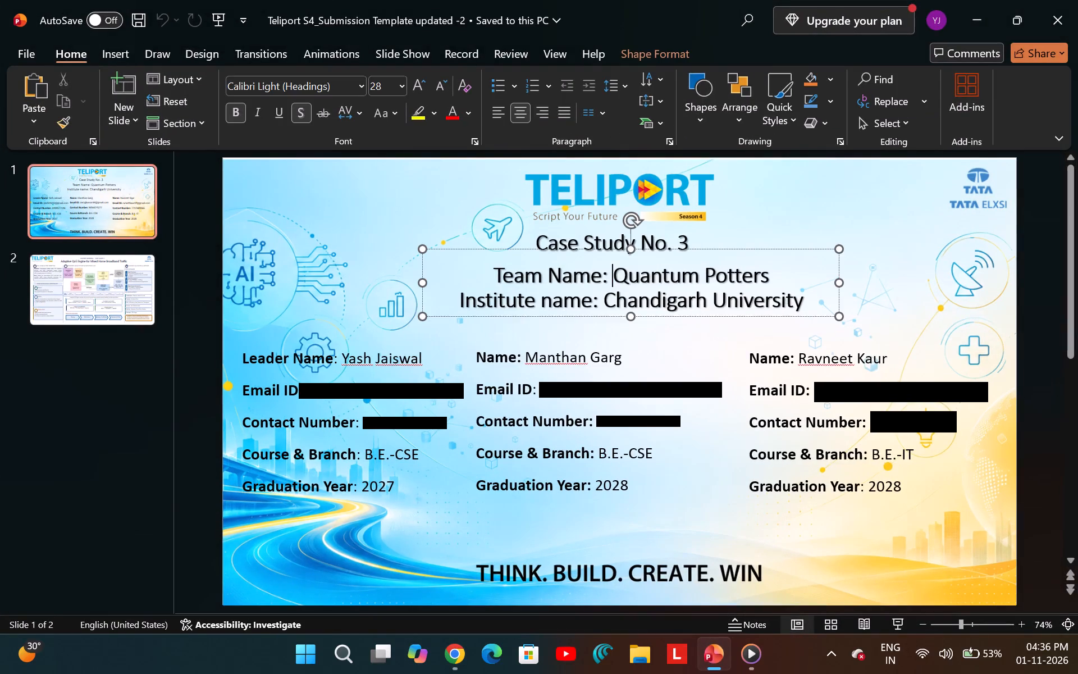
Slightly narrow and shorten the text box holding the team name and institute name on slide 1.
{"action": "left_click_drag", "start_coordinate": [841, 317], "coordinate": [820, 313]}
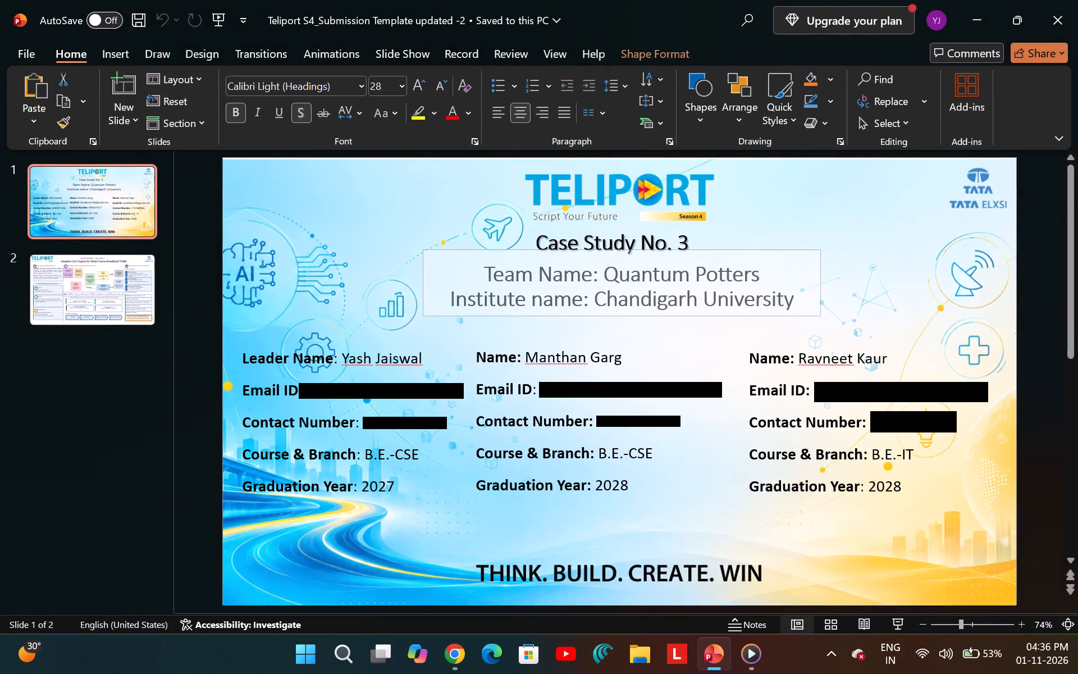
{"action": "left_click_drag", "start_coordinate": [820, 313], "coordinate": [829, 317]}
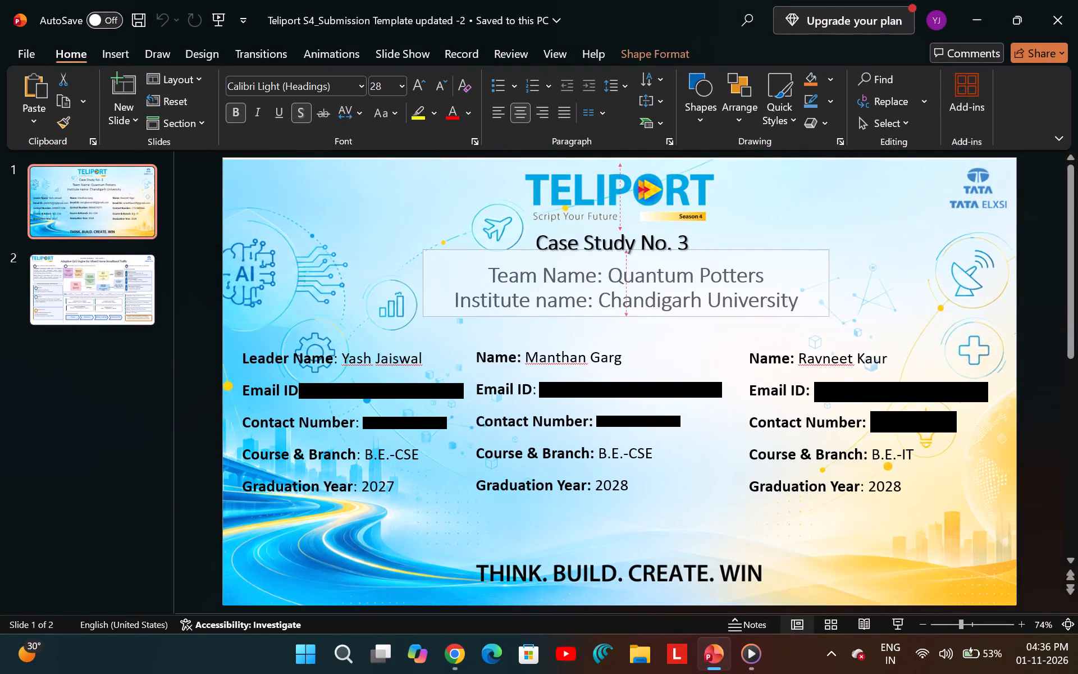
{"action": "left_click_drag", "start_coordinate": [829, 317], "coordinate": [832, 313]}
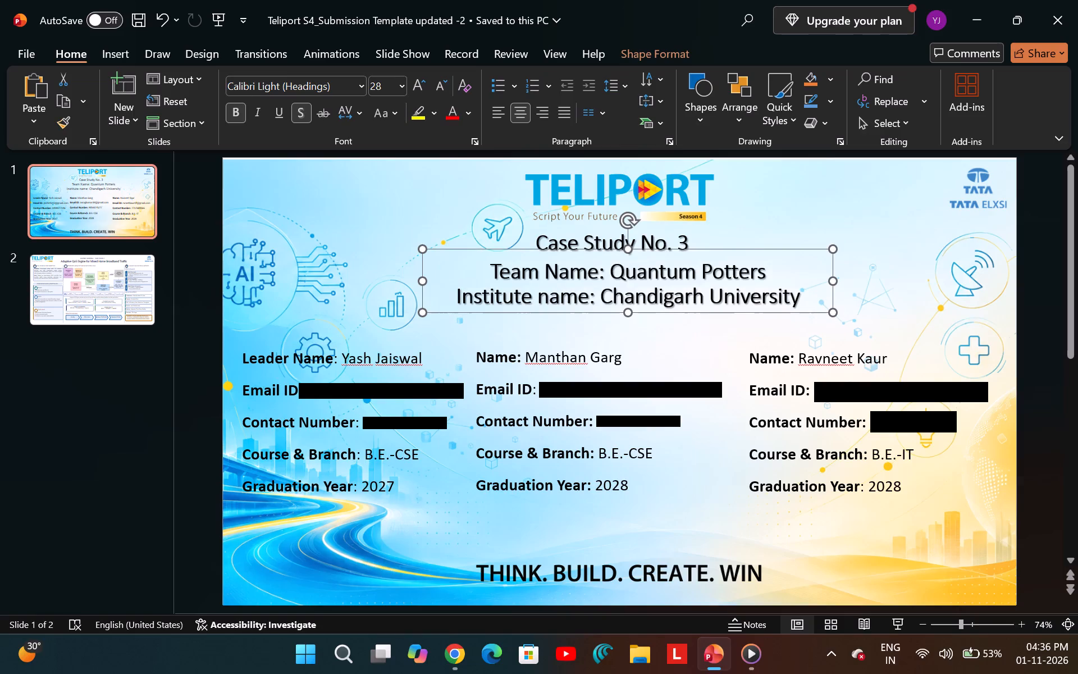
Select the team name and institute name lines on slide 1 and open their font size choices.
{"action": "triple_click", "coordinate": [651, 270]}
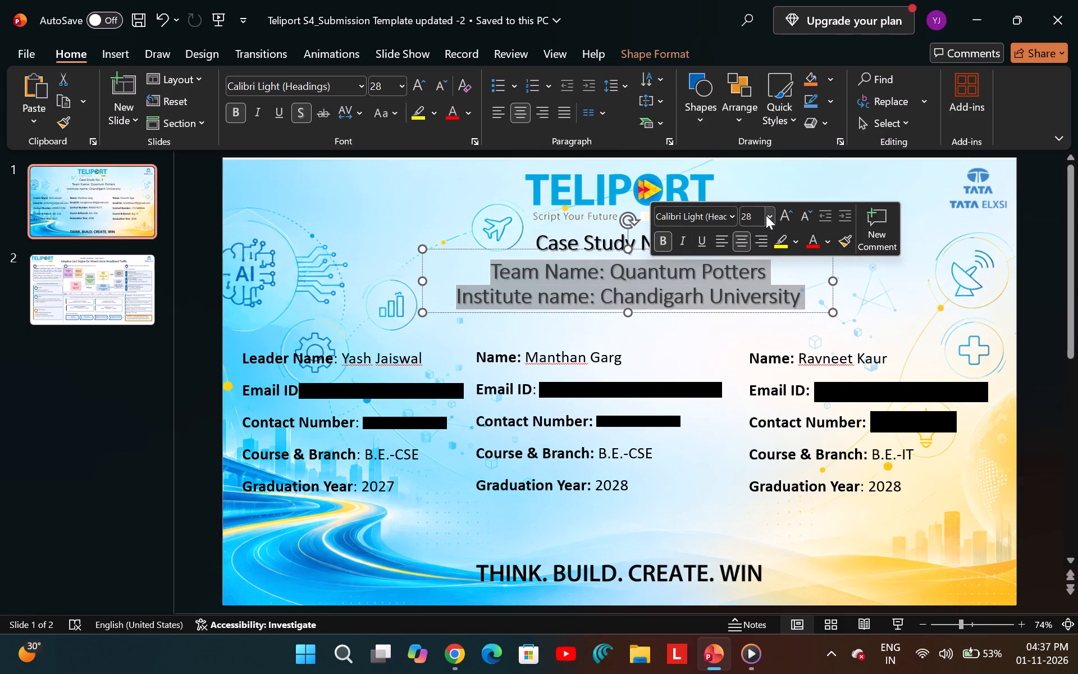
{"action": "left_click", "coordinate": [773, 221]}
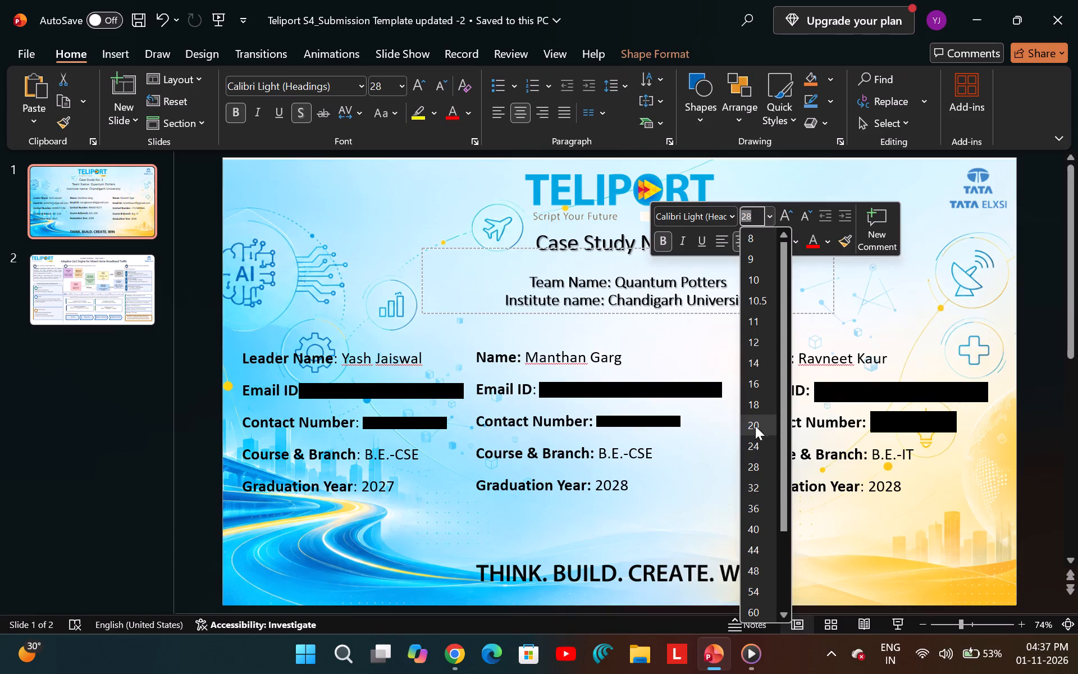
Set the font size of the team name and institute name text on slide 1 to 20.
{"action": "left_click", "coordinate": [755, 425]}
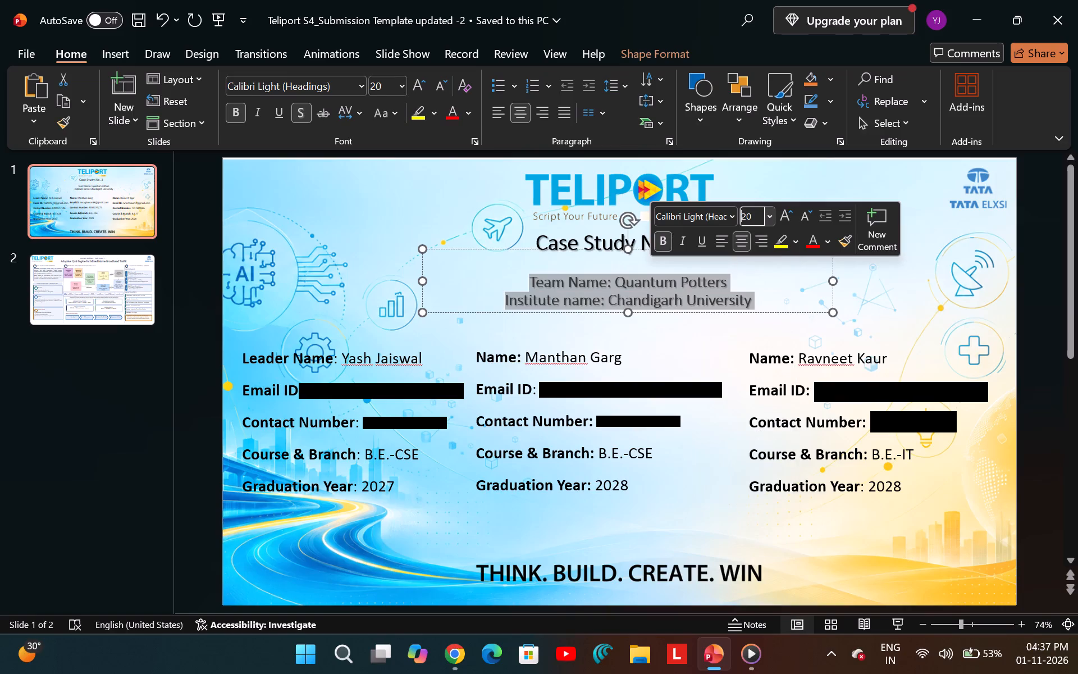
Move the team and institute name text box up so it sits directly beneath the Case Study No. 3 heading.
{"action": "left_click_drag", "start_coordinate": [499, 247], "coordinate": [495, 242]}
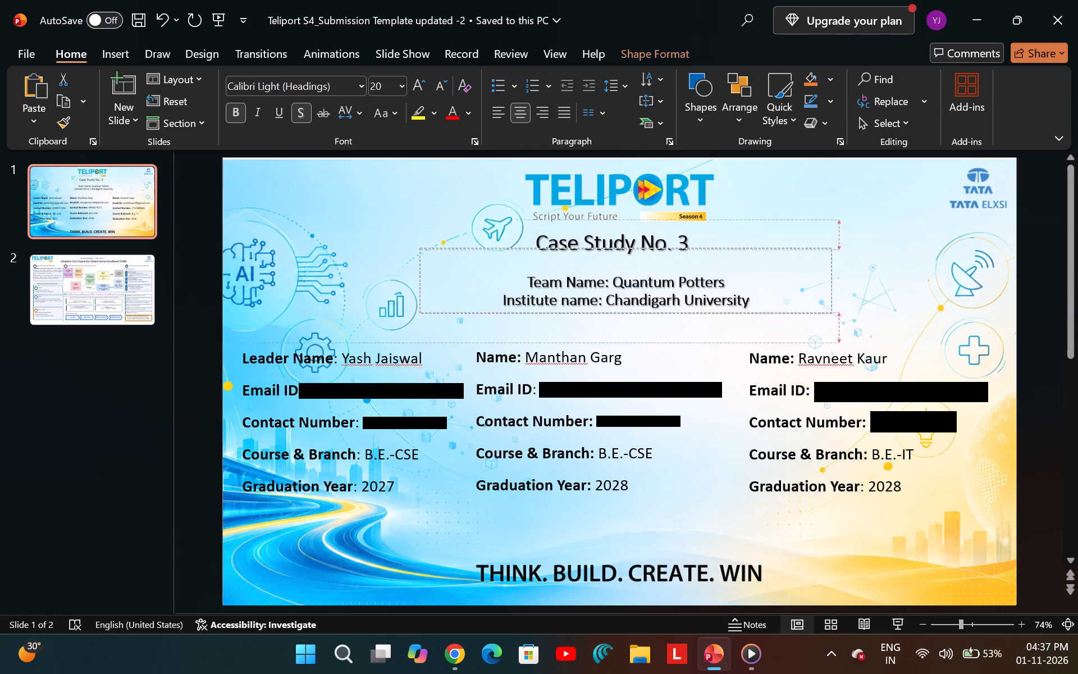
{"action": "left_click_drag", "start_coordinate": [495, 242], "coordinate": [483, 226]}
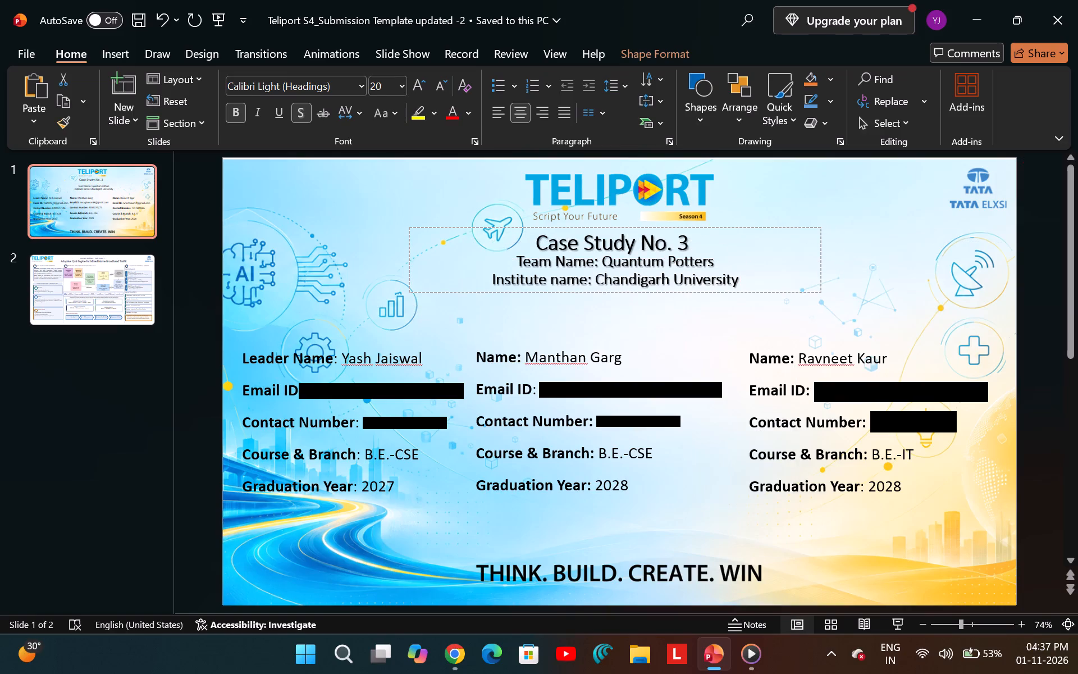
{"action": "left_click_drag", "start_coordinate": [483, 226], "coordinate": [480, 226]}
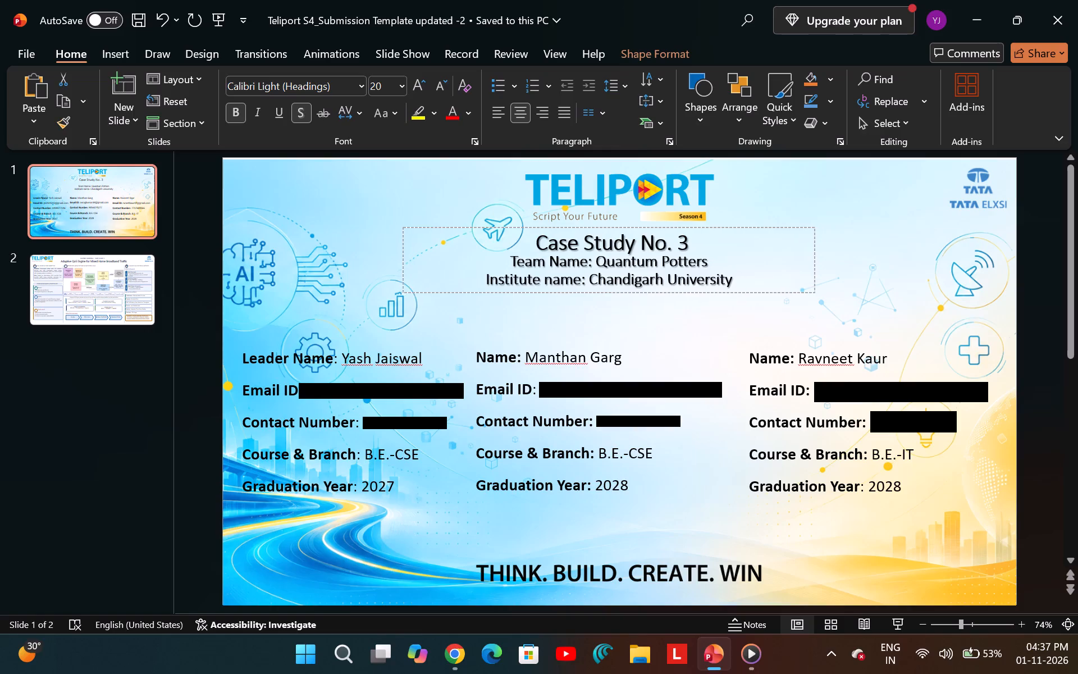
{"action": "left_click_drag", "start_coordinate": [480, 226], "coordinate": [481, 225]}
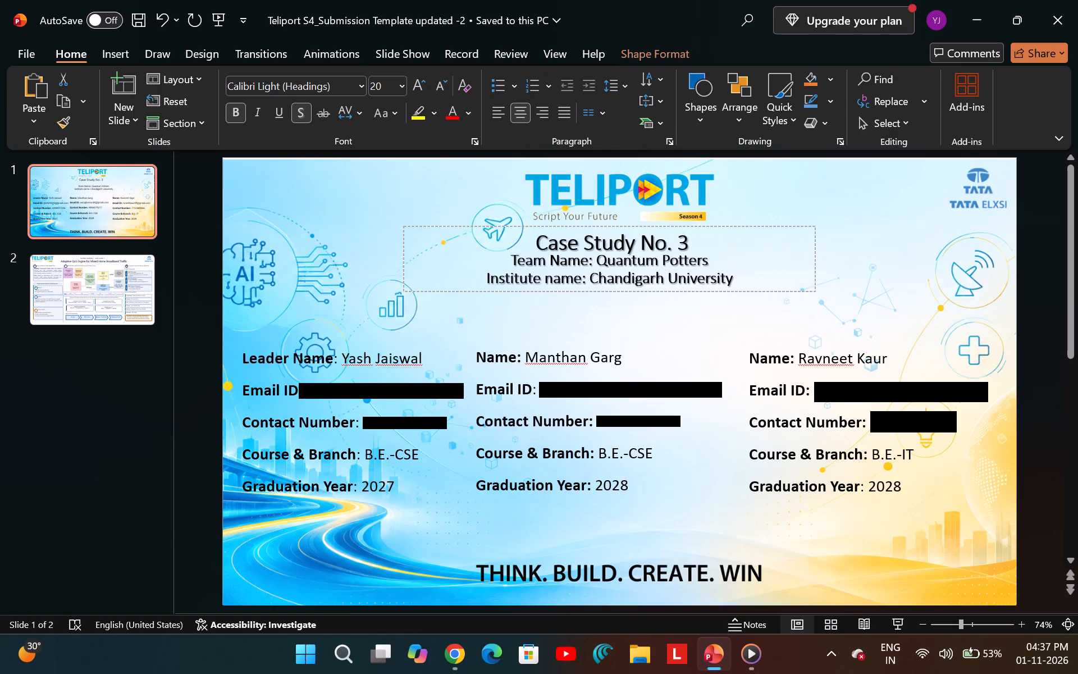
{"action": "left_click_drag", "start_coordinate": [481, 225], "coordinate": [481, 226]}
{"action": "left_click", "coordinate": [868, 319]}
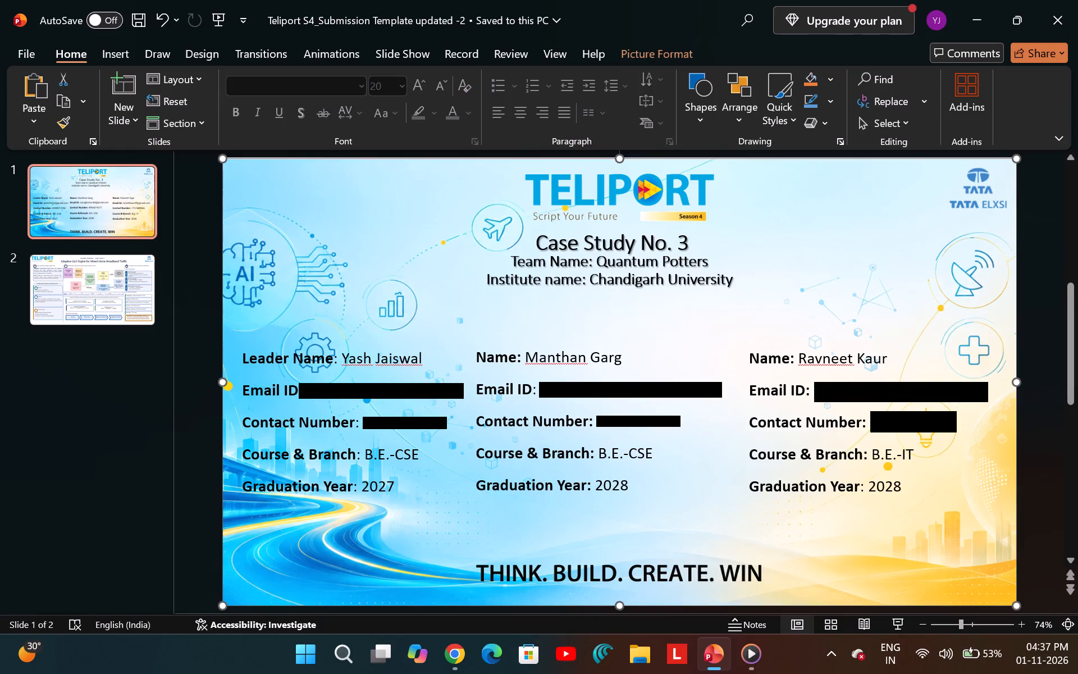
{"action": "left_click", "coordinate": [119, 54]}
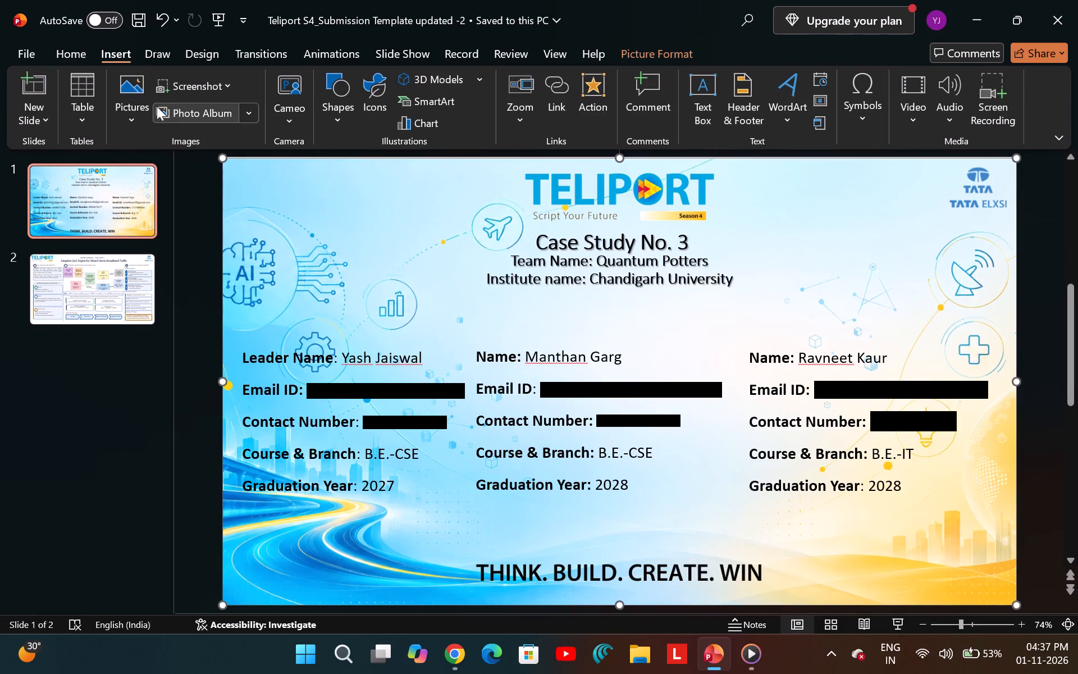
{"action": "left_click", "coordinate": [223, 87]}
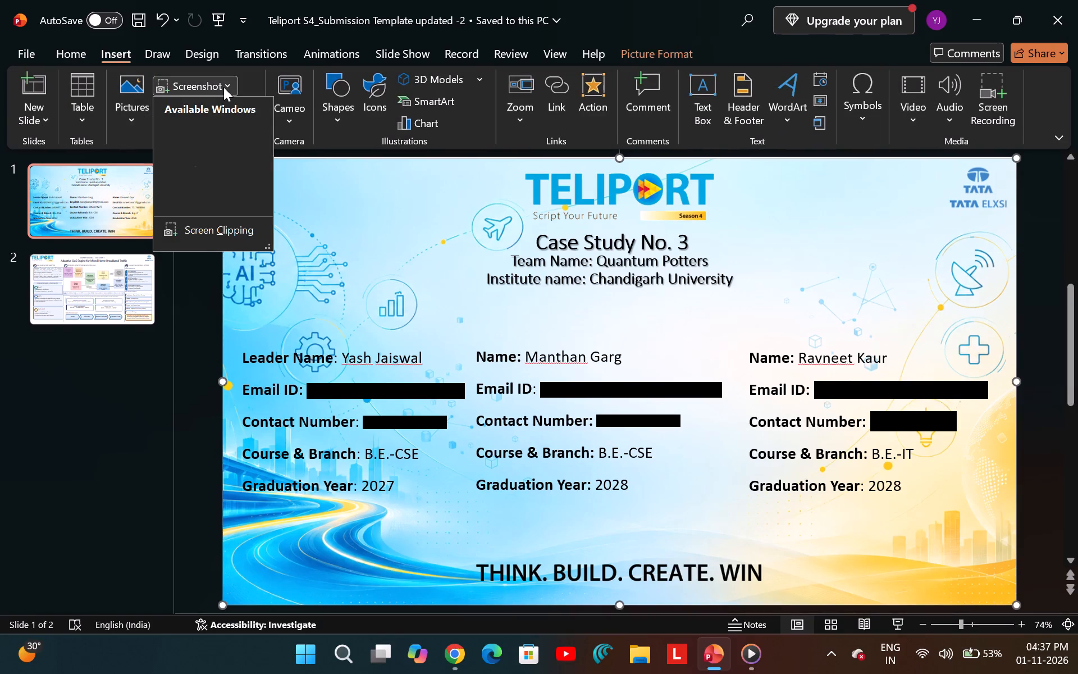
{"action": "left_click", "coordinate": [223, 87]}
{"action": "left_click", "coordinate": [127, 112]}
{"action": "left_click", "coordinate": [169, 176]}
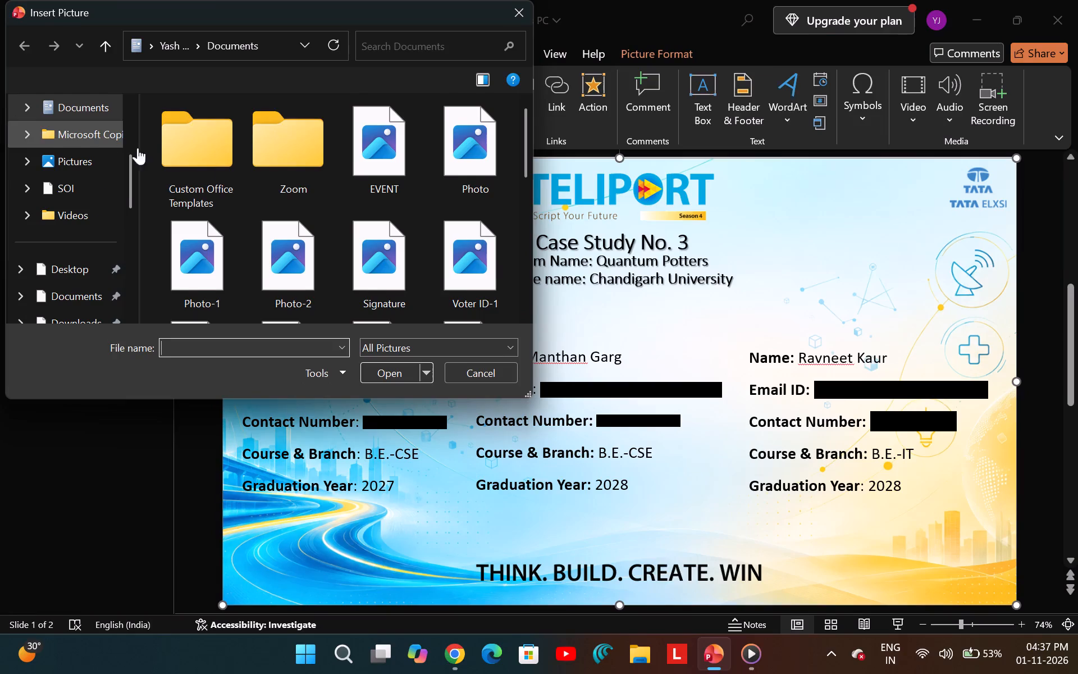
{"action": "scroll", "coordinate": [83, 300], "scroll_direction": "down", "scroll_amount": 1}
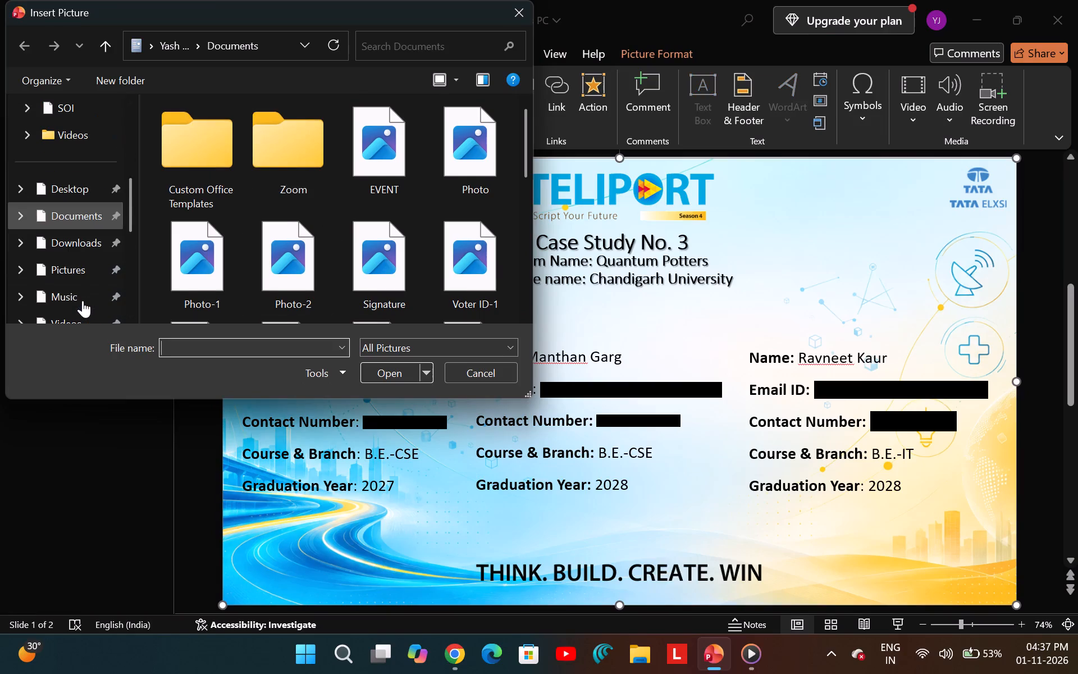
{"action": "left_click", "coordinate": [72, 246]}
{"action": "left_click", "coordinate": [81, 266]}
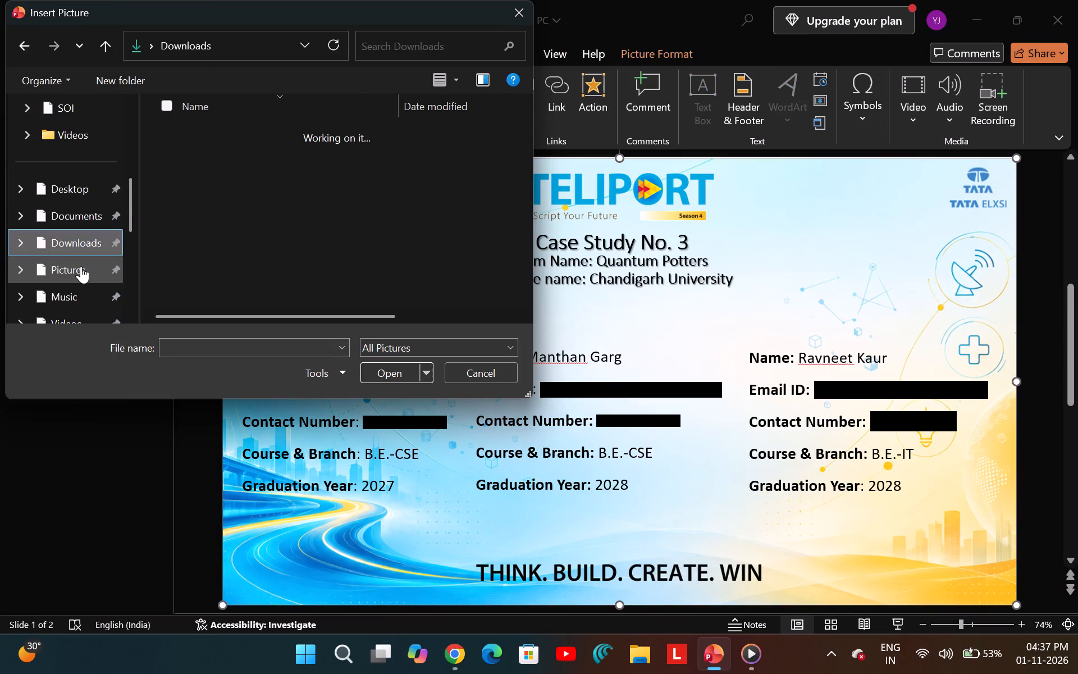
{"action": "double_click", "coordinate": [293, 155]}
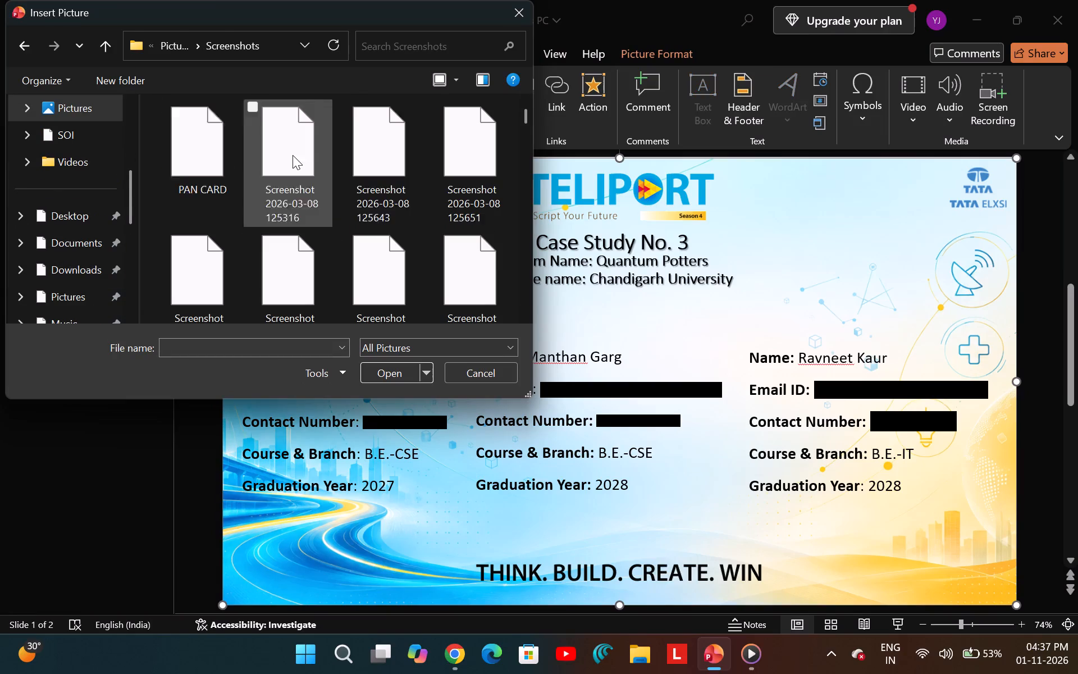
{"action": "left_click_drag", "start_coordinate": [524, 115], "coordinate": [520, 310]}
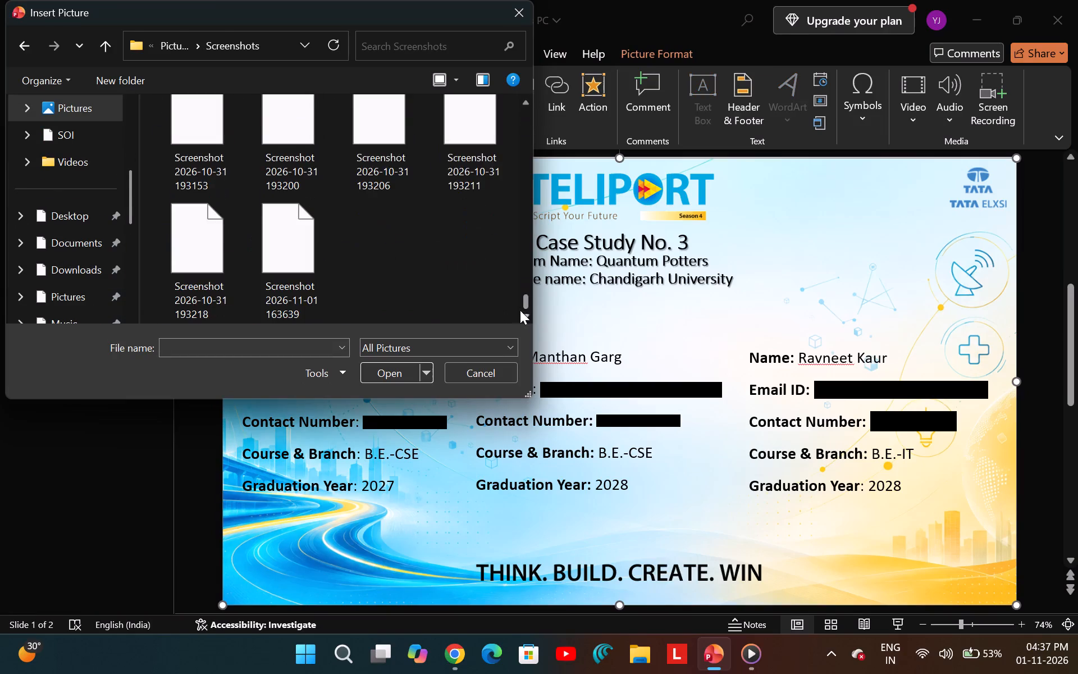
{"action": "left_click", "coordinate": [261, 284]}
{"action": "left_click", "coordinate": [383, 372]}
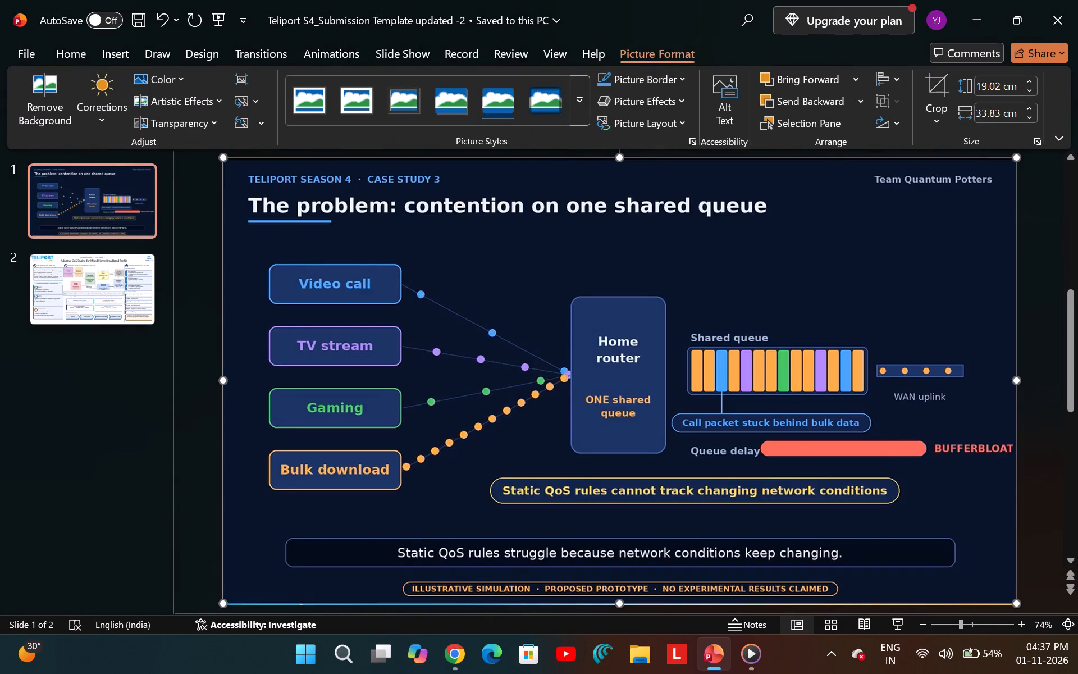
Shrink the inserted screenshot to about 4.5 × 8 cm and place it between the TELIPORT and Tata Elxsi logos.
{"action": "left_click_drag", "start_coordinate": [1017, 604], "coordinate": [726, 395]}
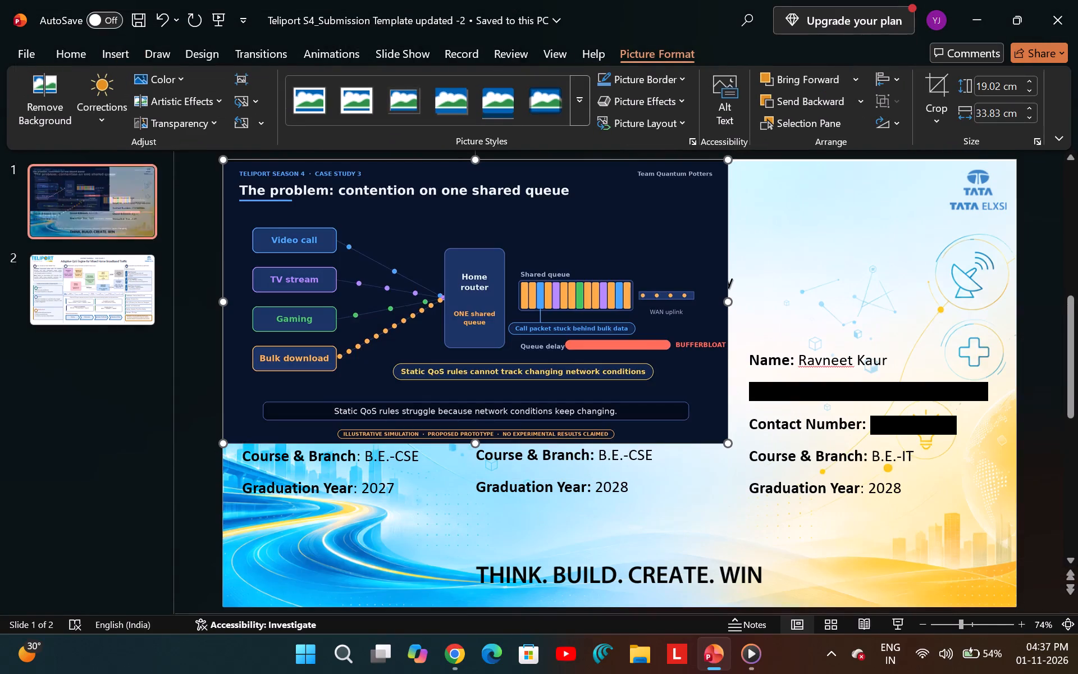
{"action": "left_click_drag", "start_coordinate": [223, 445], "coordinate": [435, 361]}
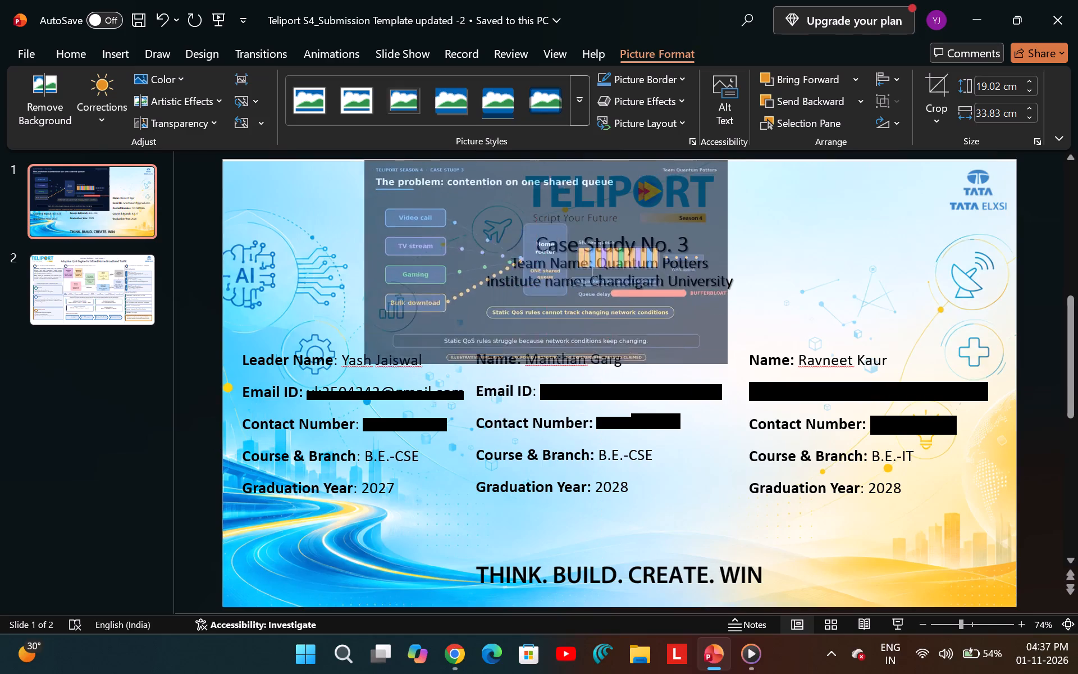
{"action": "left_click_drag", "start_coordinate": [435, 361], "coordinate": [469, 341]}
{"action": "left_click_drag", "start_coordinate": [560, 258], "coordinate": [824, 260]}
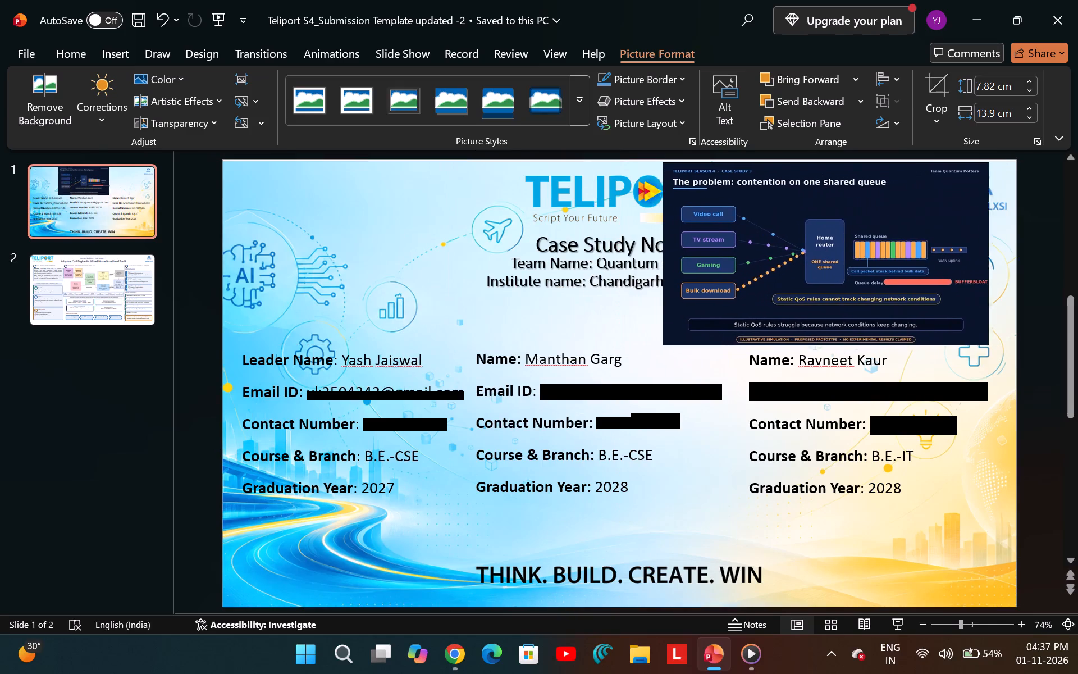
{"action": "left_click_drag", "start_coordinate": [824, 260], "coordinate": [829, 261]}
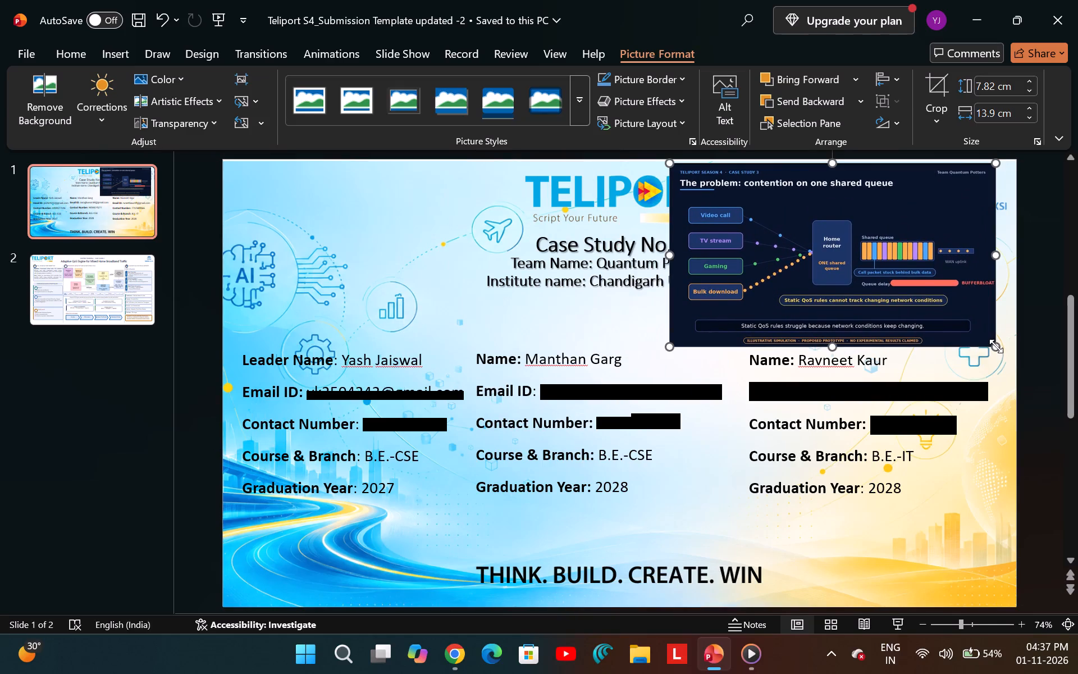
{"action": "left_click_drag", "start_coordinate": [996, 348], "coordinate": [886, 293]}
{"action": "left_click_drag", "start_coordinate": [787, 251], "coordinate": [834, 258]}
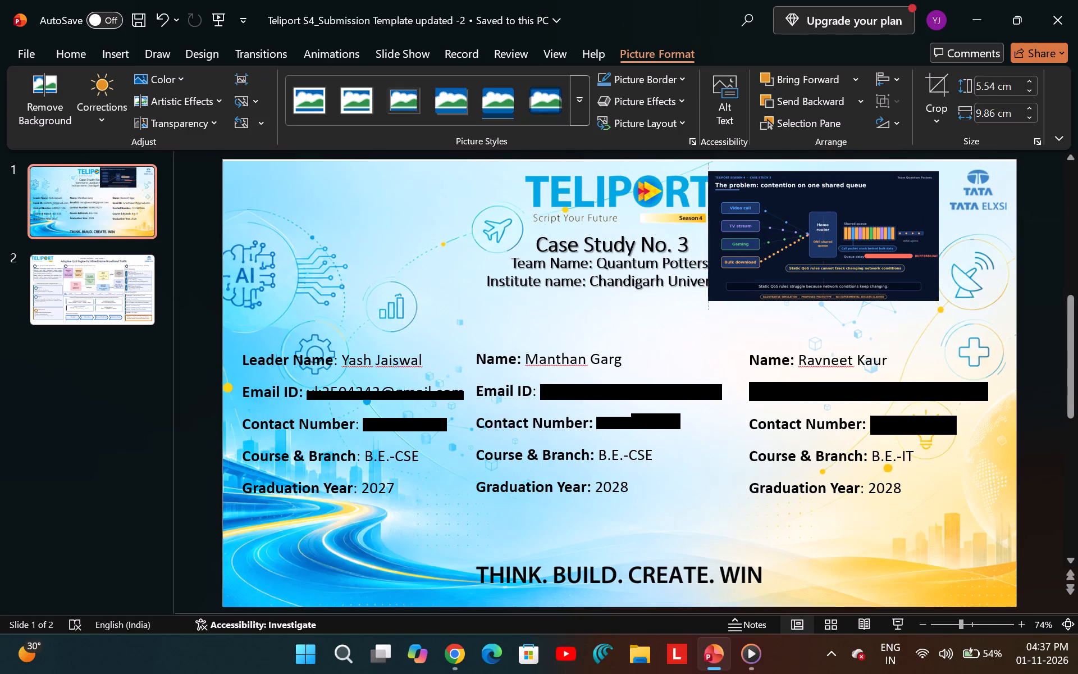
{"action": "left_click_drag", "start_coordinate": [834, 258], "coordinate": [858, 266]}
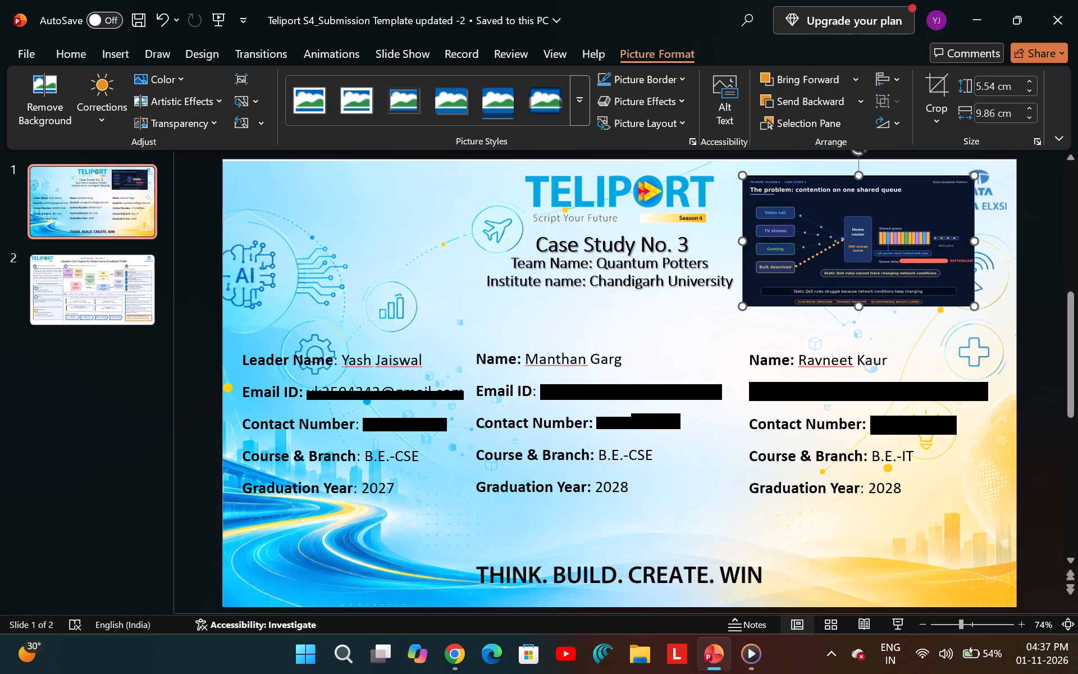
{"action": "left_click_drag", "start_coordinate": [977, 308], "coordinate": [928, 284]}
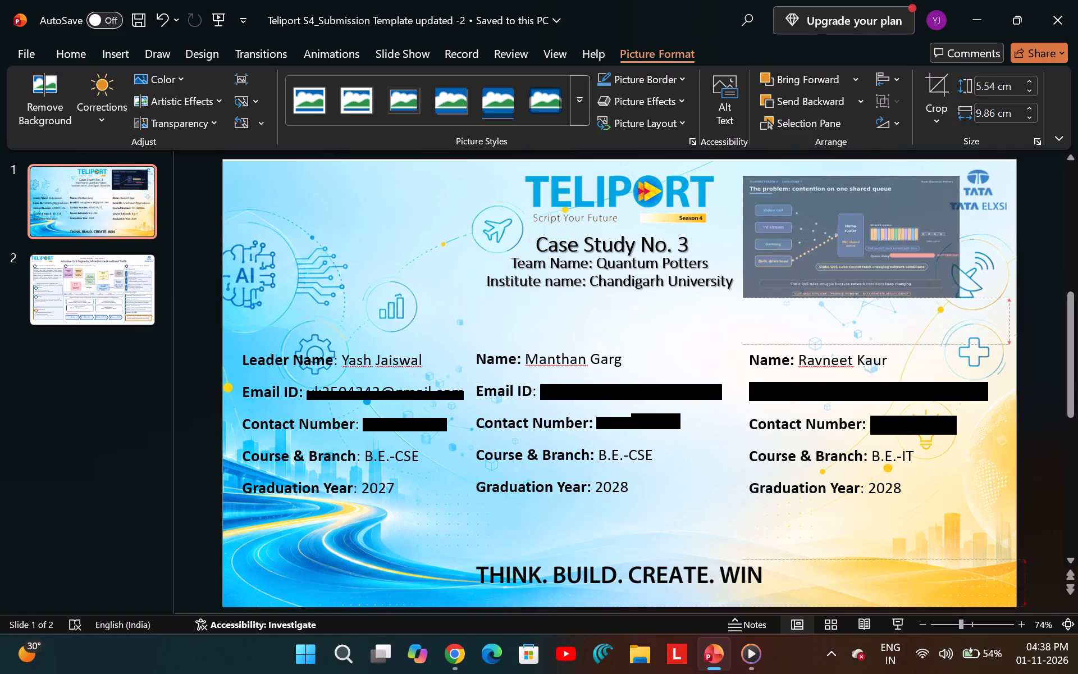
{"action": "left_click_drag", "start_coordinate": [928, 284], "coordinate": [901, 282]}
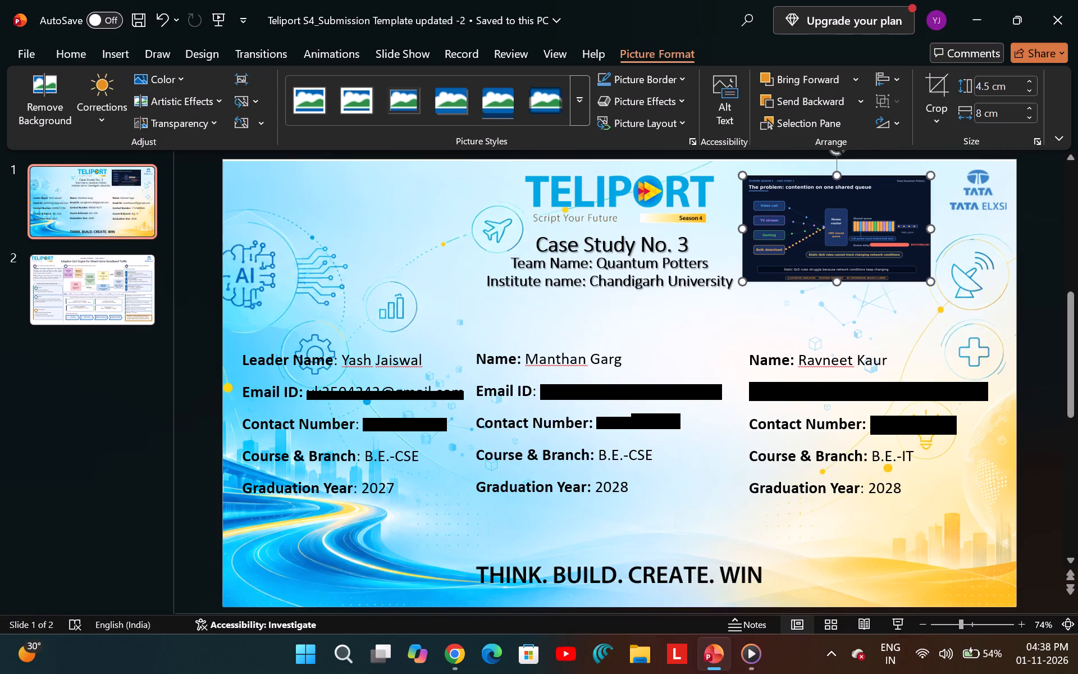
{"action": "left_click", "coordinate": [1037, 376]}
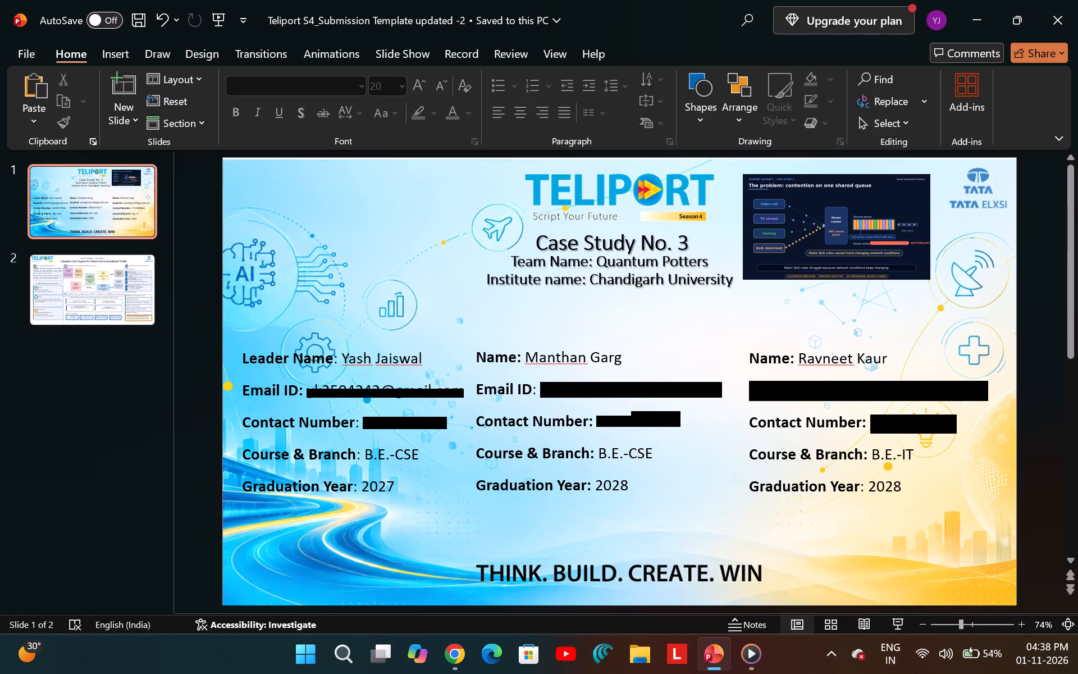
Stretch the screenshot slightly upward, downward and toward the Tata Elxsi logo.
{"action": "left_click", "coordinate": [850, 243]}
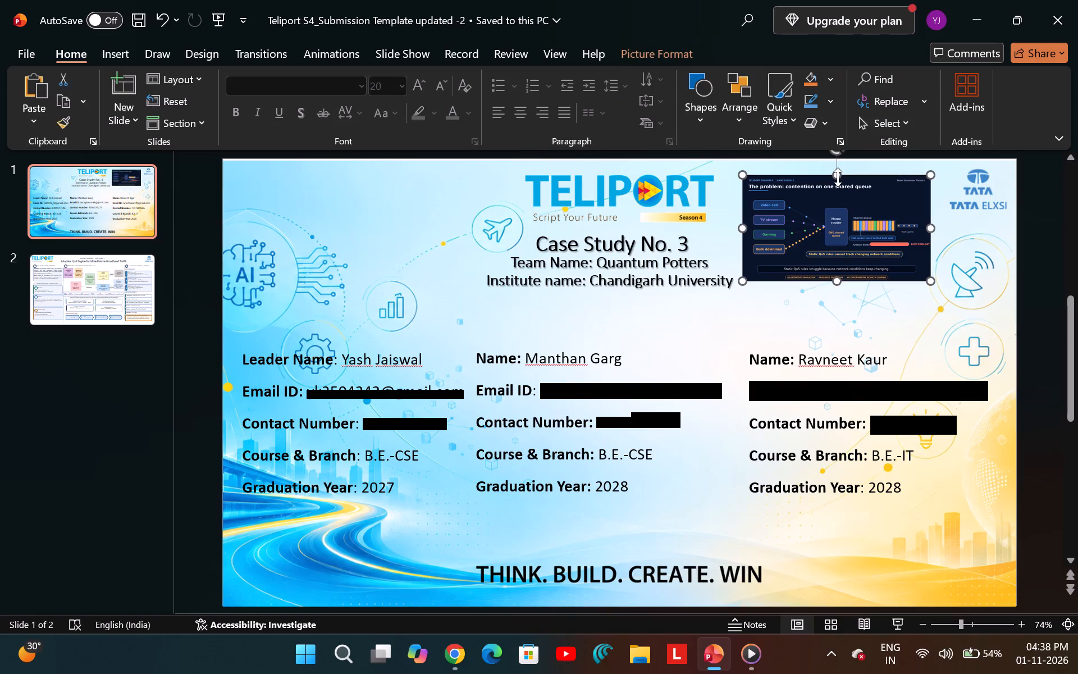
{"action": "left_click_drag", "start_coordinate": [838, 177], "coordinate": [837, 170]}
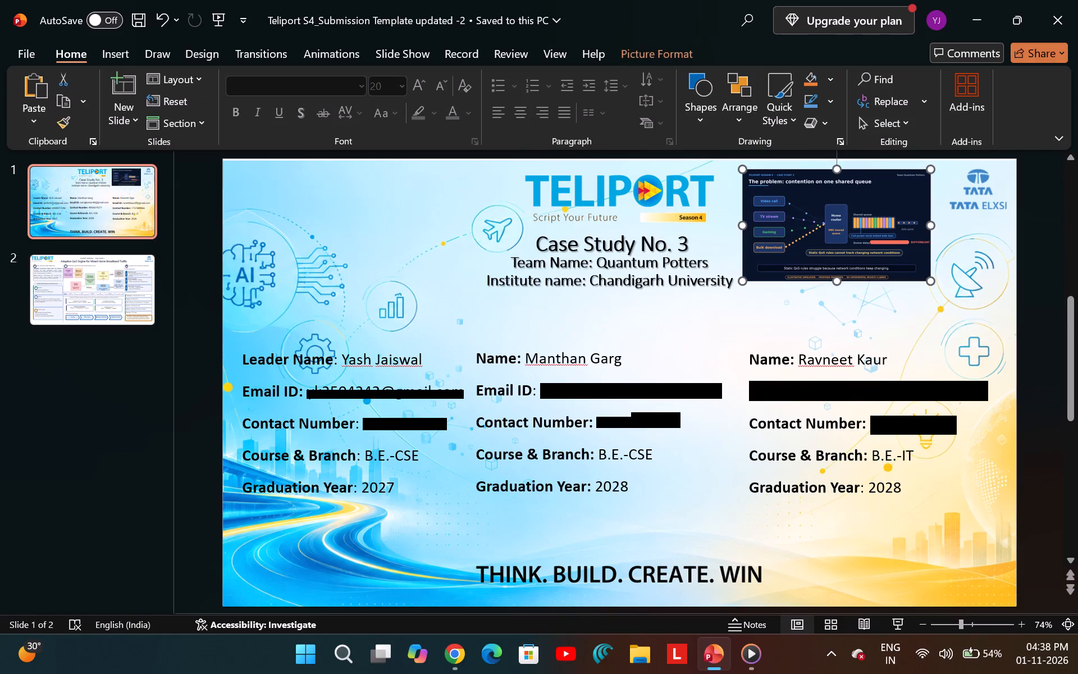
{"action": "left_click_drag", "start_coordinate": [838, 279], "coordinate": [835, 290]}
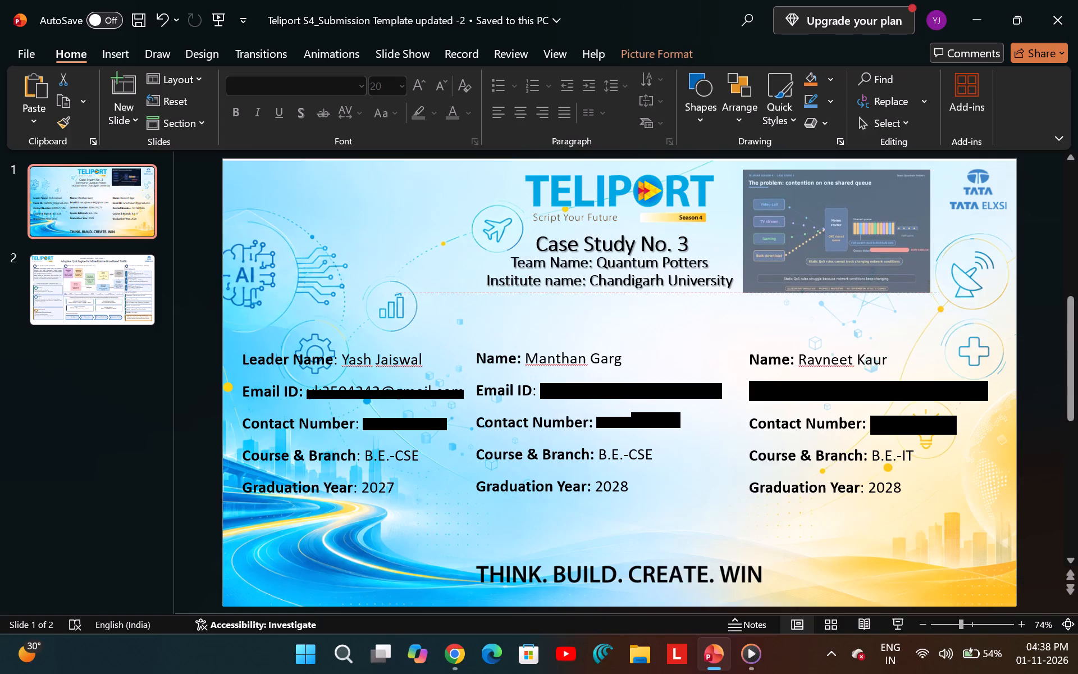
{"action": "left_click_drag", "start_coordinate": [835, 290], "coordinate": [834, 295]}
{"action": "left_click_drag", "start_coordinate": [931, 233], "coordinate": [944, 233]}
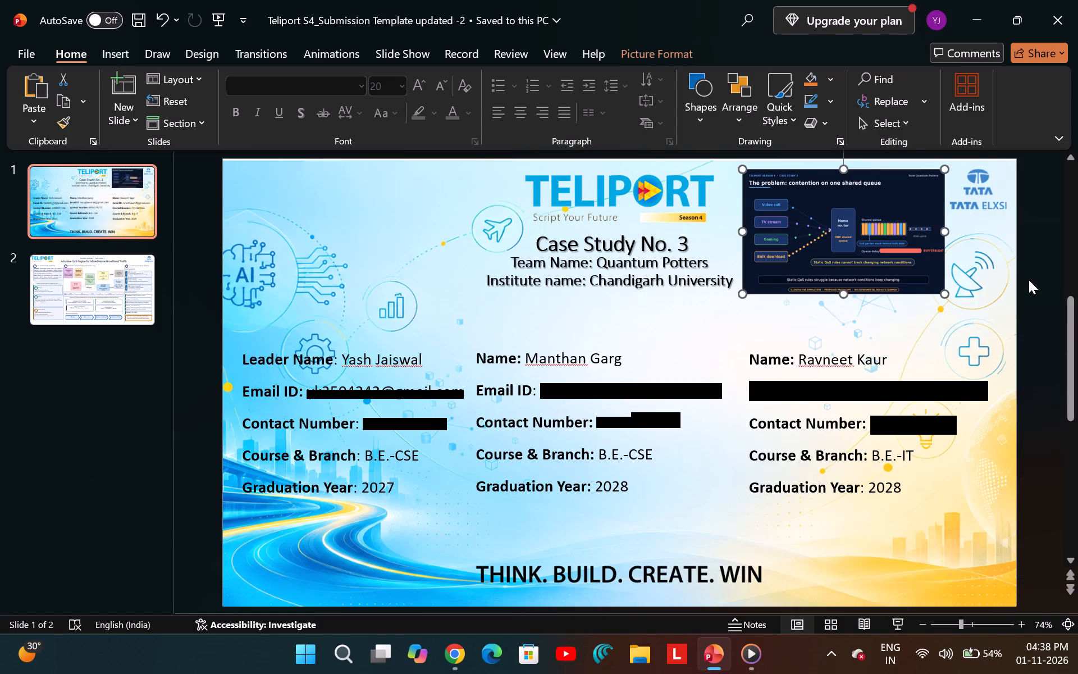
{"action": "left_click", "coordinate": [1038, 309]}
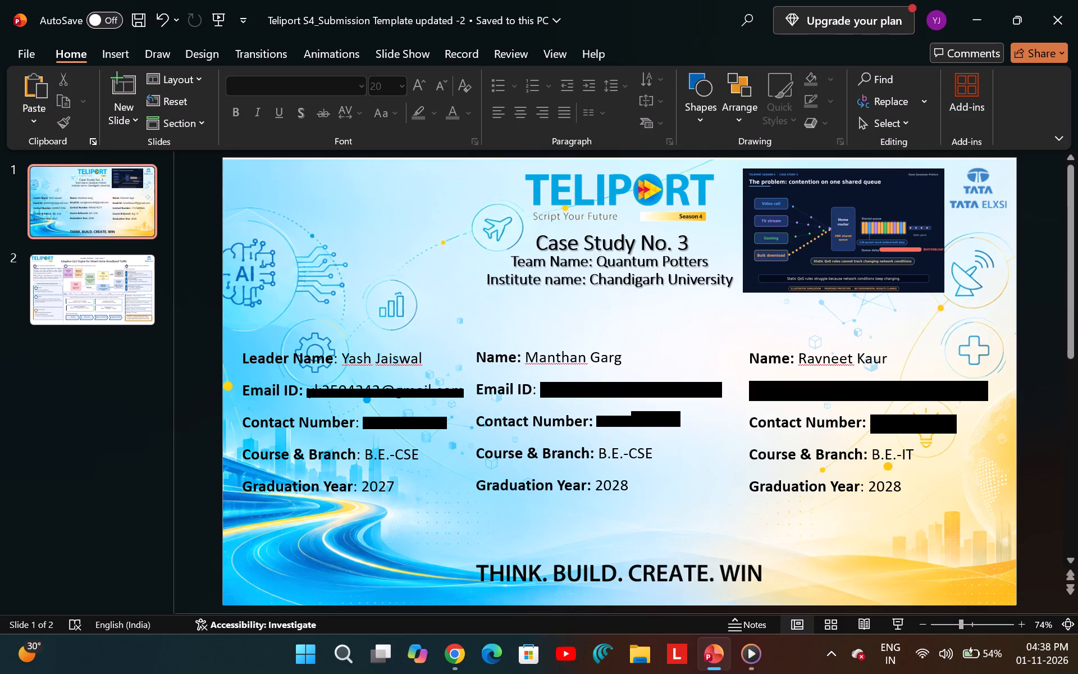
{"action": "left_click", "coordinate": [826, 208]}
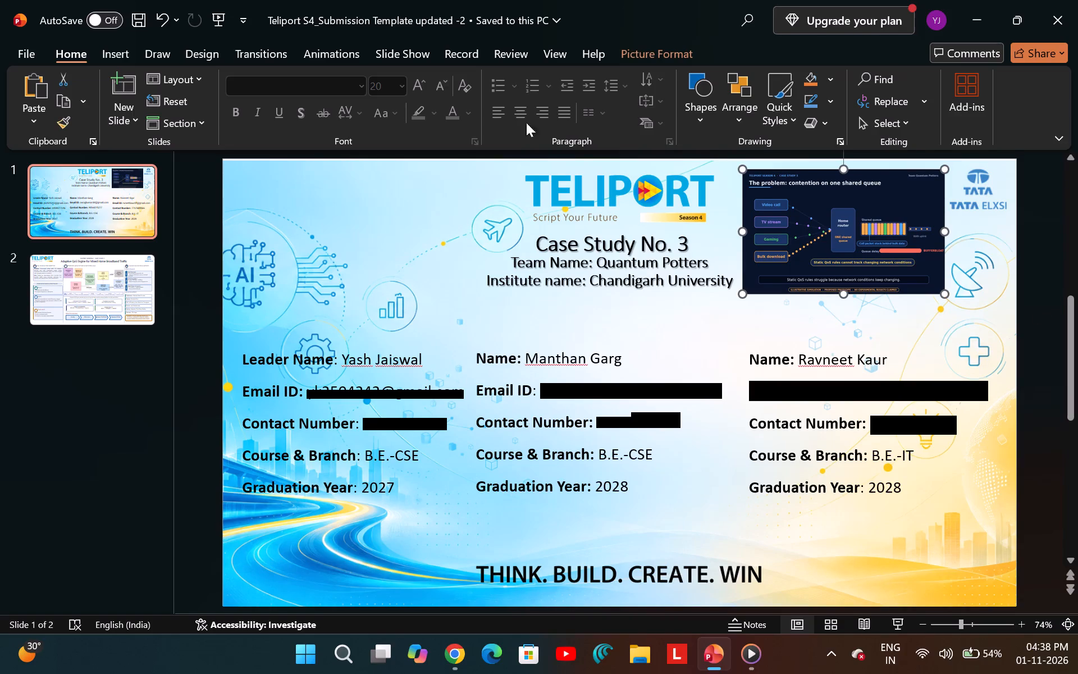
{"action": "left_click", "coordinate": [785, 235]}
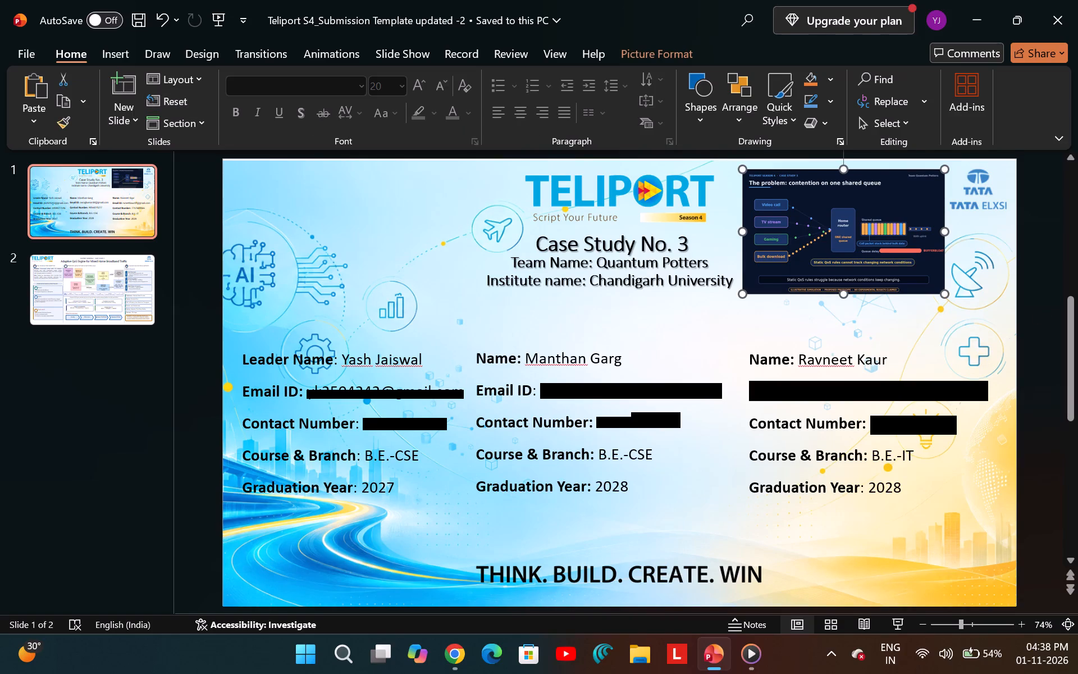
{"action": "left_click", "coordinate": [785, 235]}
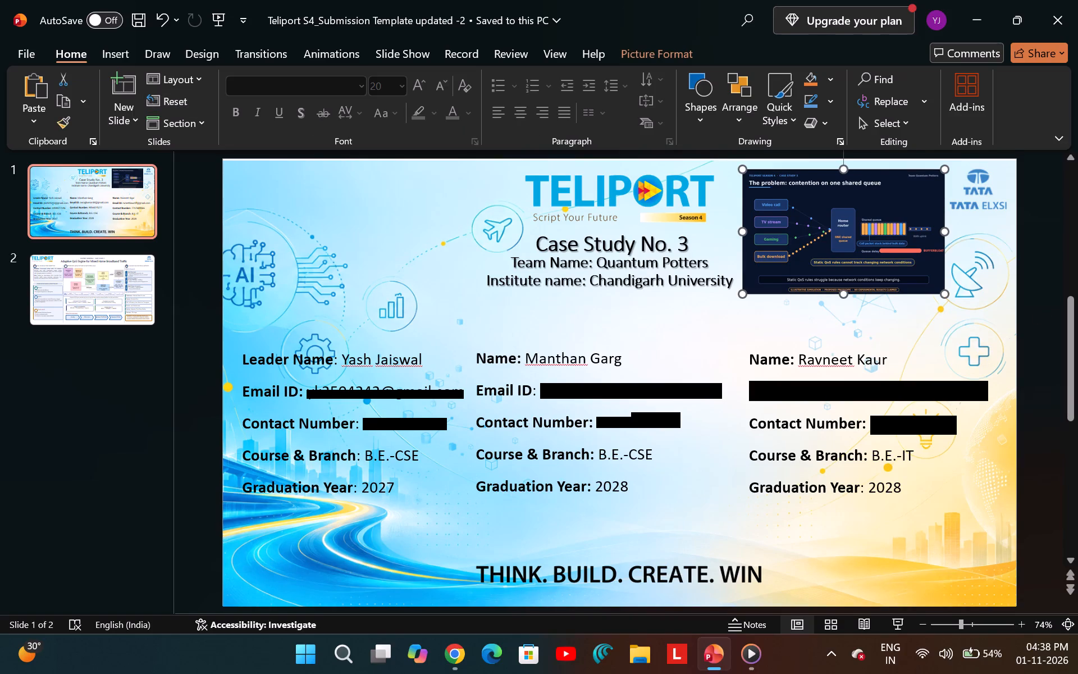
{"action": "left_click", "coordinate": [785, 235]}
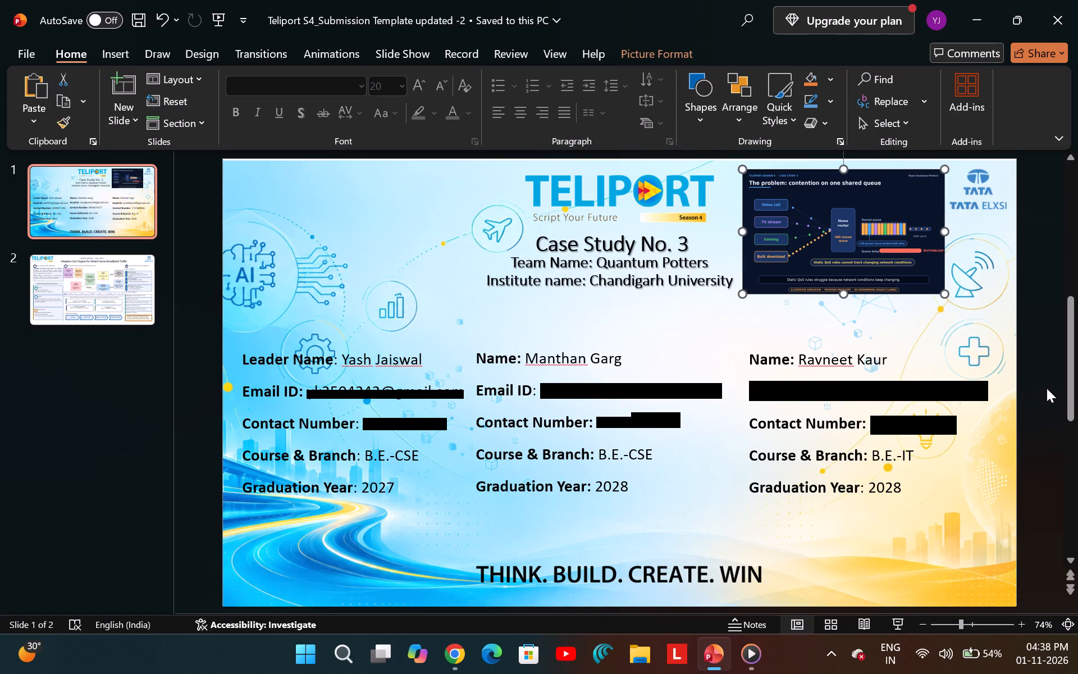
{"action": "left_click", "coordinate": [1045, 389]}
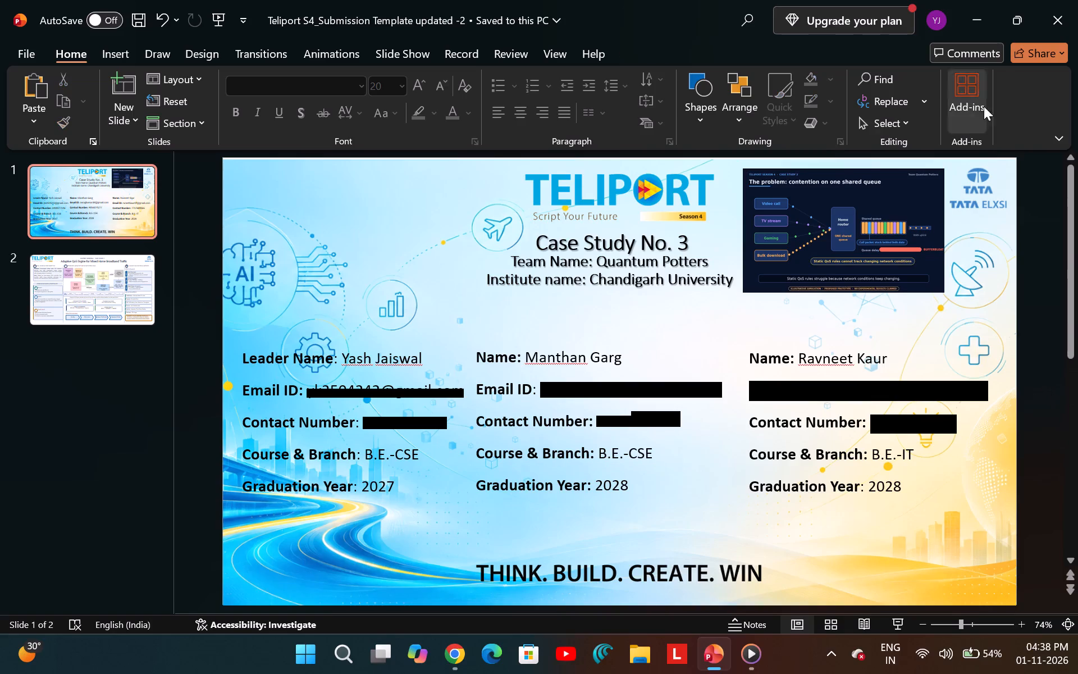
Start a hyperlink on the screenshot between the TELIPORT and Tata Elxsi logos.
{"action": "left_click", "coordinate": [874, 193]}
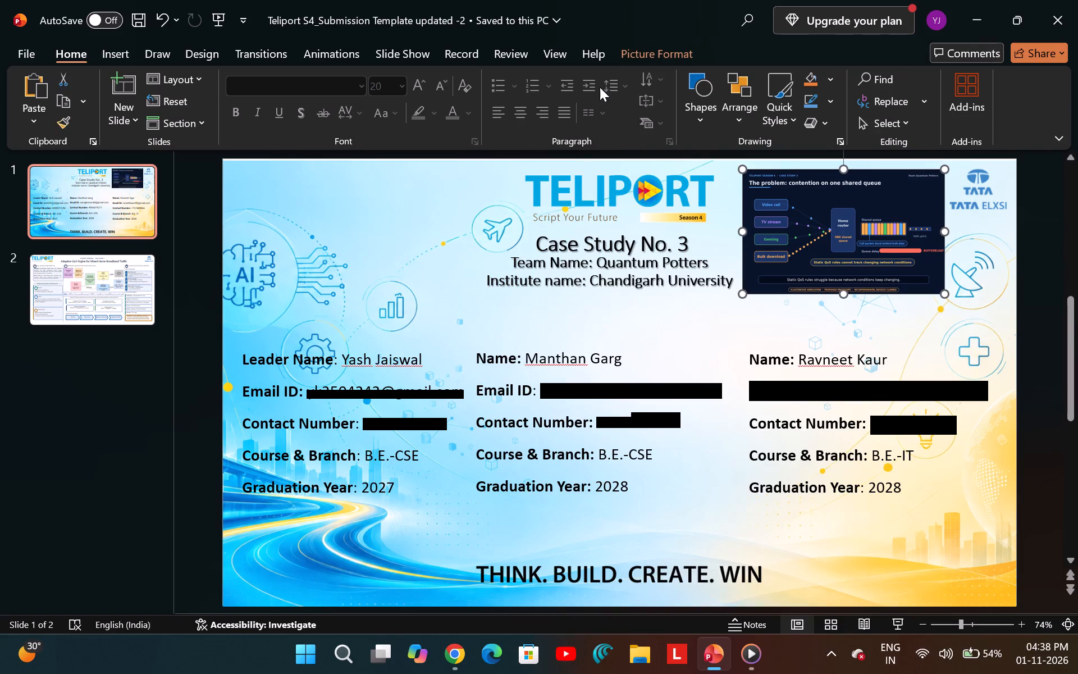
{"action": "left_click", "coordinate": [116, 53]}
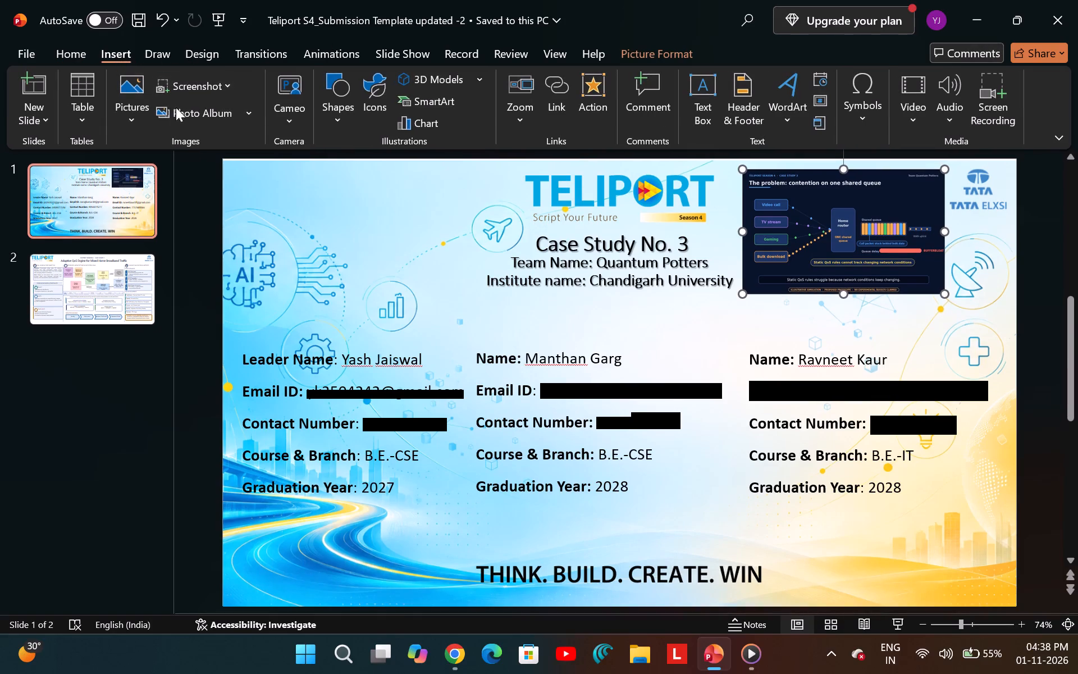
{"action": "left_click", "coordinate": [548, 102]}
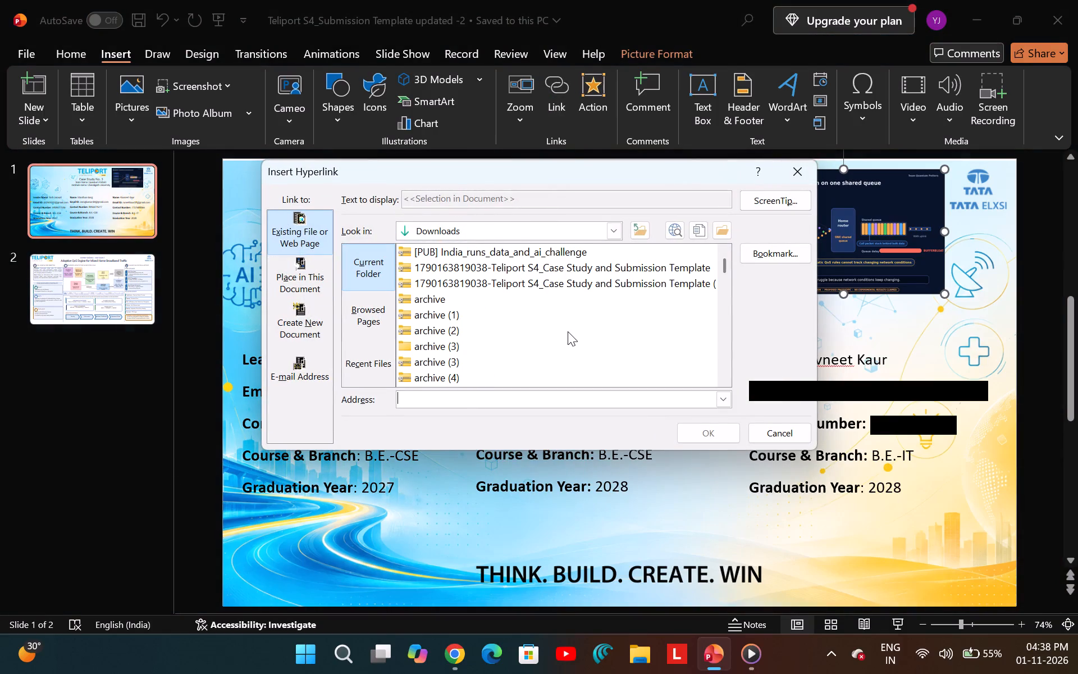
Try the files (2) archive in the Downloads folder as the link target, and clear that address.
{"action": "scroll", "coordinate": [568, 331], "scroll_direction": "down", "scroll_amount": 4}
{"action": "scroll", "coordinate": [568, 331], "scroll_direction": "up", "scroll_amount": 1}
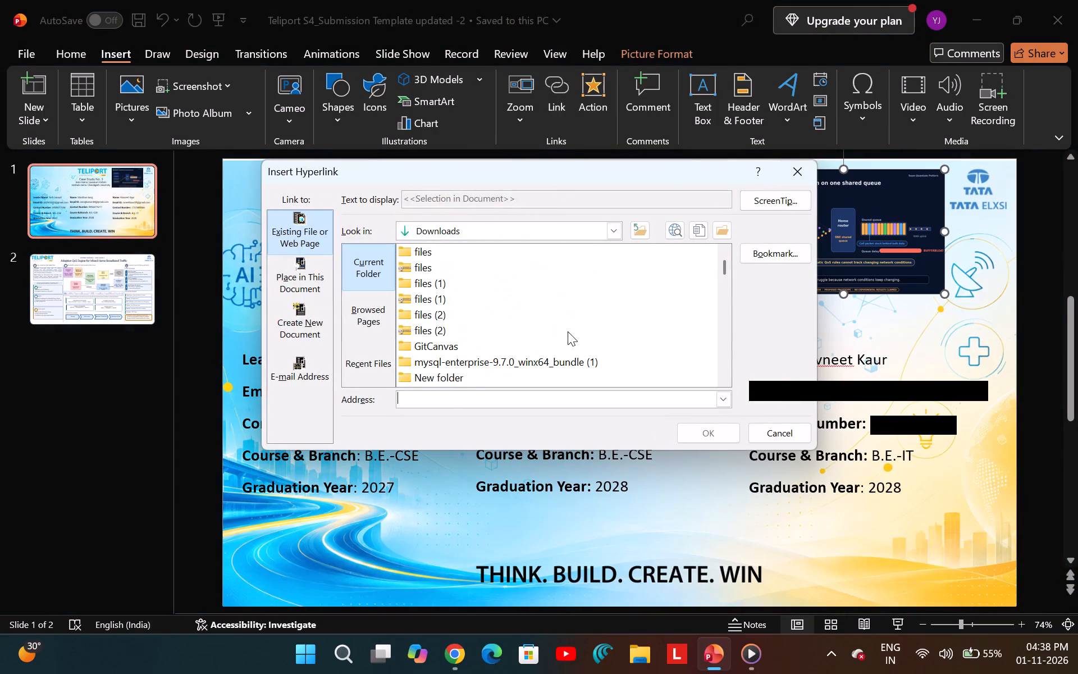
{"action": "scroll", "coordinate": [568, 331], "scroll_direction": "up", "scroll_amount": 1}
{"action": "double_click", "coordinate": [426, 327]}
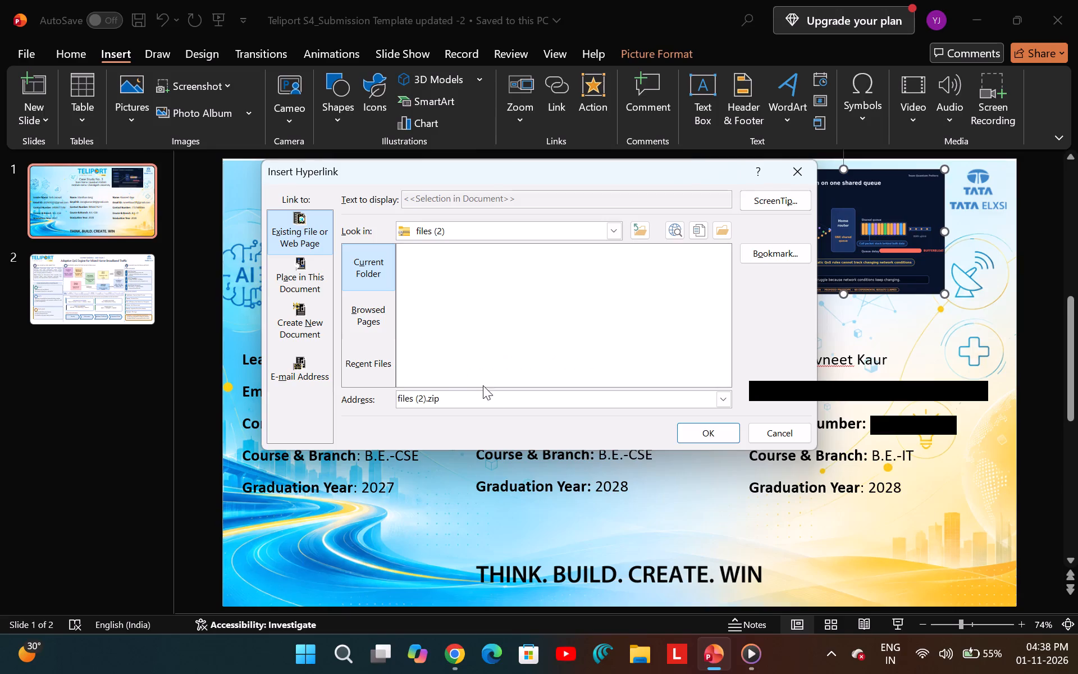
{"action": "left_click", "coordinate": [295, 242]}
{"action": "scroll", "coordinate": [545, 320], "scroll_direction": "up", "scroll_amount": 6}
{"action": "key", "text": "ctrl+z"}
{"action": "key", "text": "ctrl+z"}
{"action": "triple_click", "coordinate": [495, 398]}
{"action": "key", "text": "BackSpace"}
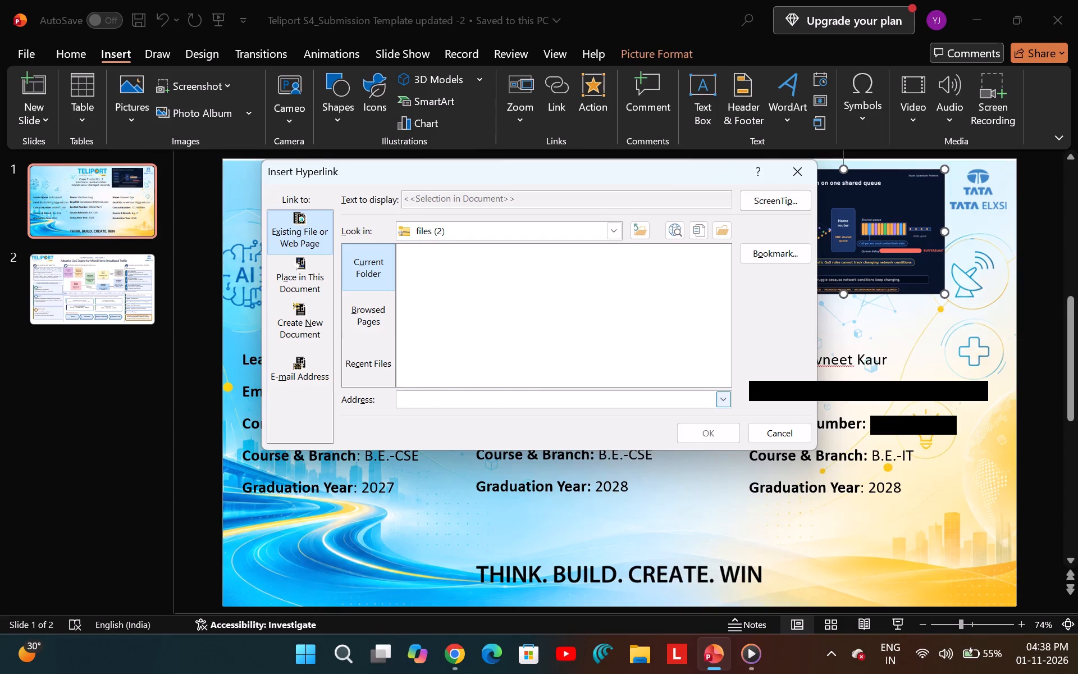
Set the screenshot's link address to Adaptive_Qos_ and apply the hyperlink.
{"action": "type", "text": "daptive"}
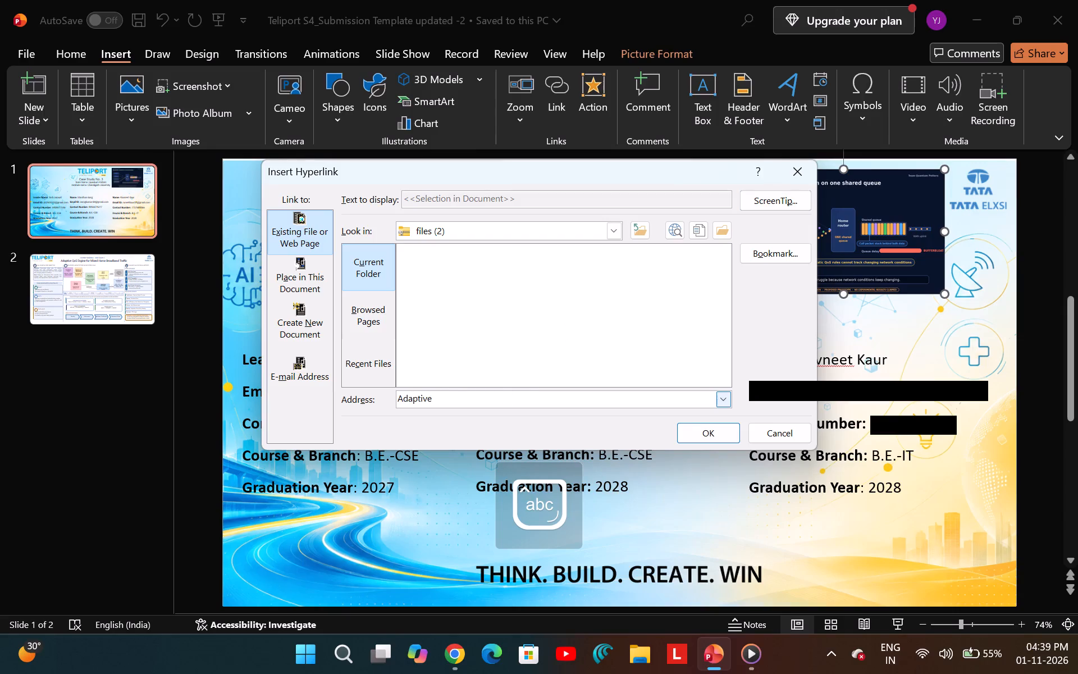
{"action": "key", "text": "shift+underscore"}
{"action": "key", "text": "shift+underscore"}
{"action": "key", "text": "Return"}
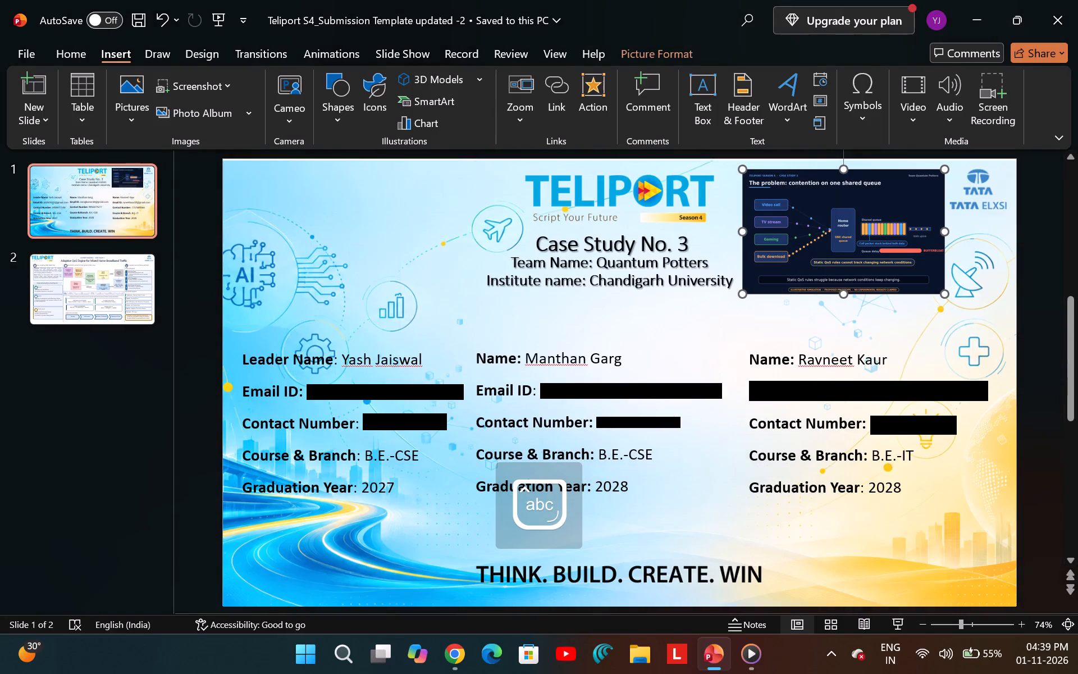
Reopen the screenshot's hyperlink for editing and clear its address.
{"action": "left_click", "coordinate": [822, 252]}
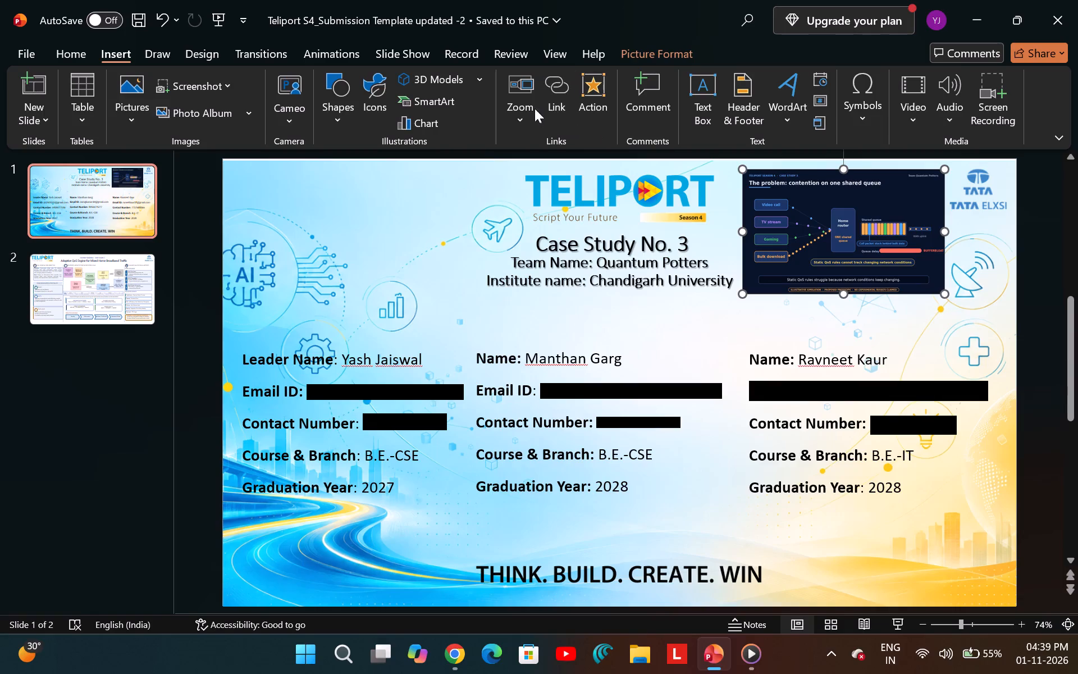
{"action": "left_click", "coordinate": [554, 112]}
{"action": "key", "text": "BackSpace"}
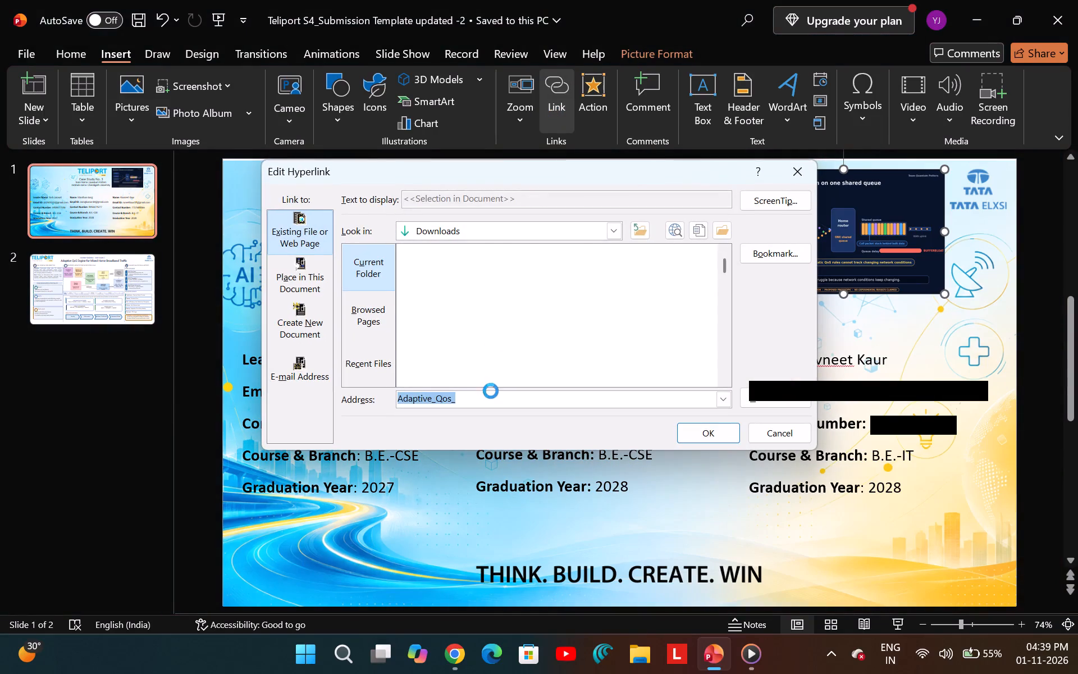
Look through the Downloads folder for the Adaptive QoS video files to use as the link target.
{"action": "scroll", "coordinate": [544, 254], "scroll_direction": "up", "scroll_amount": 2}
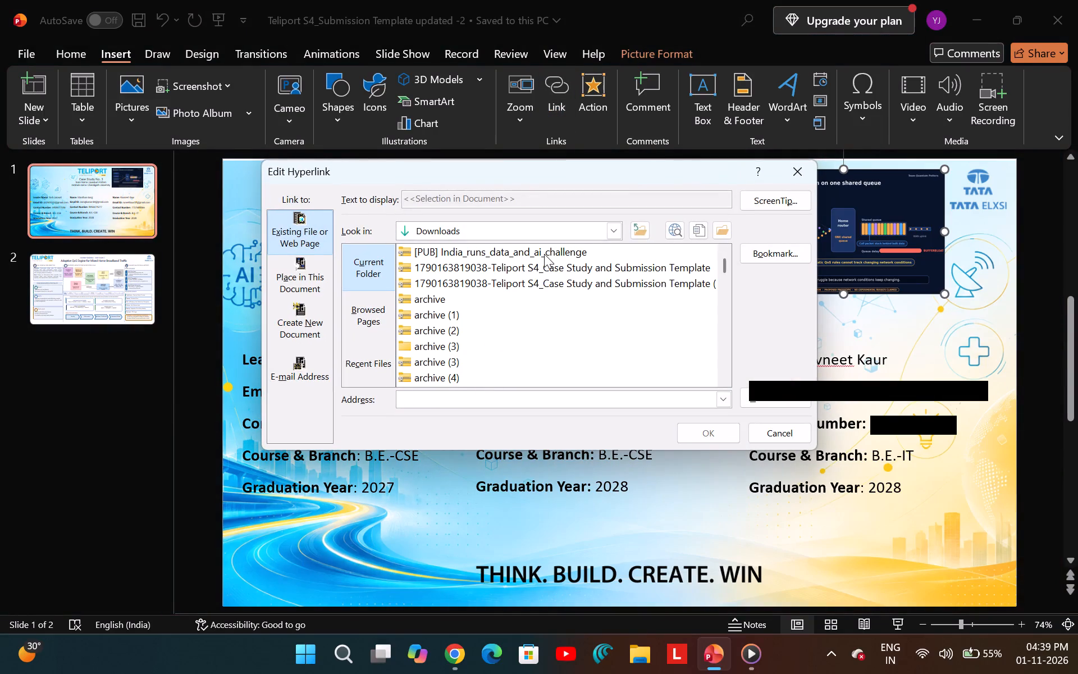
{"action": "scroll", "coordinate": [509, 306], "scroll_direction": "down", "scroll_amount": 5}
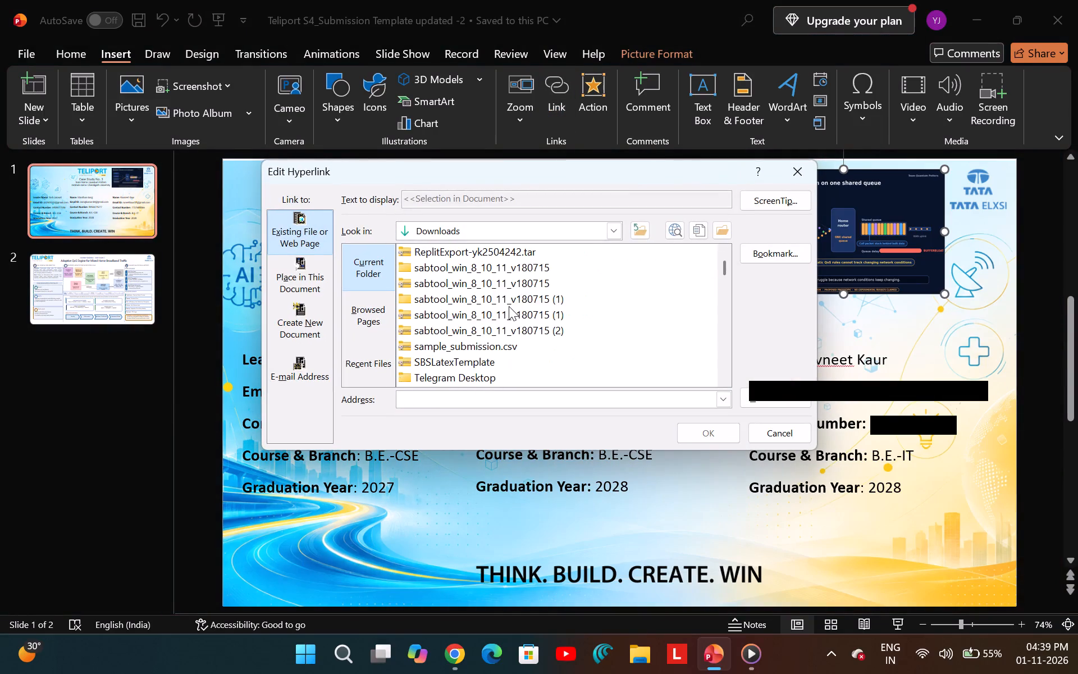
{"action": "scroll", "coordinate": [509, 306], "scroll_direction": "down", "scroll_amount": 6}
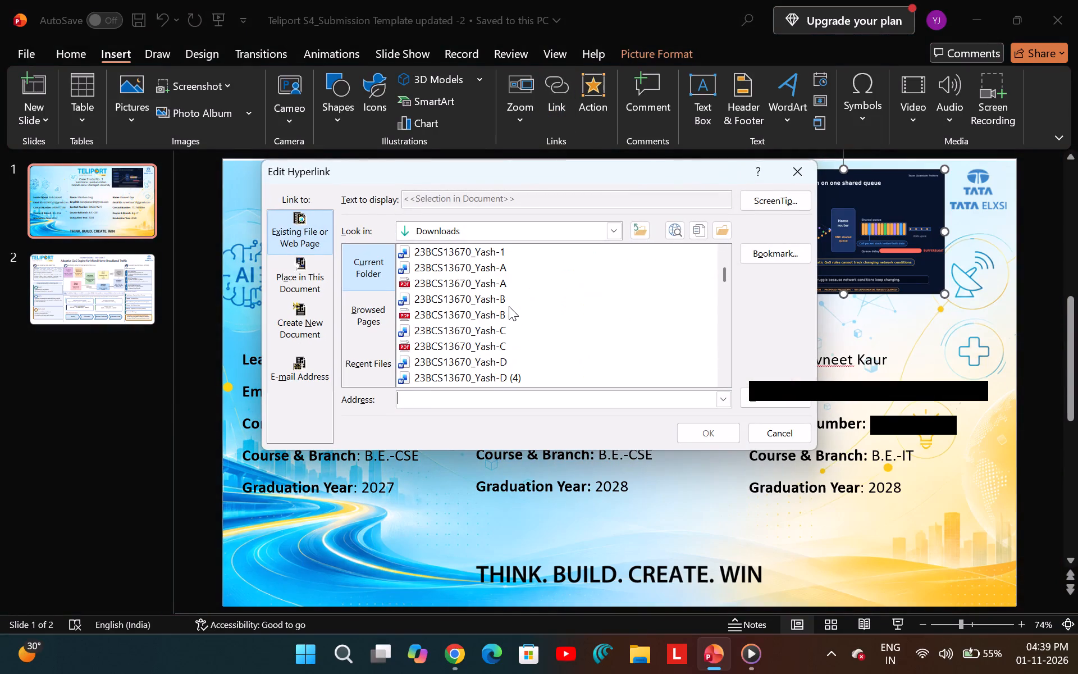
{"action": "scroll", "coordinate": [509, 306], "scroll_direction": "down", "scroll_amount": 8}
{"action": "scroll", "coordinate": [509, 306], "scroll_direction": "up", "scroll_amount": 3}
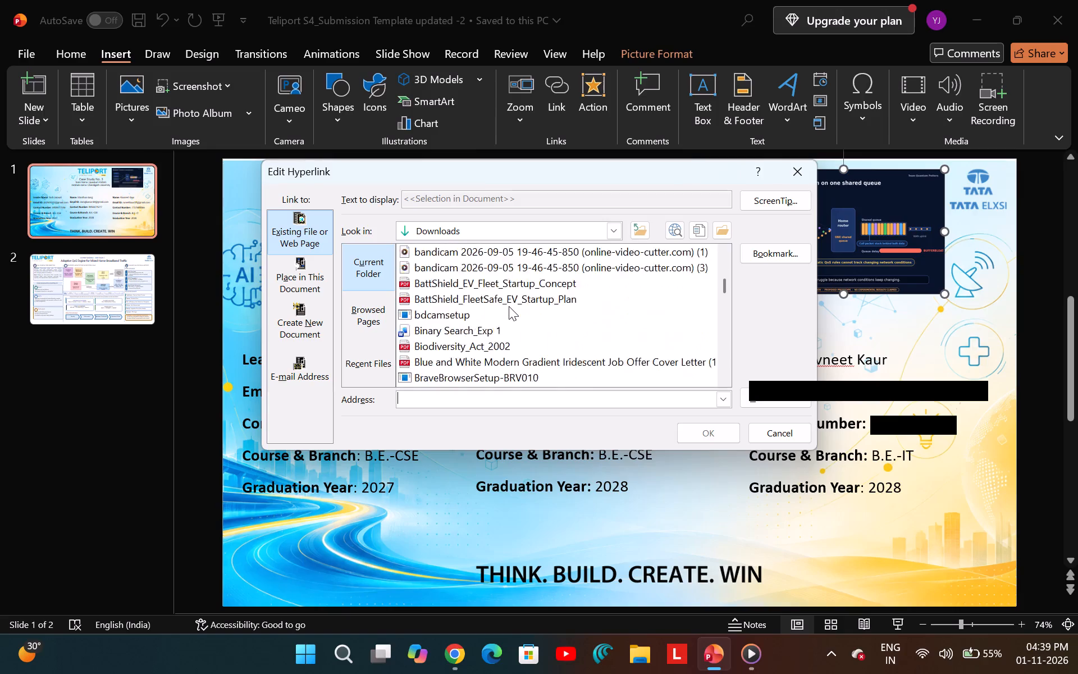
{"action": "scroll", "coordinate": [509, 306], "scroll_direction": "up", "scroll_amount": 9}
{"action": "left_click", "coordinate": [509, 306]}
{"action": "scroll", "coordinate": [509, 306], "scroll_direction": "down", "scroll_amount": 2}
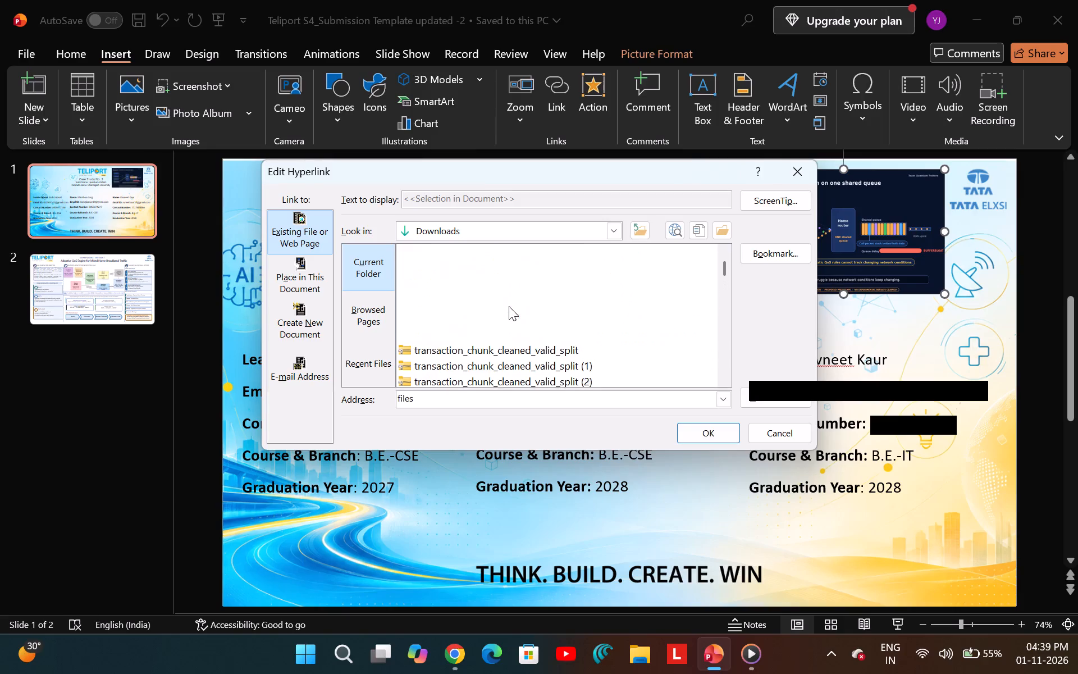
{"action": "scroll", "coordinate": [509, 306], "scroll_direction": "down", "scroll_amount": 5}
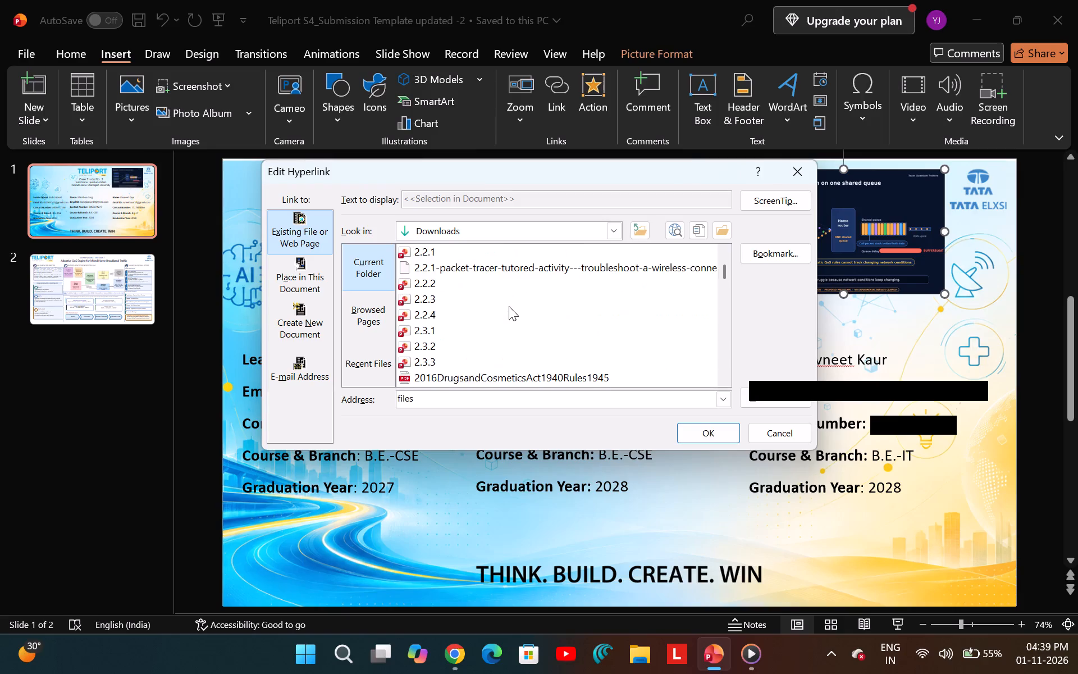
{"action": "scroll", "coordinate": [509, 306], "scroll_direction": "down", "scroll_amount": 5}
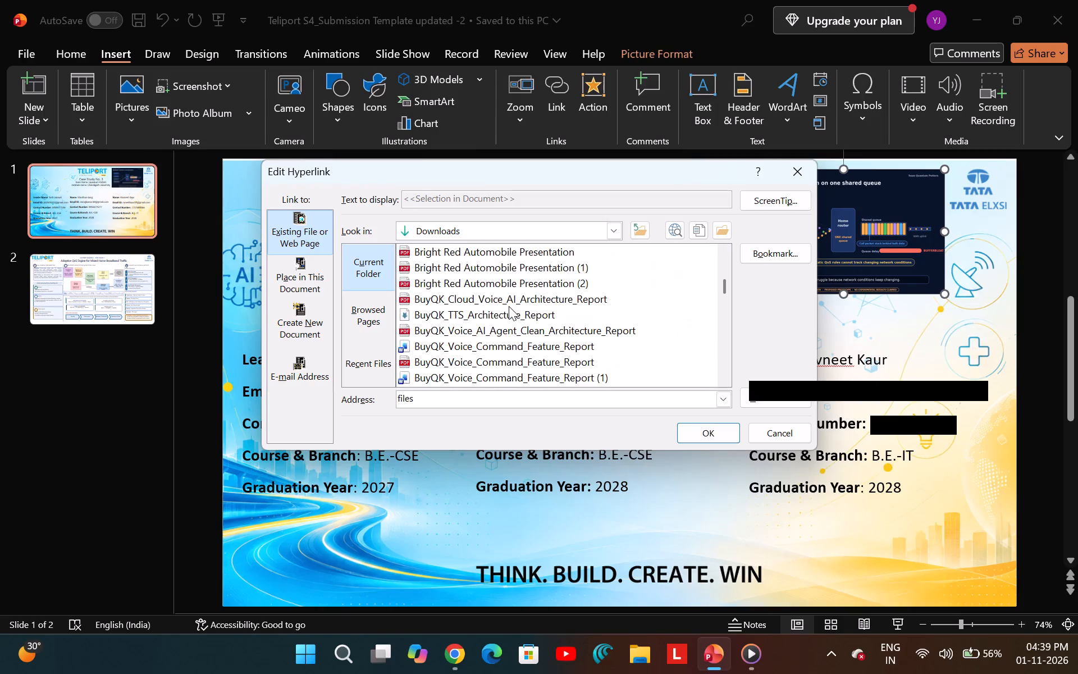
{"action": "scroll", "coordinate": [509, 306], "scroll_direction": "down", "scroll_amount": 5}
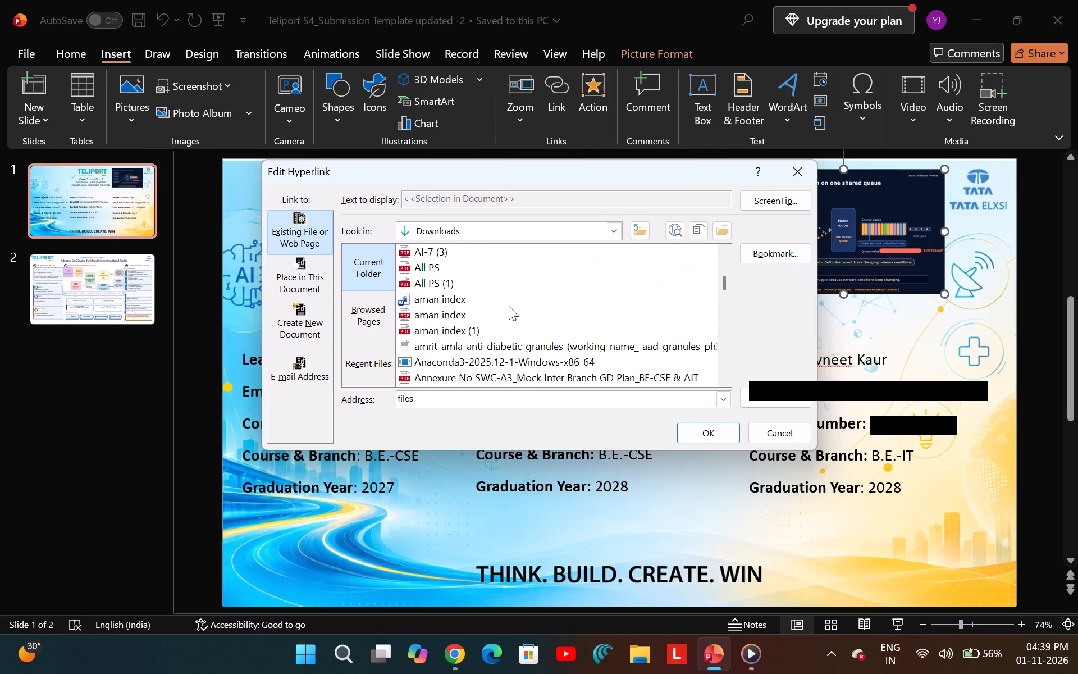
{"action": "scroll", "coordinate": [509, 306], "scroll_direction": "down", "scroll_amount": 5}
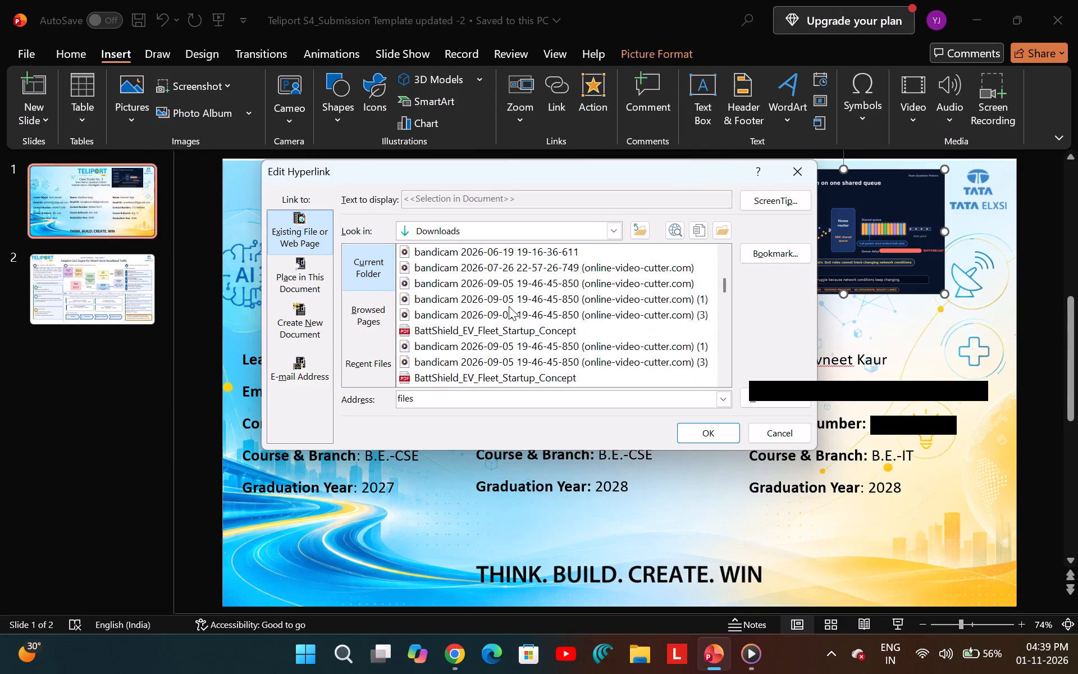
{"action": "scroll", "coordinate": [509, 306], "scroll_direction": "down", "scroll_amount": 2}
{"action": "scroll", "coordinate": [509, 306], "scroll_direction": "up", "scroll_amount": 1}
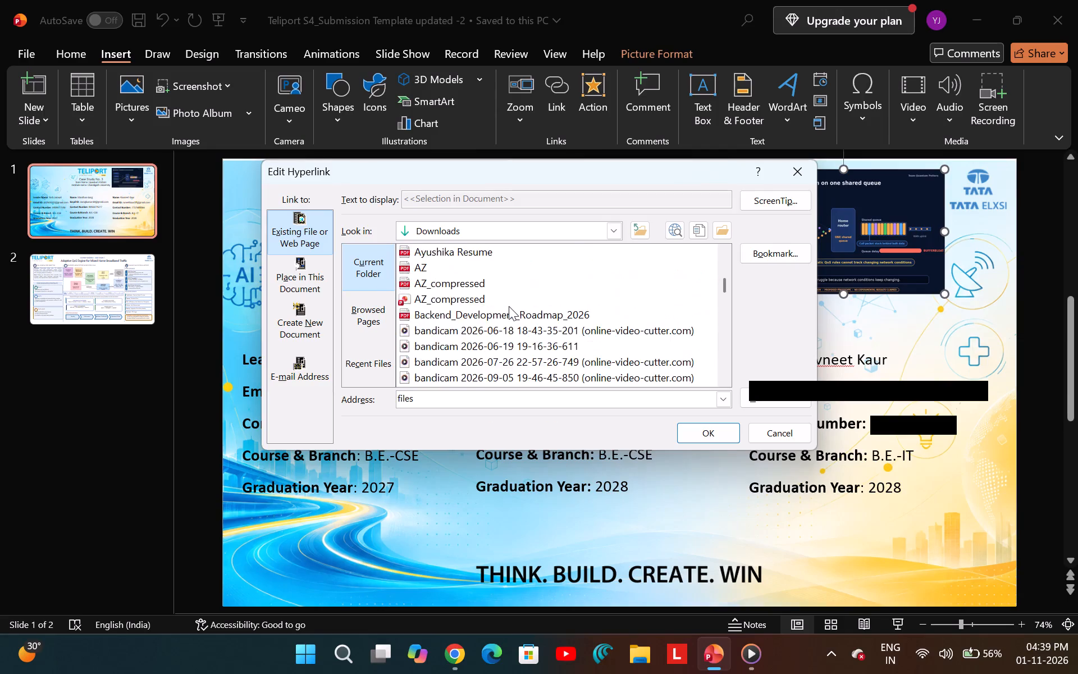
{"action": "scroll", "coordinate": [509, 306], "scroll_direction": "up", "scroll_amount": 5}
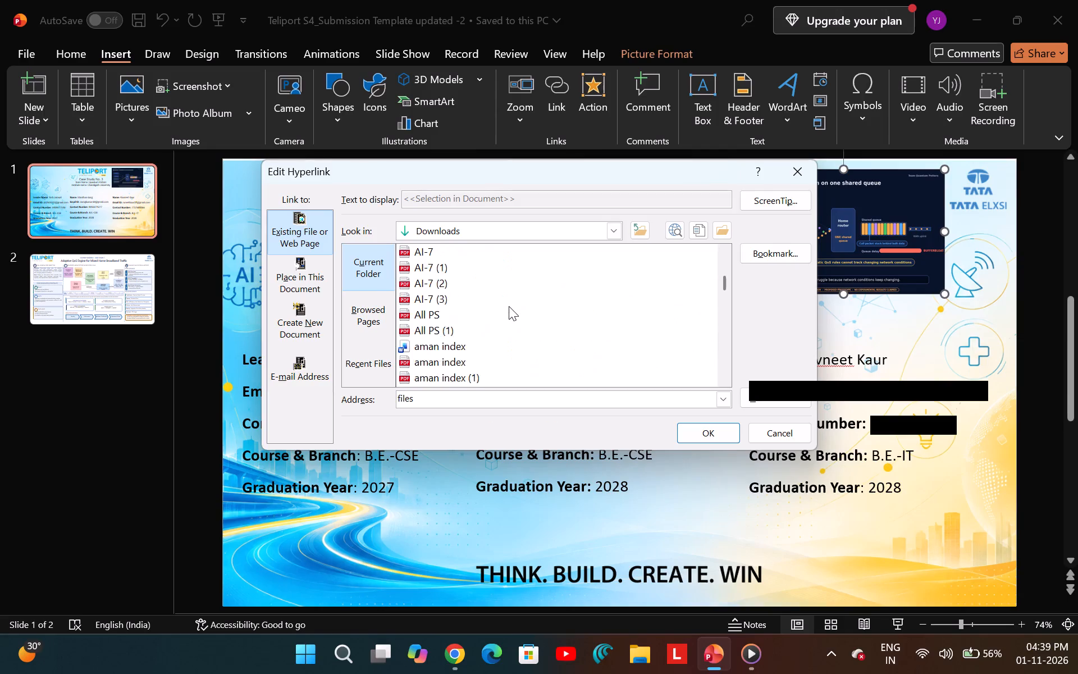
Examine the names of the adaptive_qos videos in the Downloads folder to find the right demo.
{"action": "scroll", "coordinate": [509, 306], "scroll_direction": "up", "scroll_amount": 4}
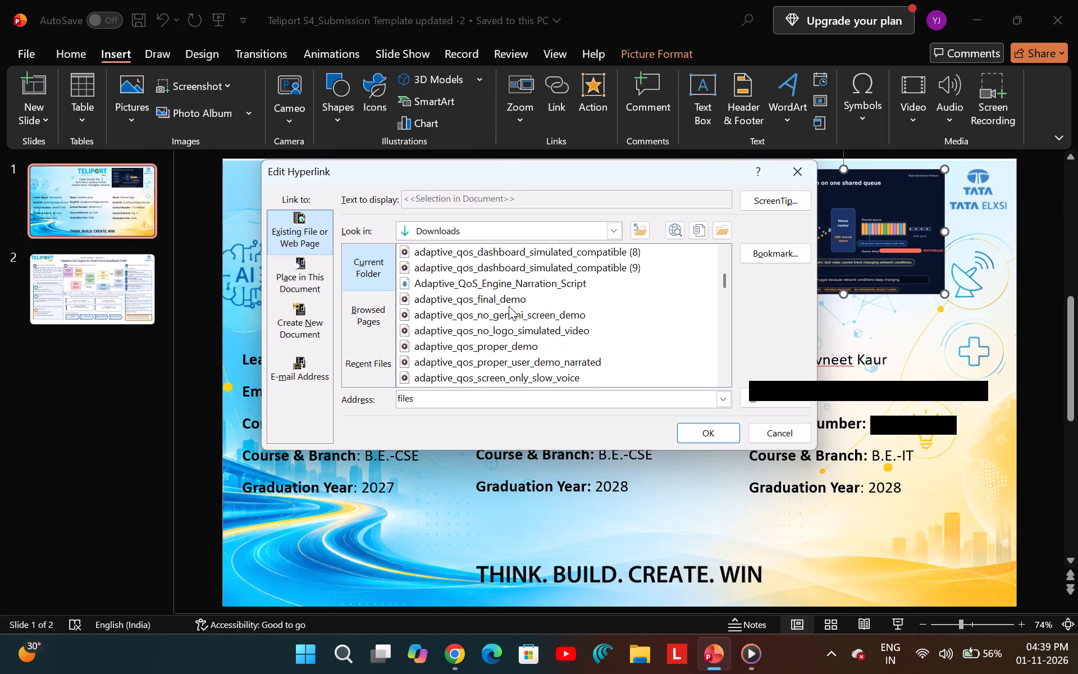
{"action": "scroll", "coordinate": [509, 306], "scroll_direction": "up", "scroll_amount": 1}
{"action": "scroll", "coordinate": [524, 351], "scroll_direction": "down", "scroll_amount": 1}
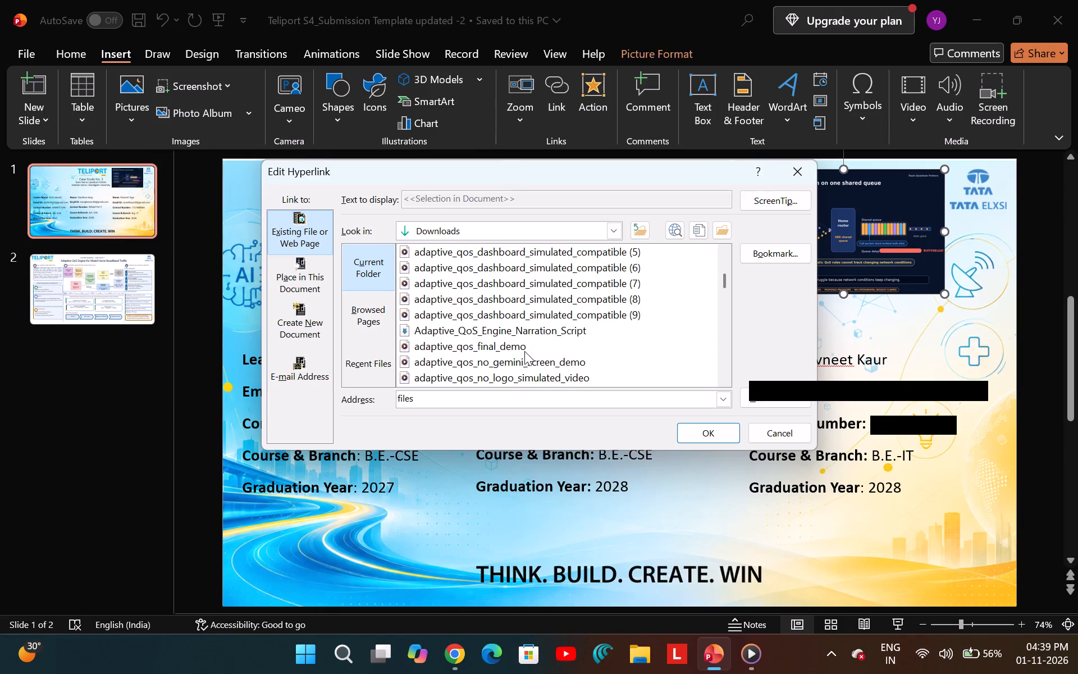
{"action": "scroll", "coordinate": [524, 351], "scroll_direction": "down", "scroll_amount": 1}
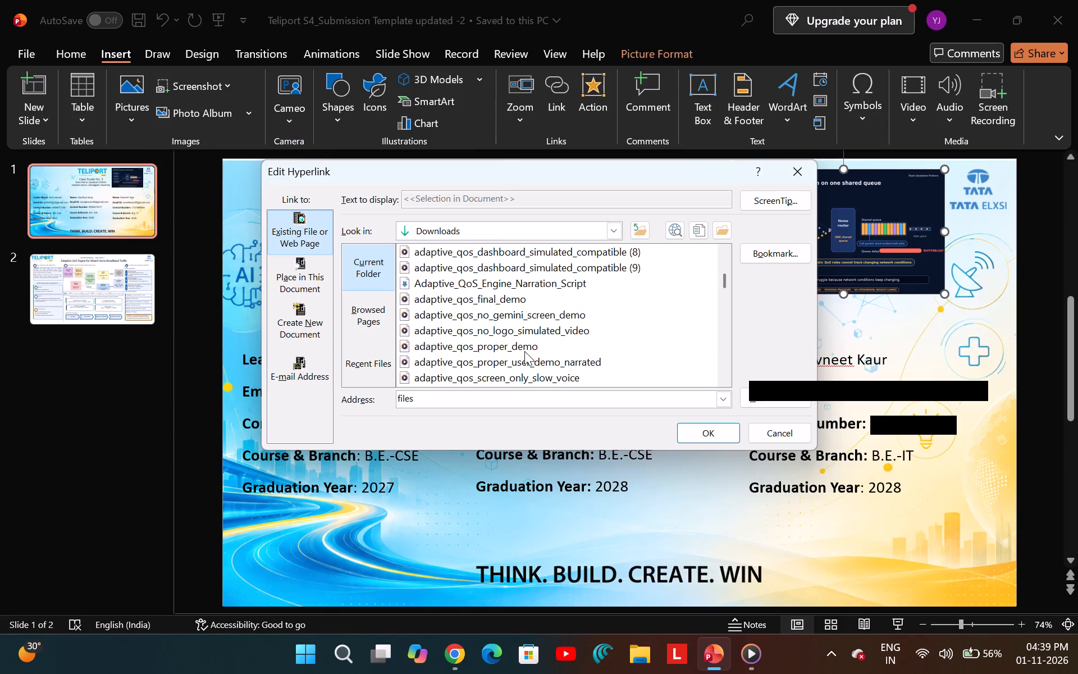
{"action": "scroll", "coordinate": [524, 351], "scroll_direction": "down", "scroll_amount": 1}
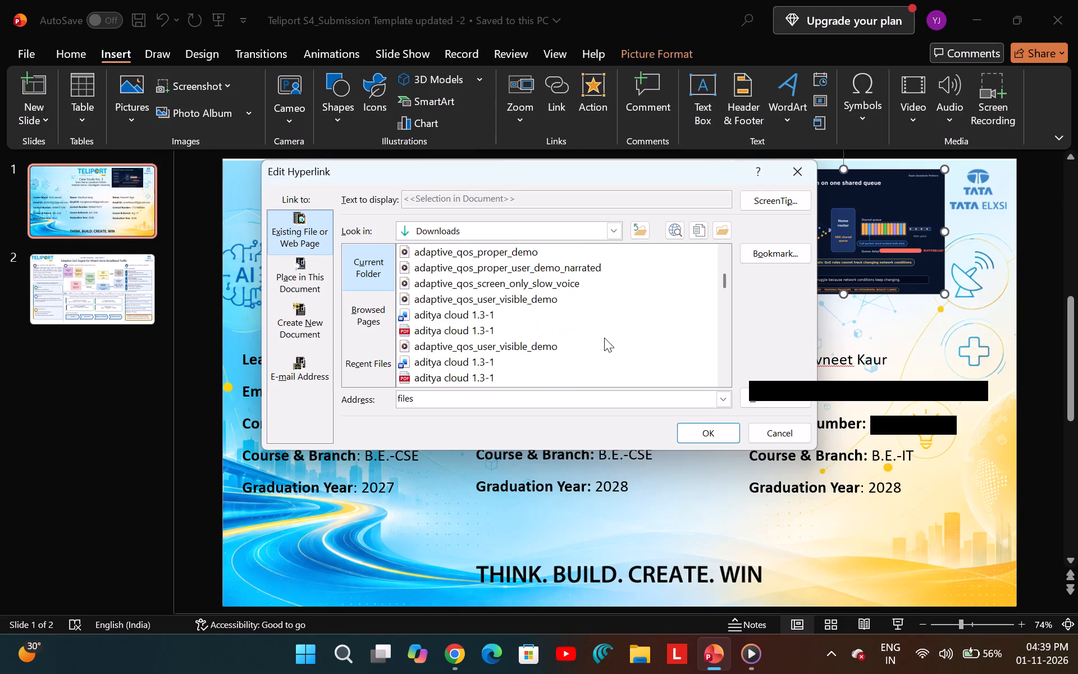
{"action": "scroll", "coordinate": [604, 338], "scroll_direction": "up", "scroll_amount": 1}
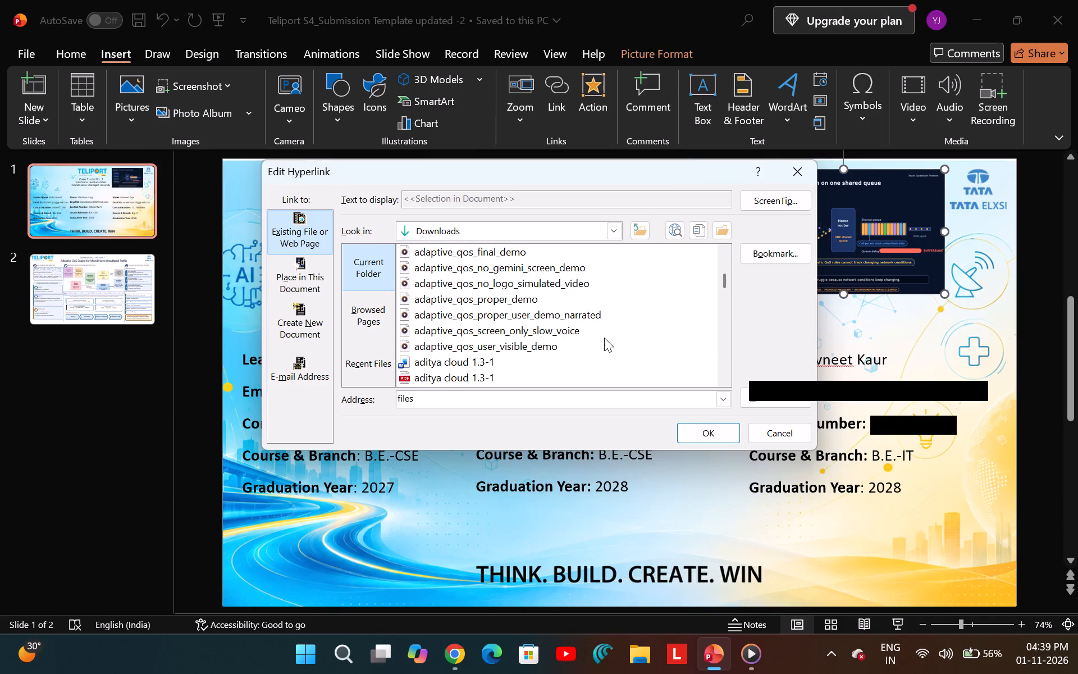
{"action": "scroll", "coordinate": [604, 338], "scroll_direction": "up", "scroll_amount": 1}
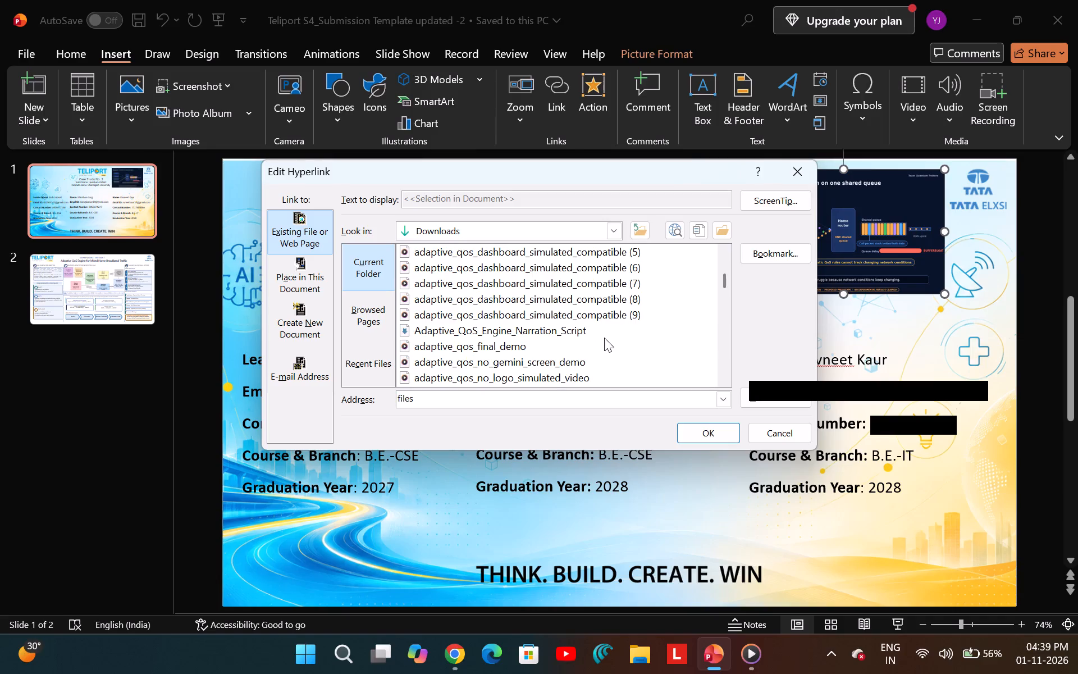
{"action": "scroll", "coordinate": [604, 338], "scroll_direction": "up", "scroll_amount": 1}
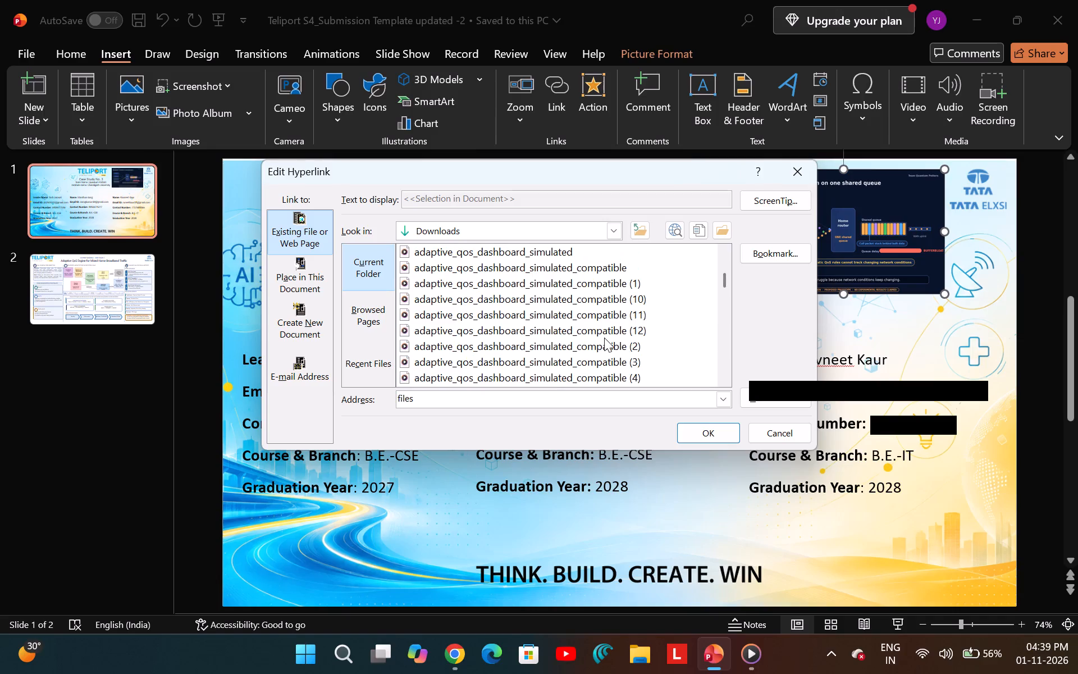
{"action": "scroll", "coordinate": [604, 338], "scroll_direction": "up", "scroll_amount": 1}
{"action": "scroll", "coordinate": [493, 272], "scroll_direction": "up", "scroll_amount": 1}
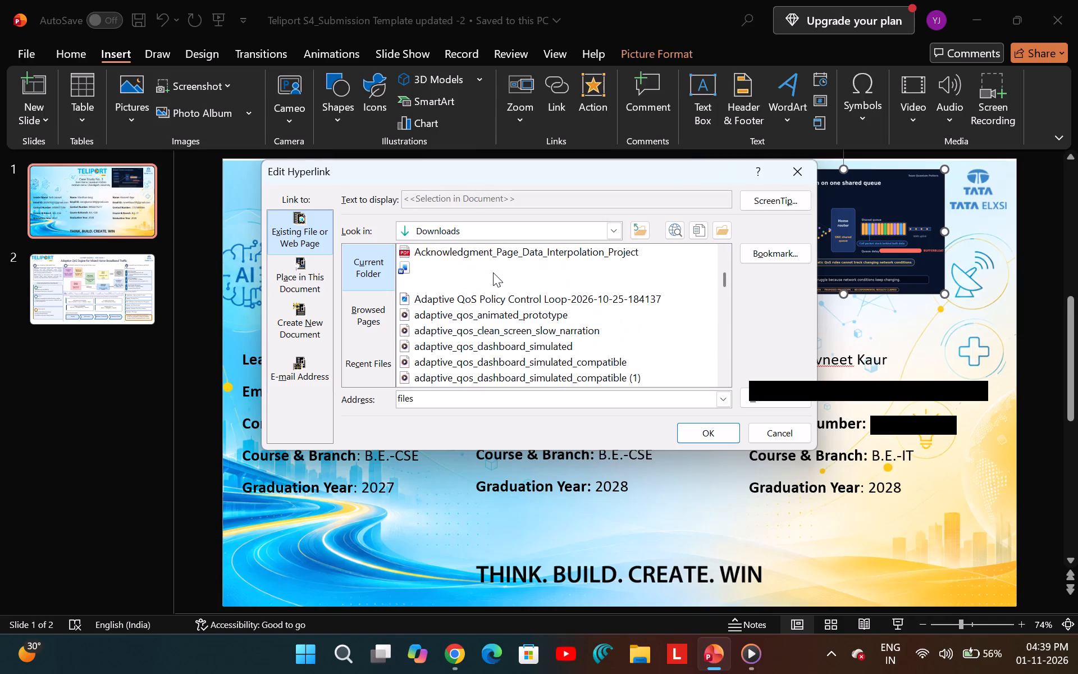
{"action": "scroll", "coordinate": [493, 272], "scroll_direction": "up", "scroll_amount": 1}
{"action": "scroll", "coordinate": [493, 272], "scroll_direction": "down", "scroll_amount": 3}
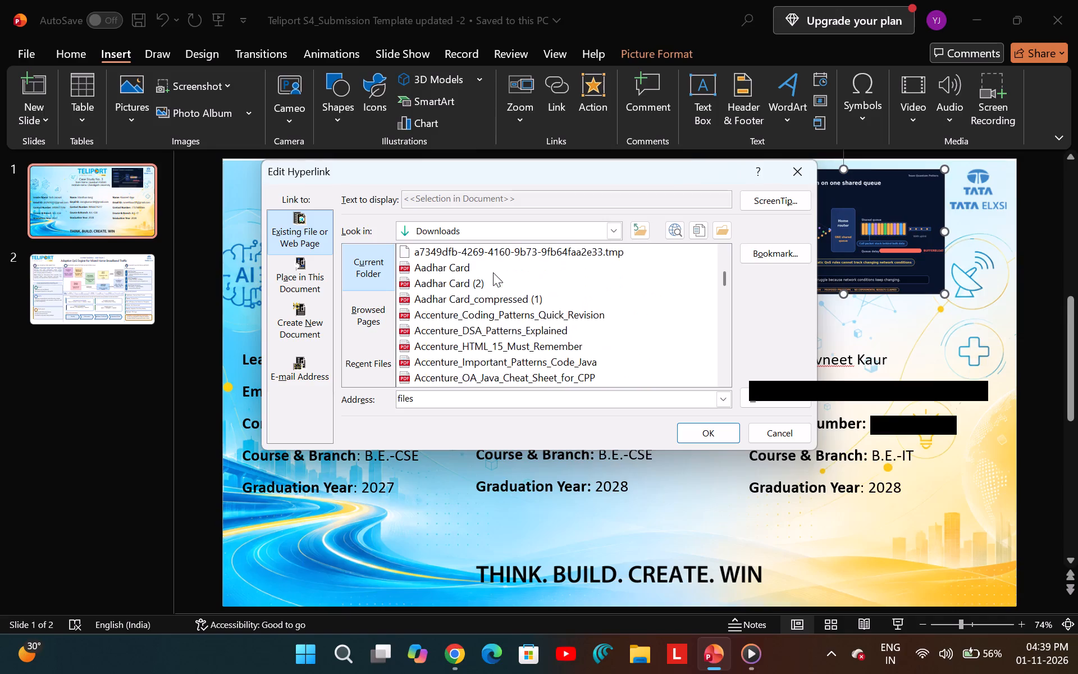
{"action": "scroll", "coordinate": [493, 272], "scroll_direction": "down", "scroll_amount": 20}
{"action": "scroll", "coordinate": [493, 272], "scroll_direction": "down", "scroll_amount": 3}
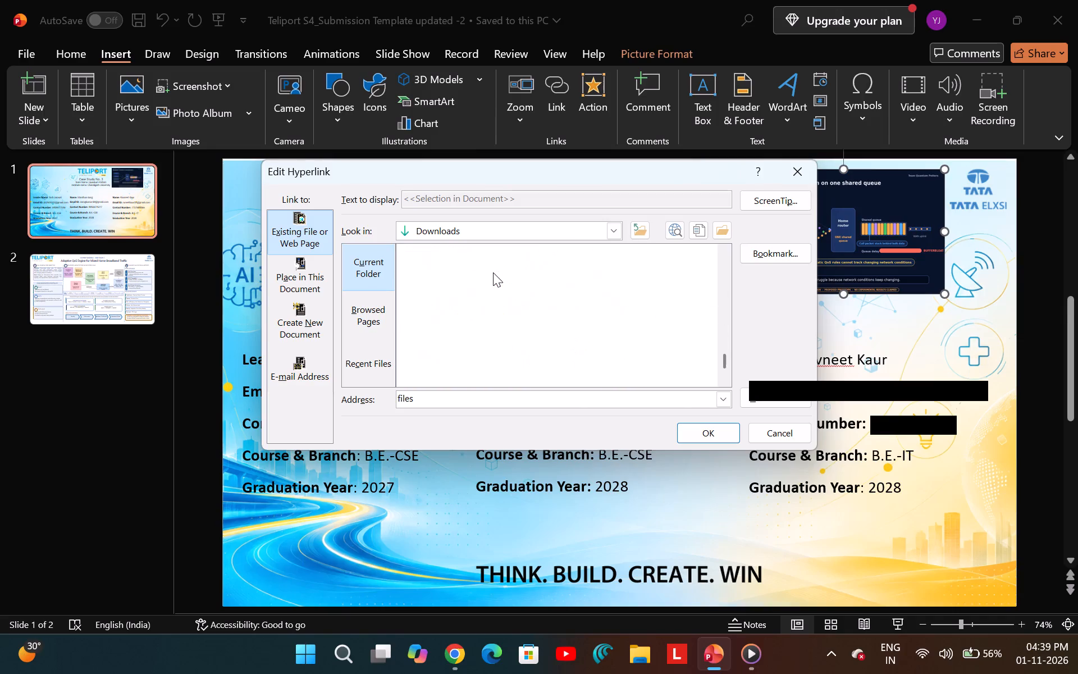
{"action": "scroll", "coordinate": [493, 272], "scroll_direction": "down", "scroll_amount": 2}
Check the document locations, browsed pages and recent files for a suitable link target, and close the hyperlink settings without applying changes.
{"action": "left_click", "coordinate": [299, 277]}
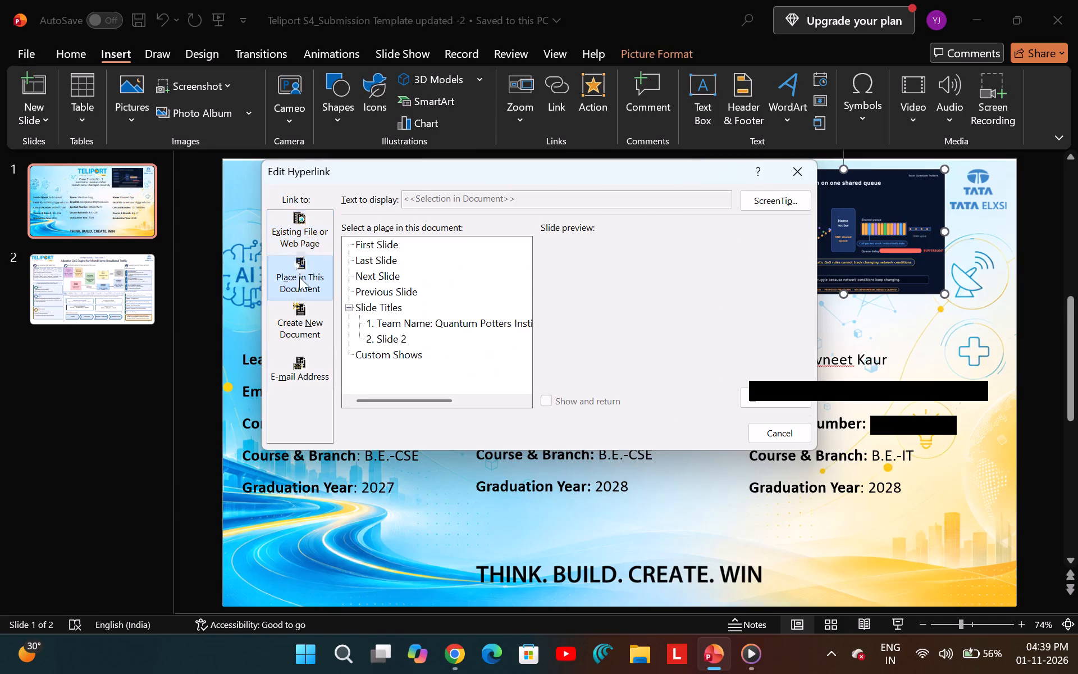
{"action": "left_click", "coordinate": [297, 236]}
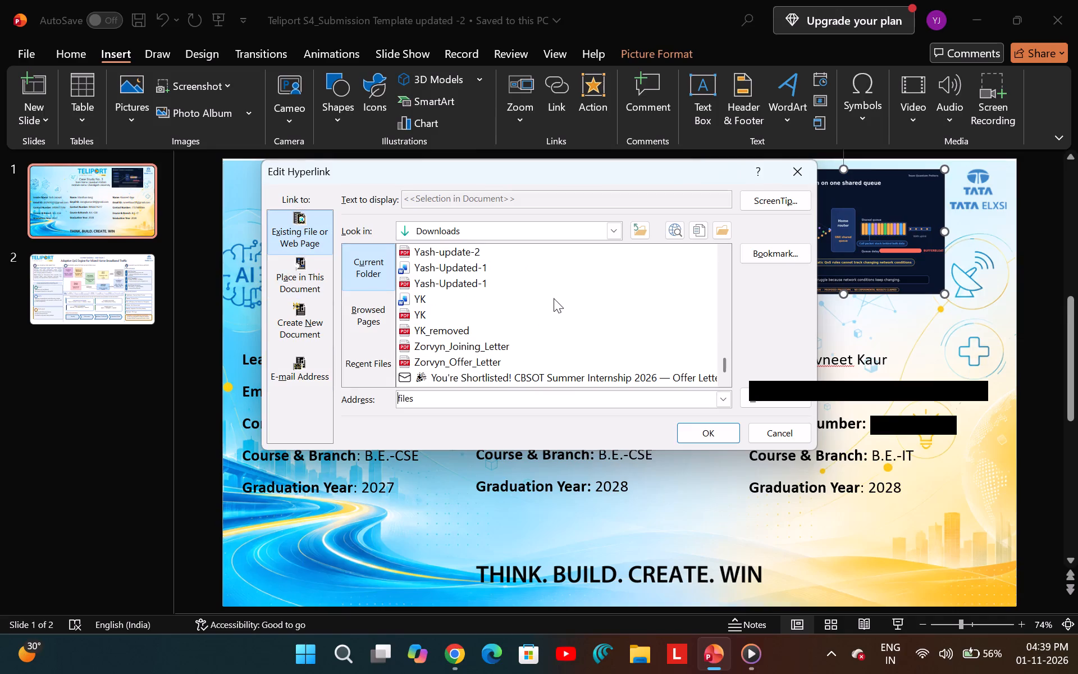
{"action": "left_click", "coordinate": [357, 322]}
{"action": "left_click", "coordinate": [371, 285]}
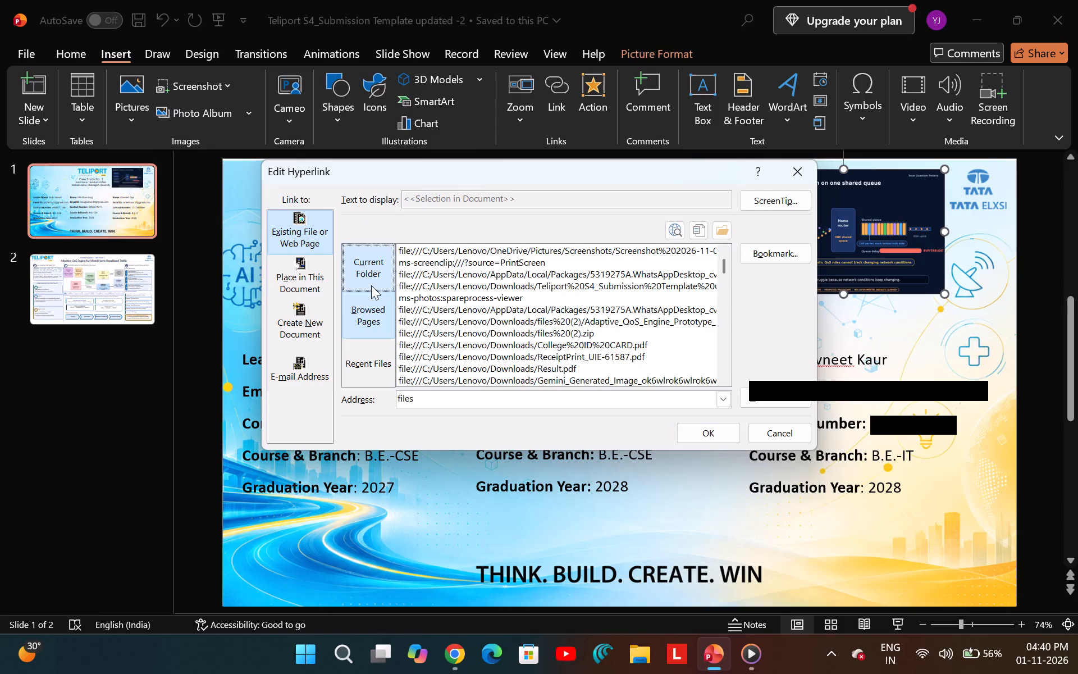
{"action": "left_click", "coordinate": [393, 382]}
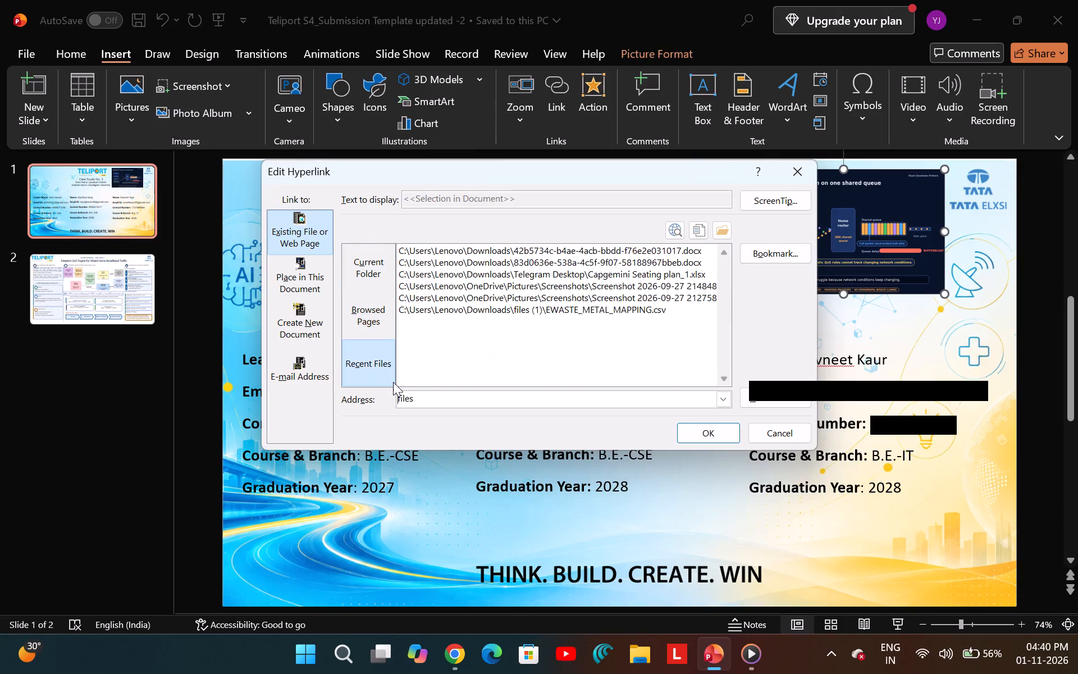
{"action": "left_click", "coordinate": [371, 275]}
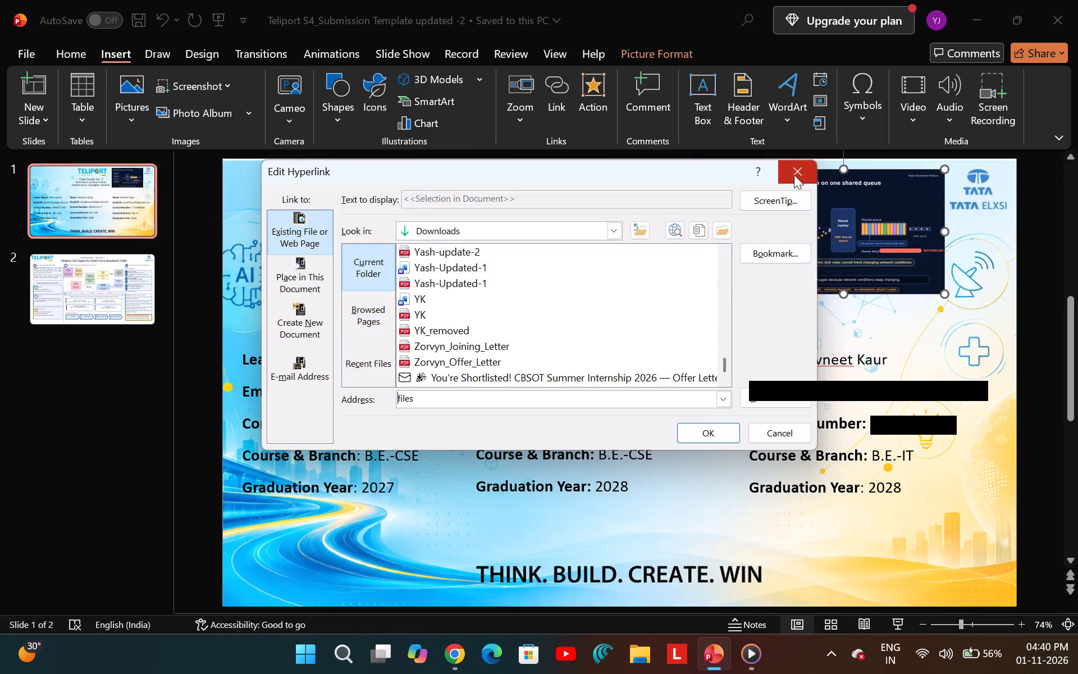
{"action": "left_click", "coordinate": [794, 175]}
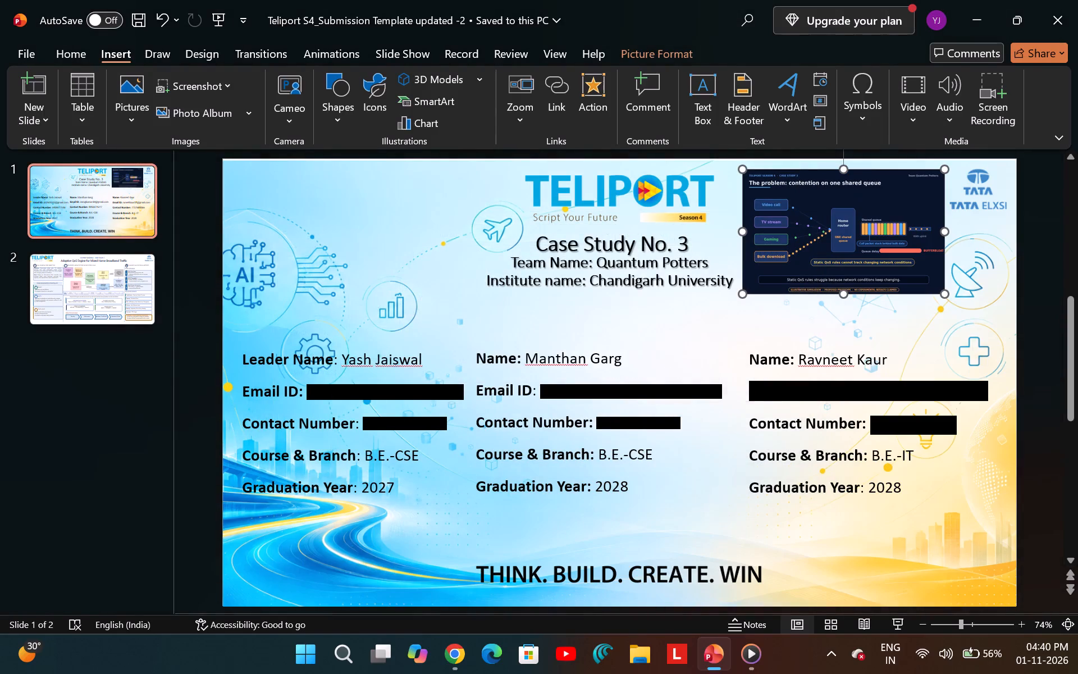
Stretch the title slide screenshot's bottom edge down to just above the third team member's name line.
{"action": "left_click", "coordinate": [836, 307]}
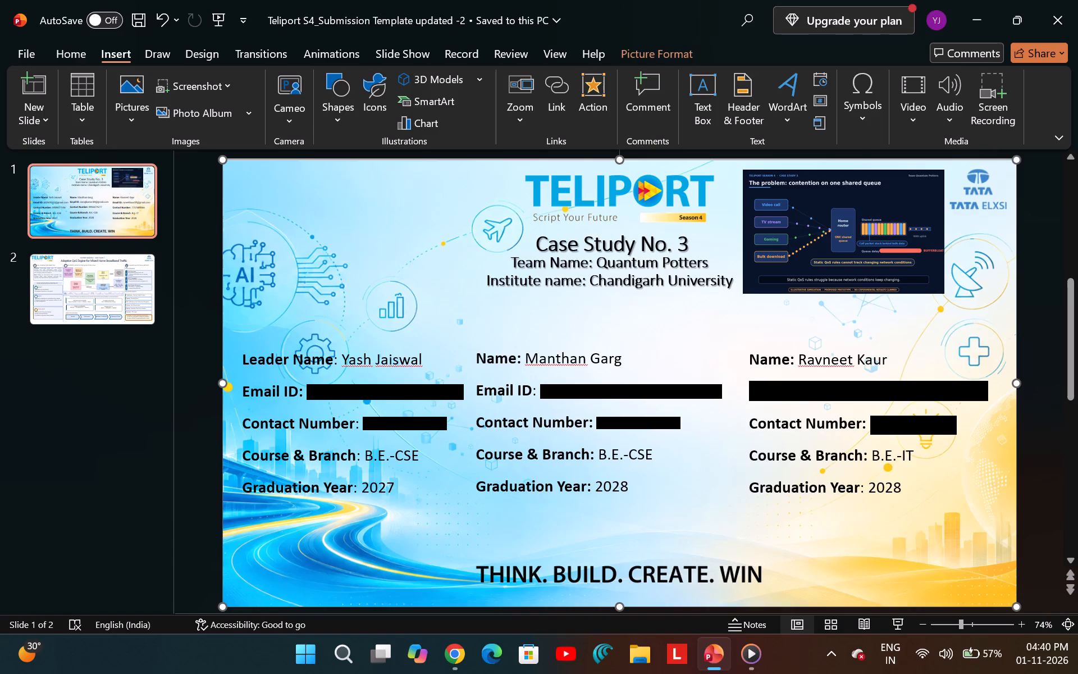
{"action": "left_click", "coordinate": [838, 252]}
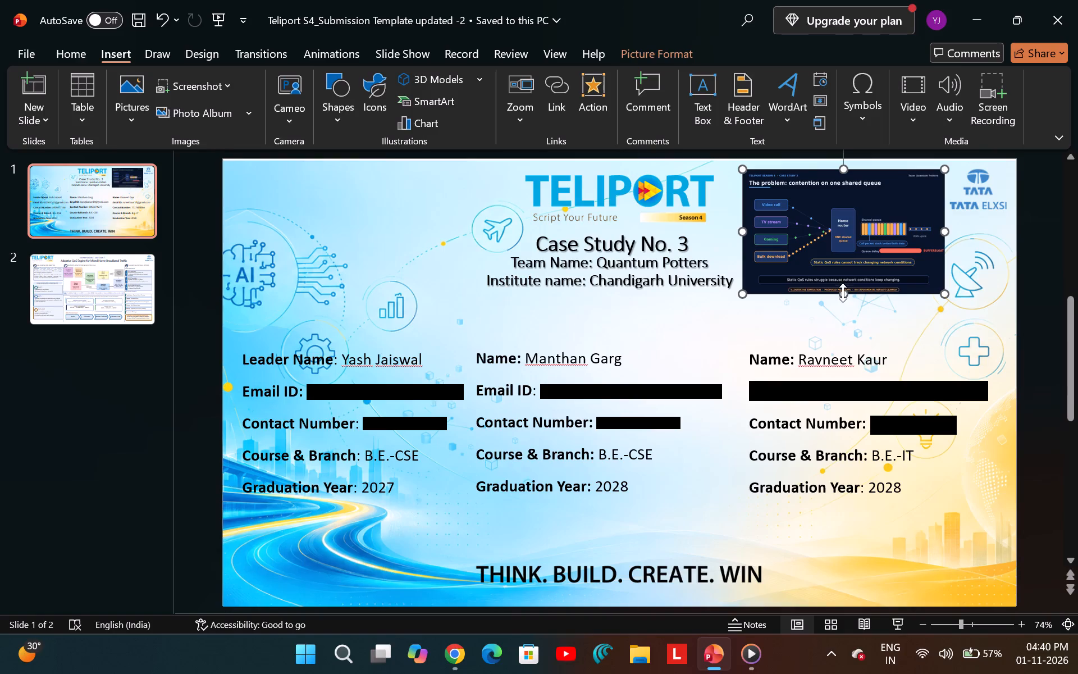
{"action": "left_click_drag", "start_coordinate": [843, 293], "coordinate": [844, 333]}
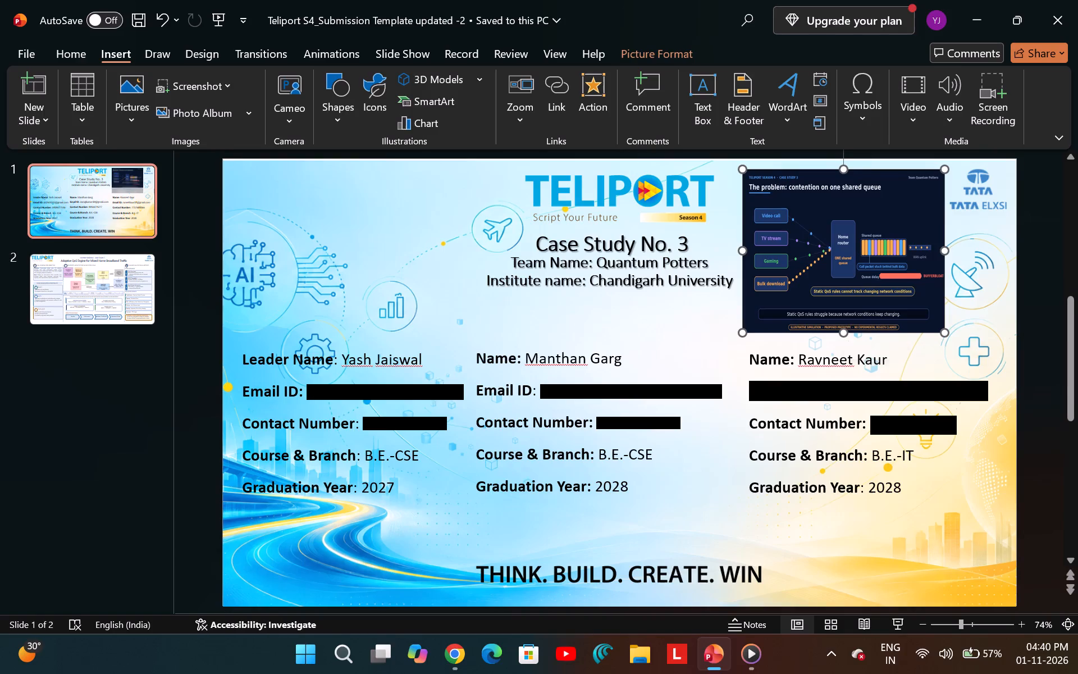
{"action": "left_click", "coordinate": [1030, 370]}
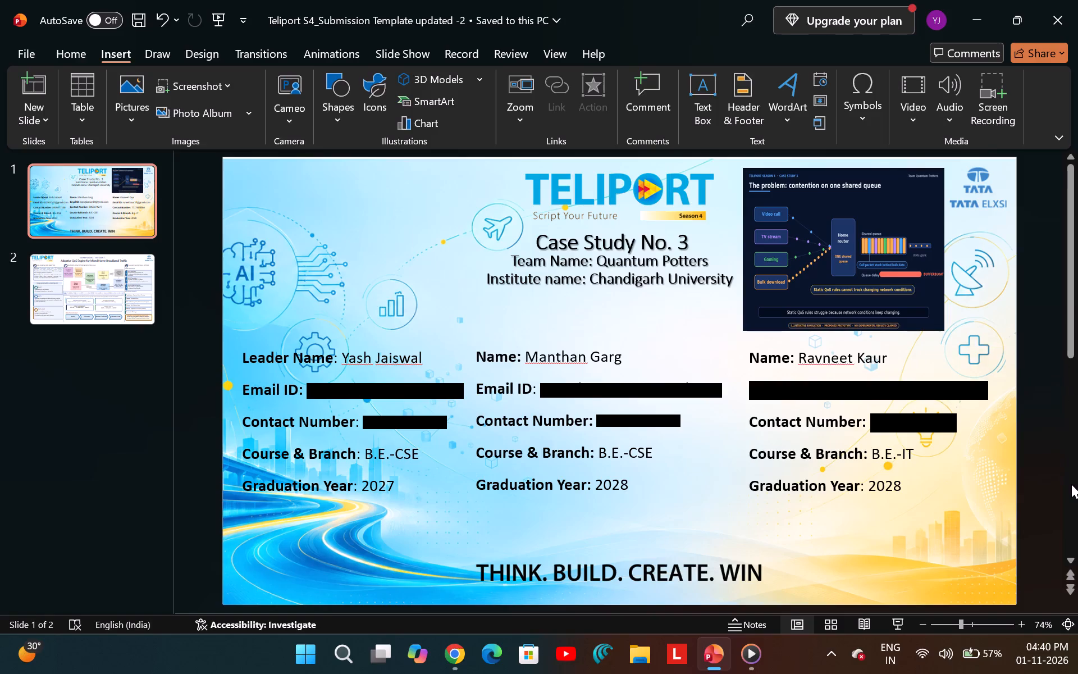
Widen the title slide screenshot slightly at both sides, keeping its left edge just clear of the institute name.
{"action": "left_click", "coordinate": [823, 247]}
{"action": "left_click", "coordinate": [945, 248]}
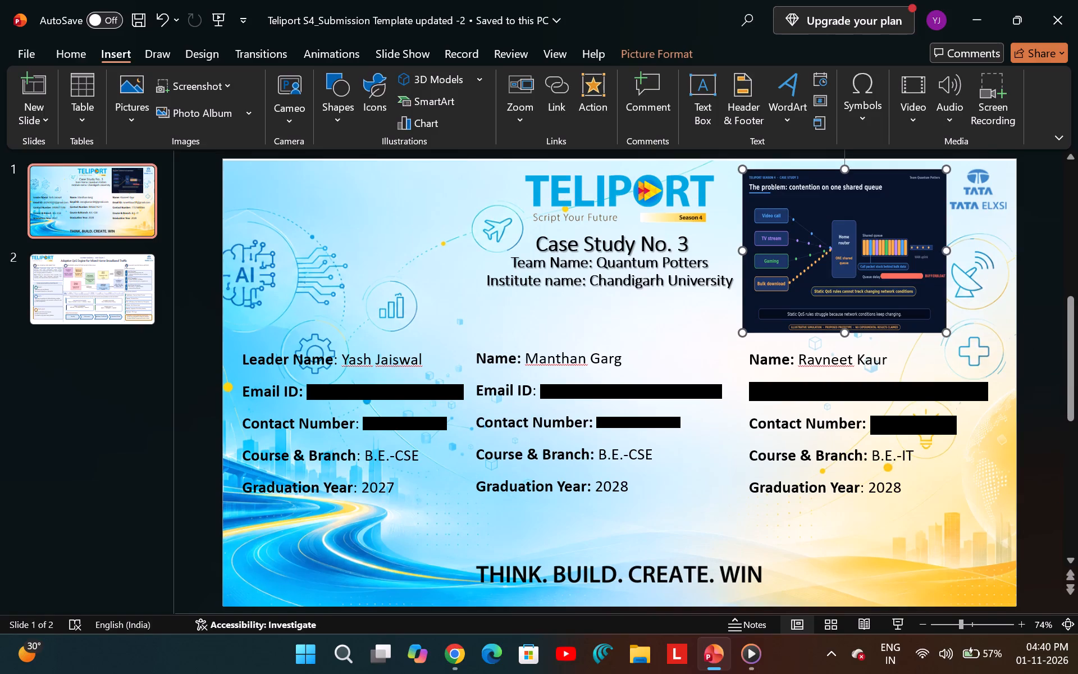
{"action": "left_click", "coordinate": [1035, 350]}
{"action": "left_click", "coordinate": [810, 258]}
{"action": "left_click_drag", "start_coordinate": [741, 252], "coordinate": [737, 254]}
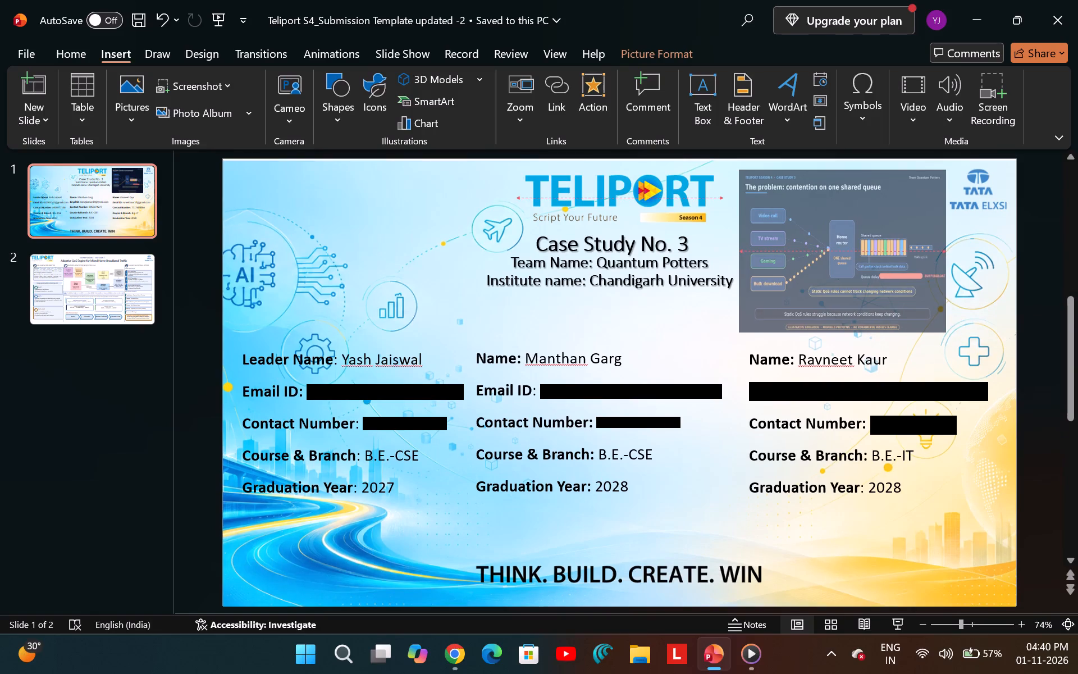
{"action": "left_click_drag", "start_coordinate": [737, 254], "coordinate": [735, 256]}
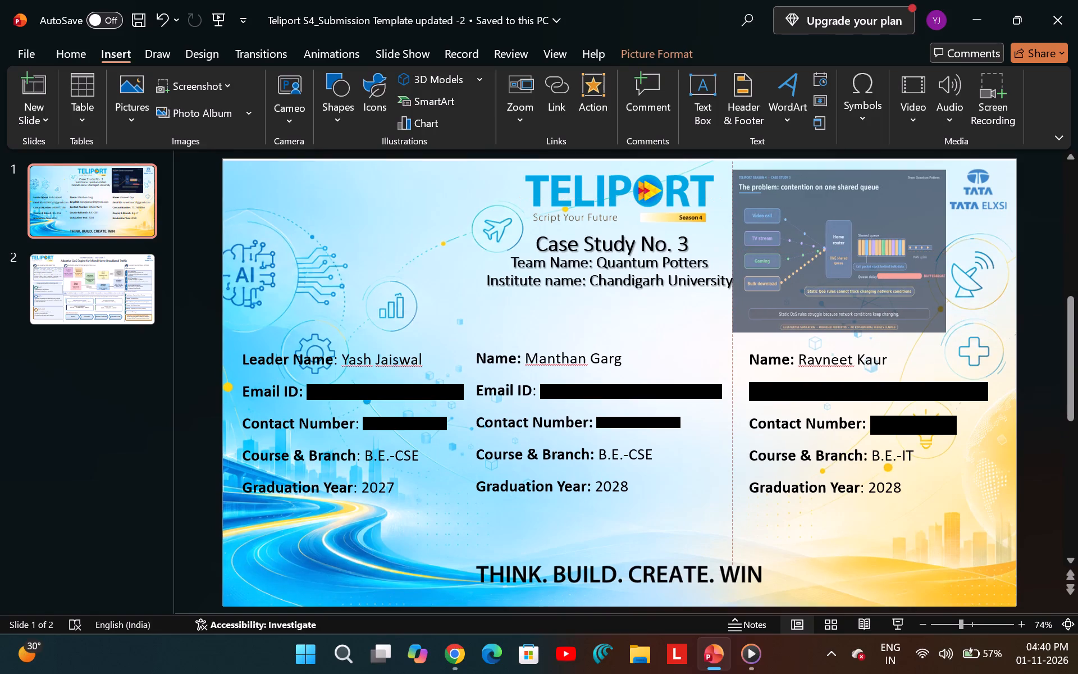
{"action": "left_click_drag", "start_coordinate": [735, 256], "coordinate": [736, 260]}
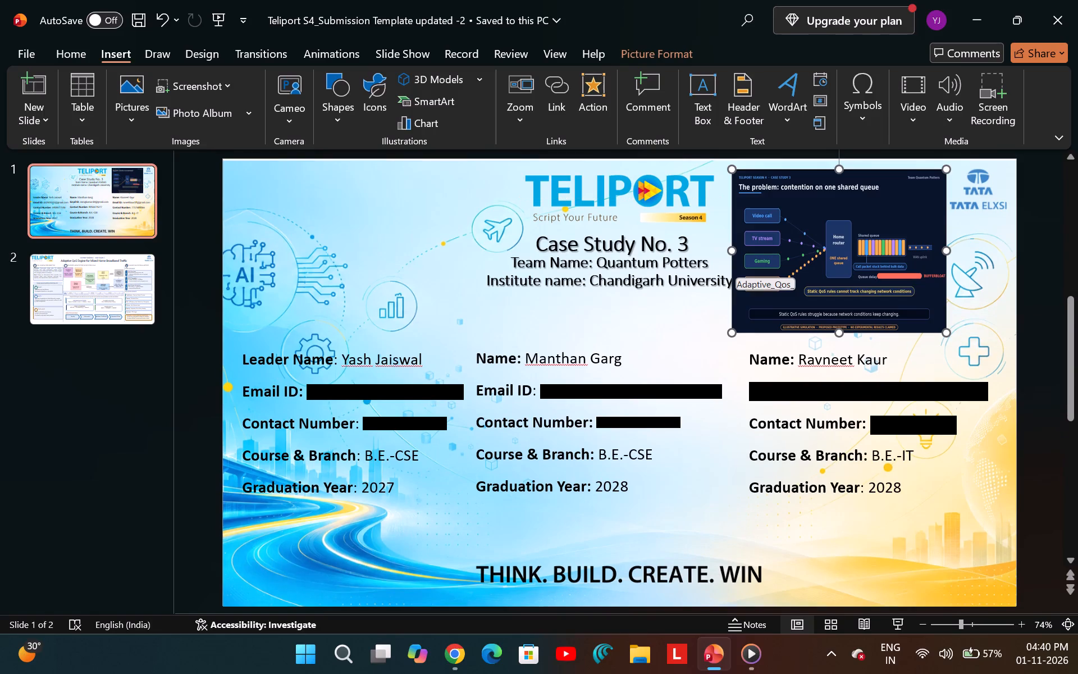
{"action": "left_click", "coordinate": [733, 254]}
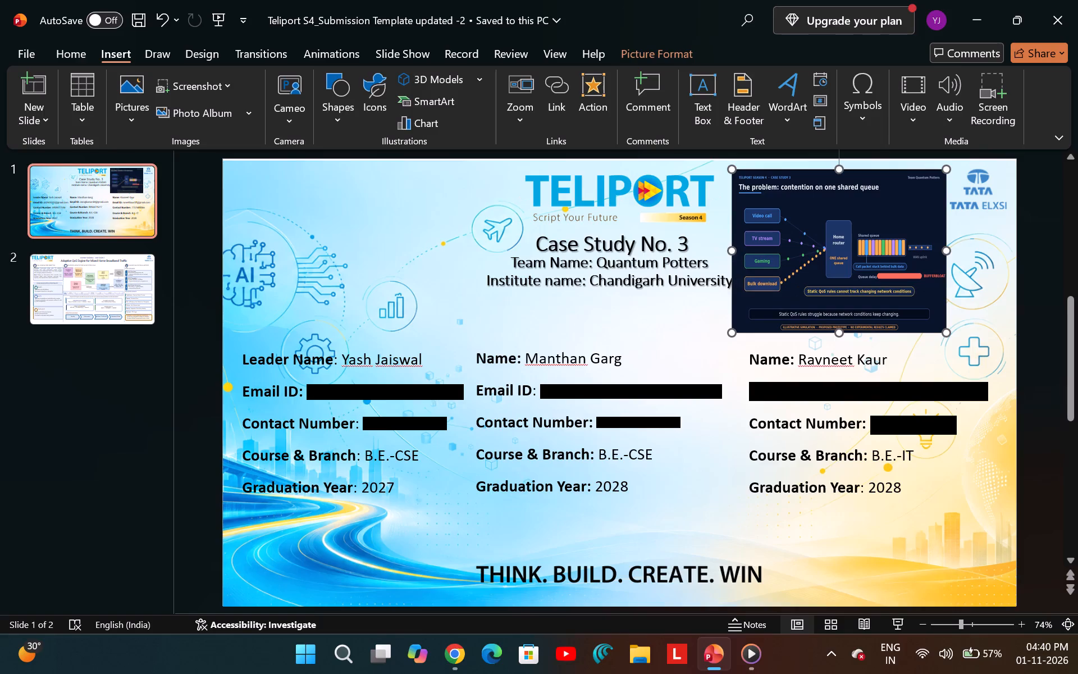
{"action": "left_click", "coordinate": [1022, 410]}
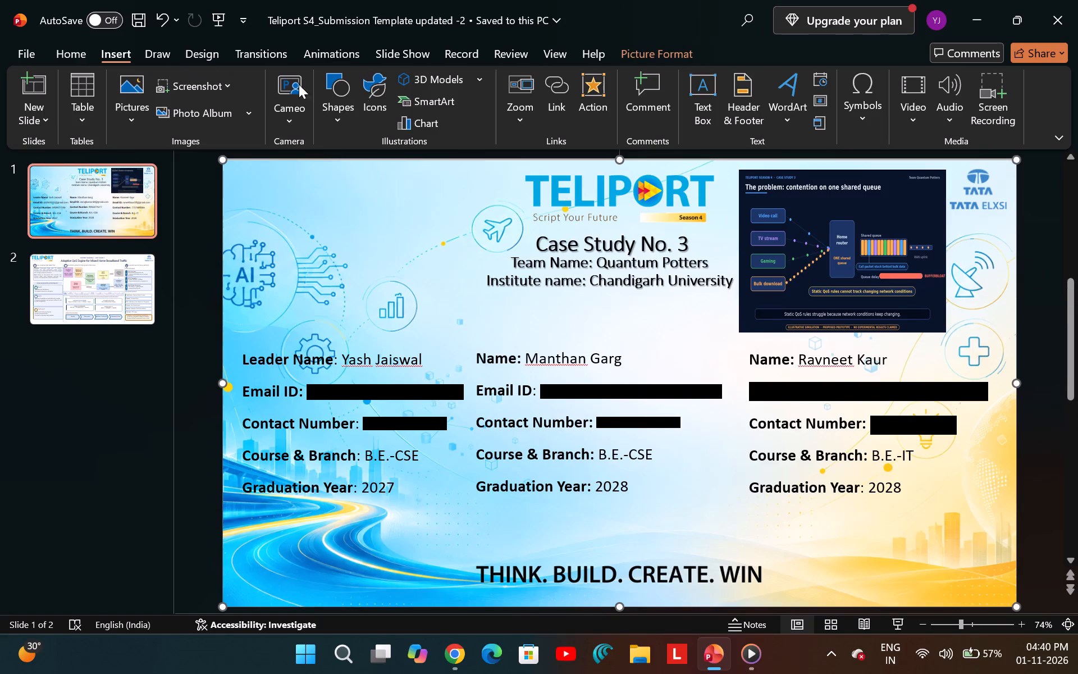
Preview the title slide by running the slide show from the beginning, and exit it.
{"action": "left_click", "coordinate": [414, 55]}
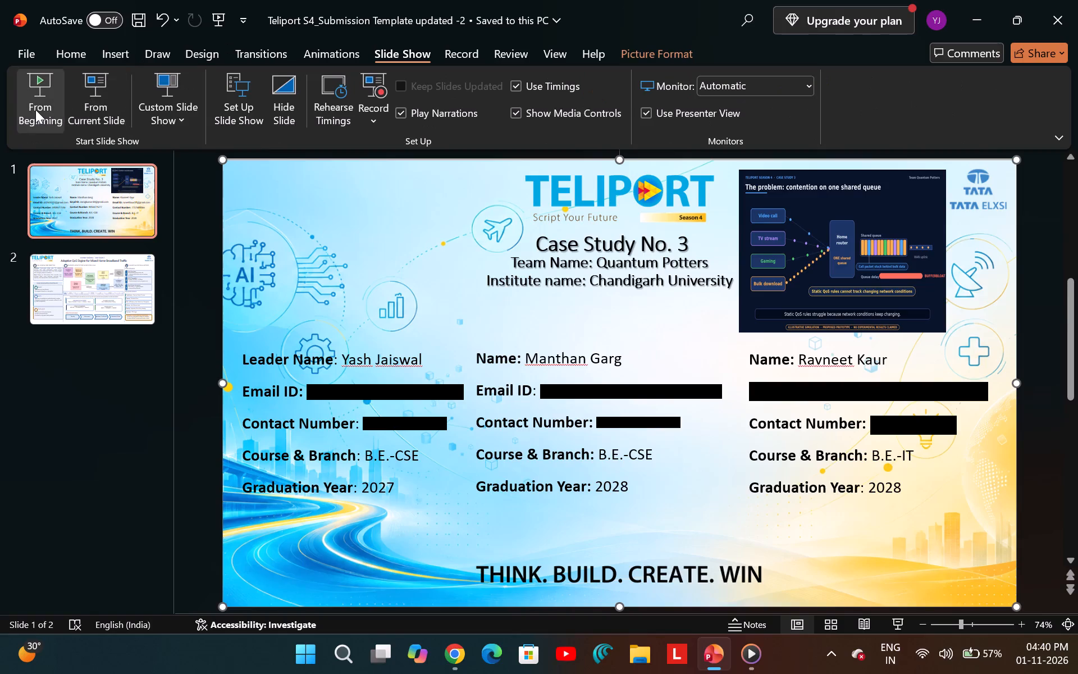
{"action": "left_click", "coordinate": [35, 110]}
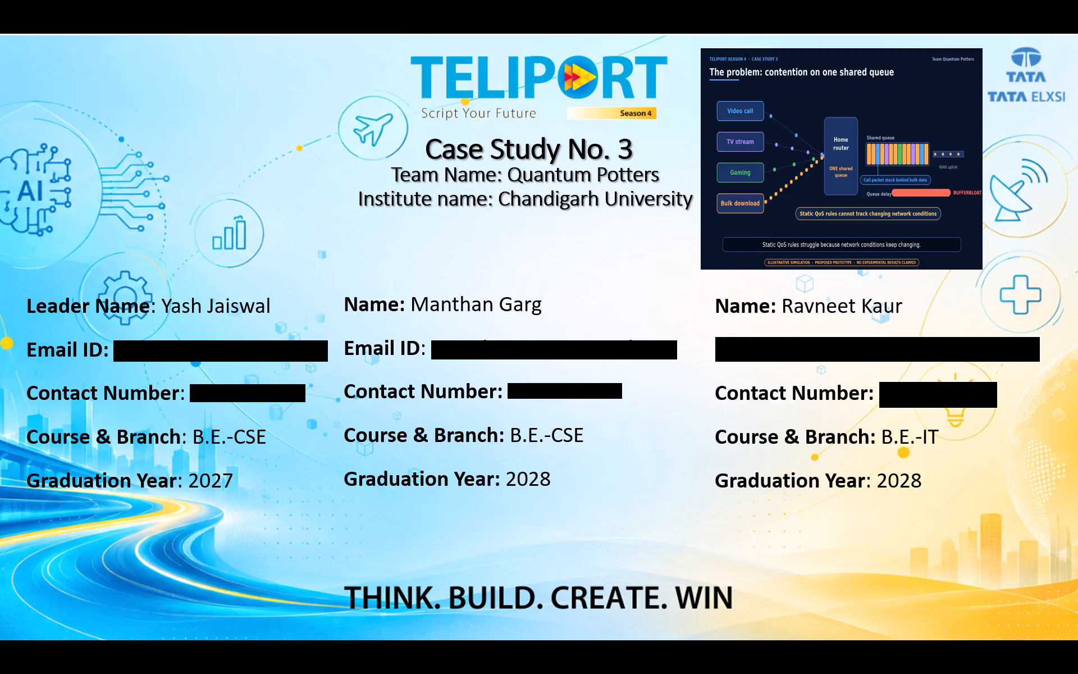
{"action": "key", "text": "Escape"}
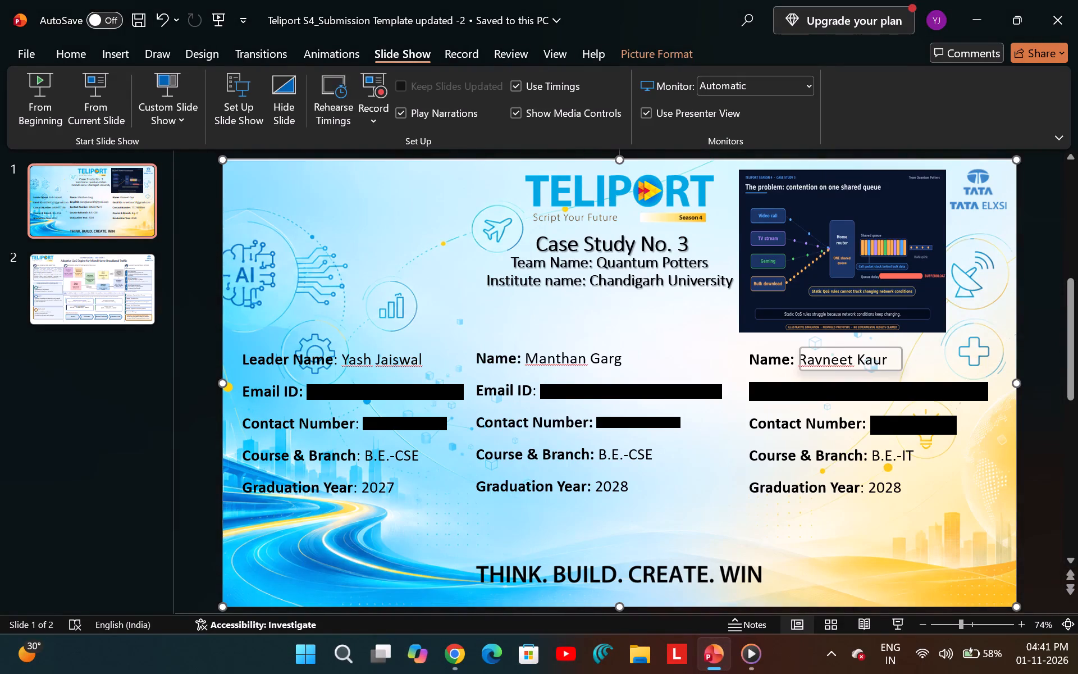
In File Explorer, copy the Adaptive_QoS_Engine_Prototype_Demo video from the files (2) archive in Downloads.
{"action": "left_click", "coordinate": [643, 658]}
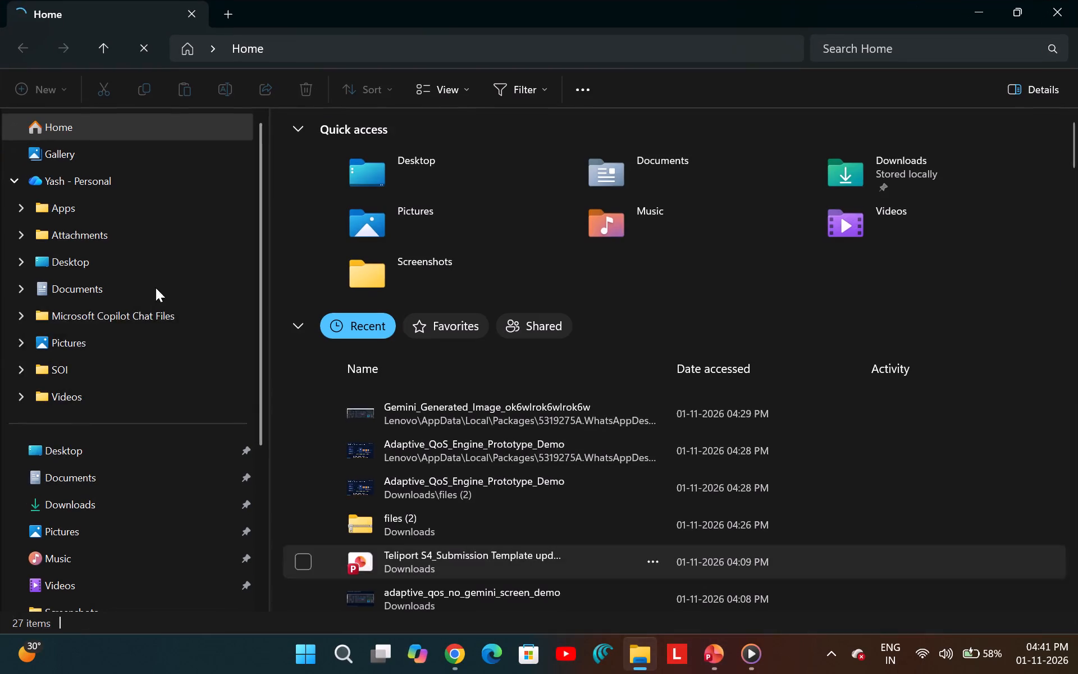
{"action": "left_click", "coordinate": [78, 505]}
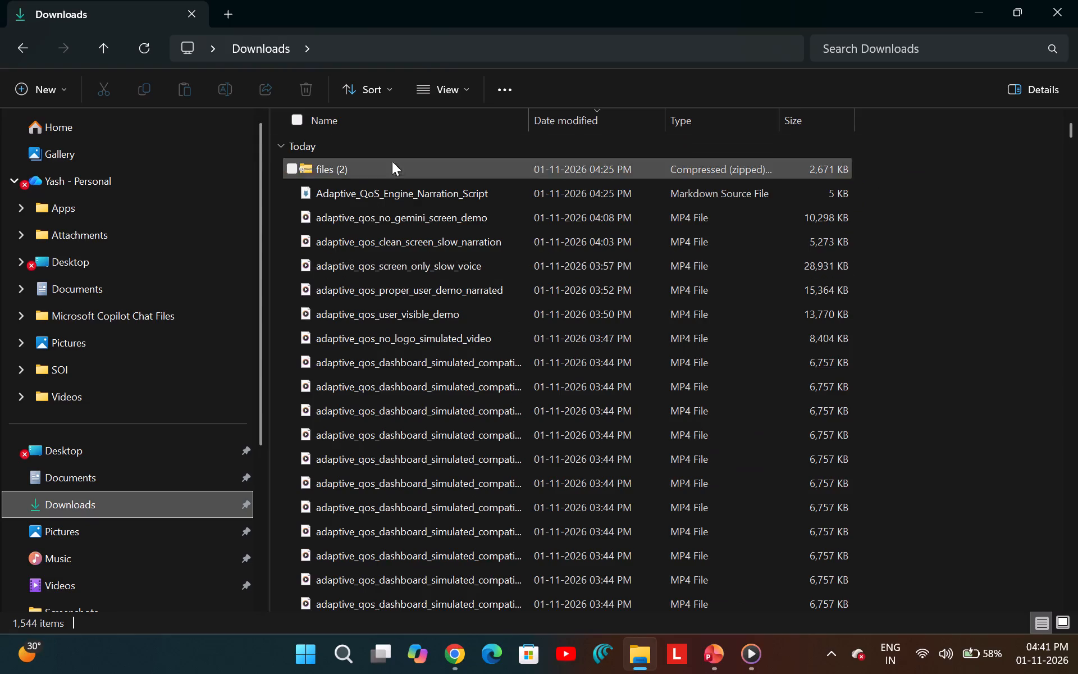
{"action": "double_click", "coordinate": [345, 174]}
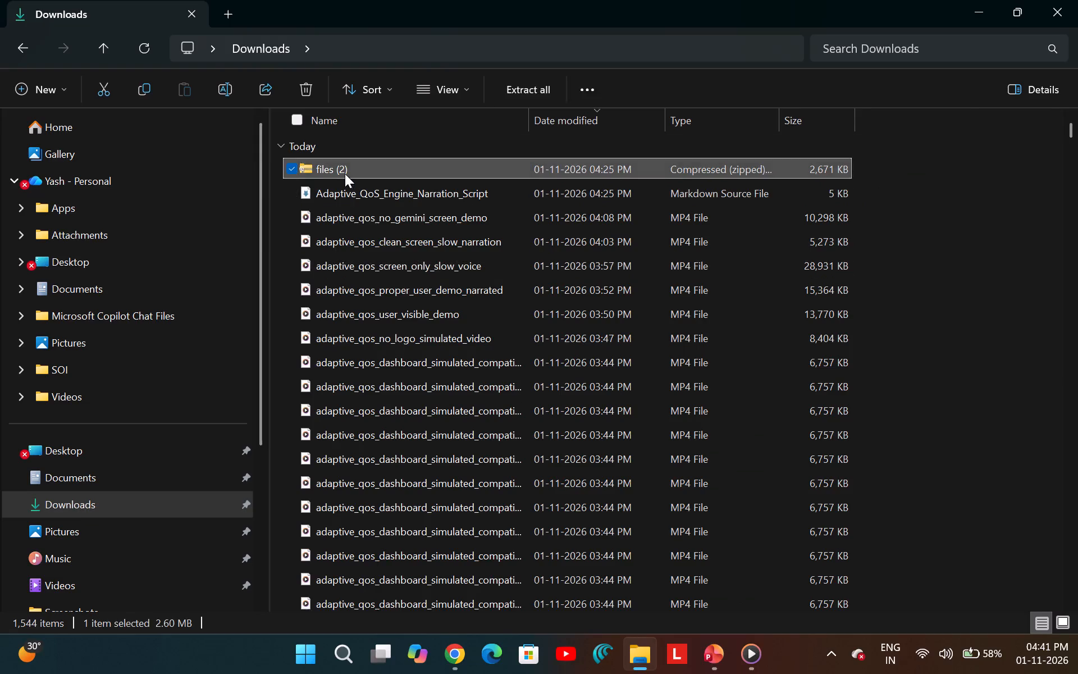
{"action": "left_click", "coordinate": [369, 176]}
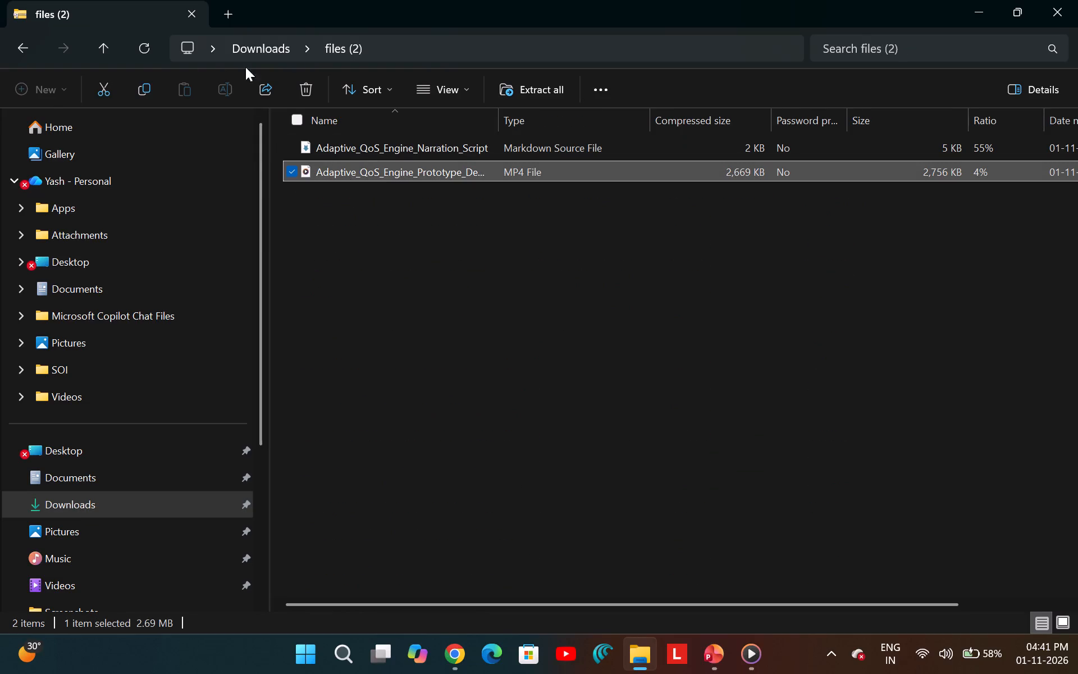
{"action": "left_click", "coordinate": [147, 83]}
Back in PowerPoint, reopen the screenshot's hyperlink, clear its address and try to paste the copied demo video there.
{"action": "key", "text": "alt+Tab"}
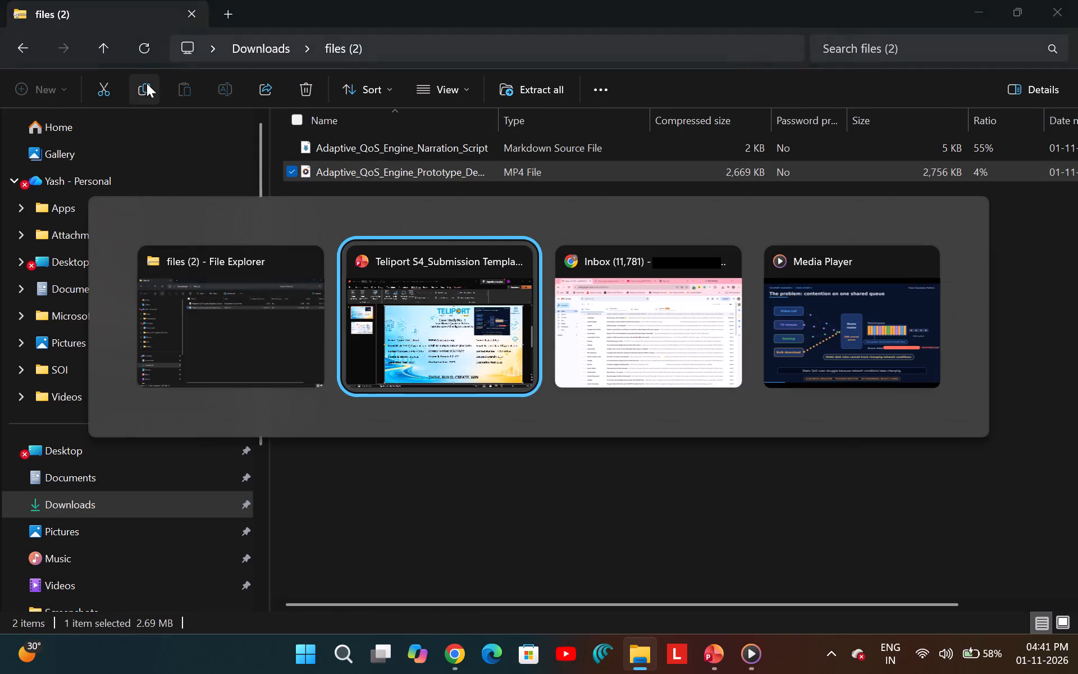
{"action": "left_click", "coordinate": [779, 236]}
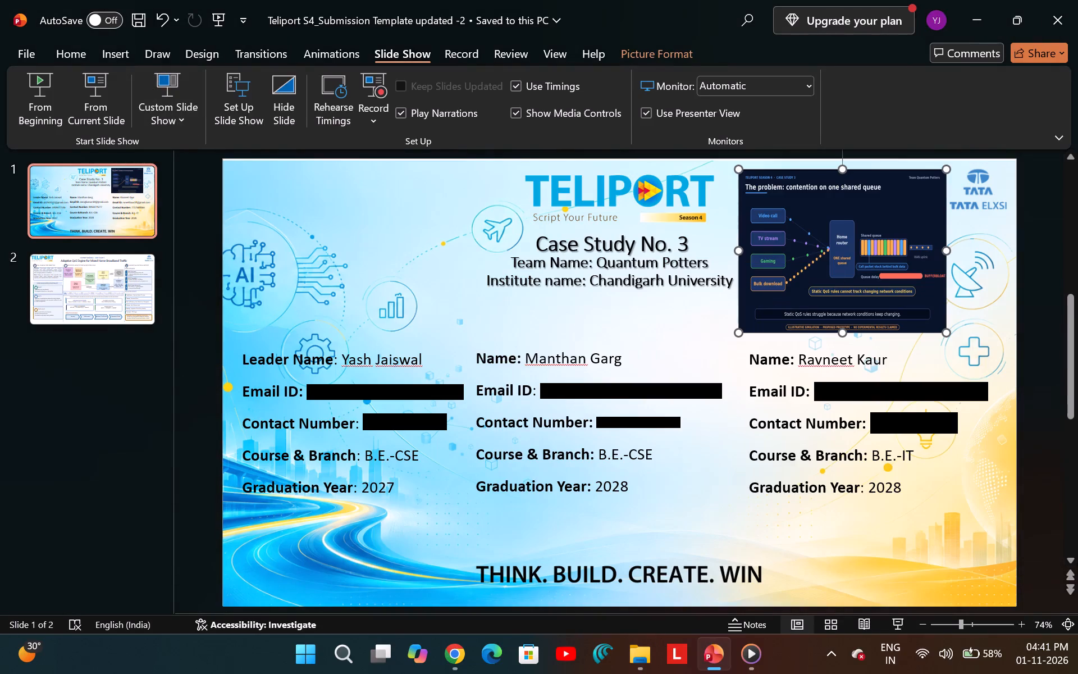
{"action": "left_click", "coordinate": [115, 53]}
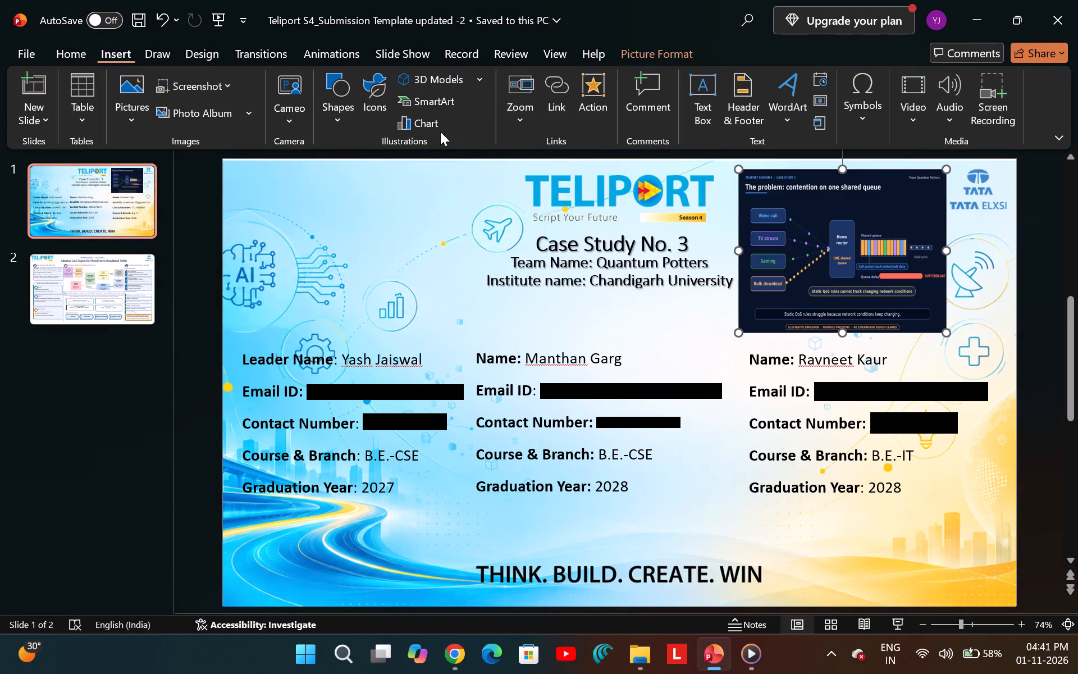
{"action": "left_click", "coordinate": [564, 110]}
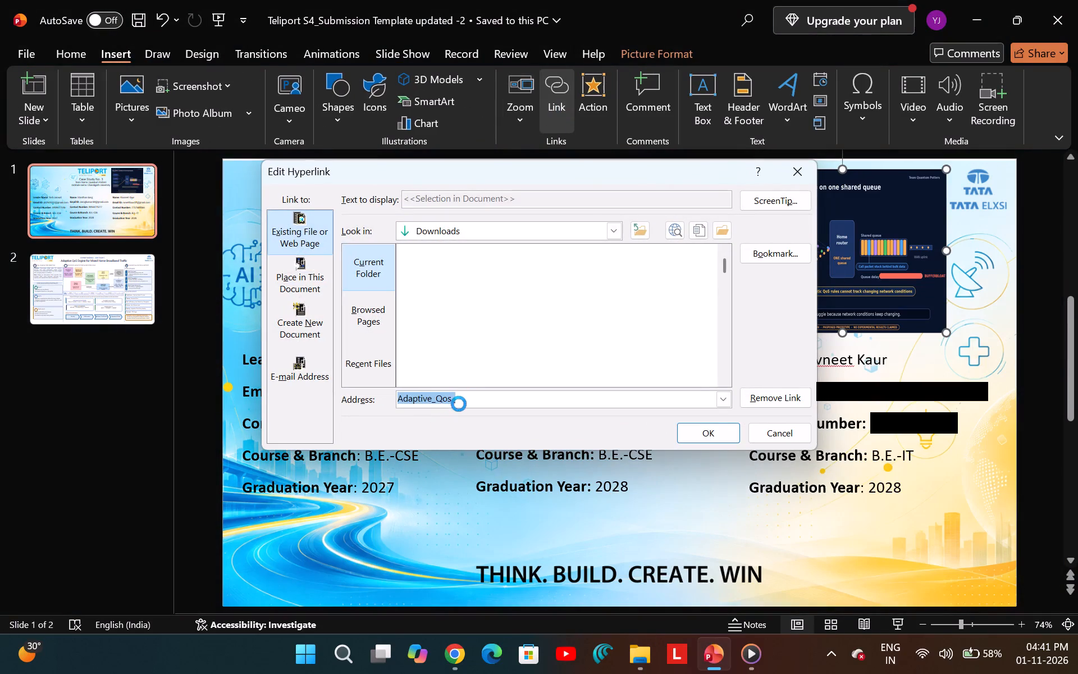
{"action": "key", "text": "BackSpace"}
{"action": "key", "text": "ctrl+v"}
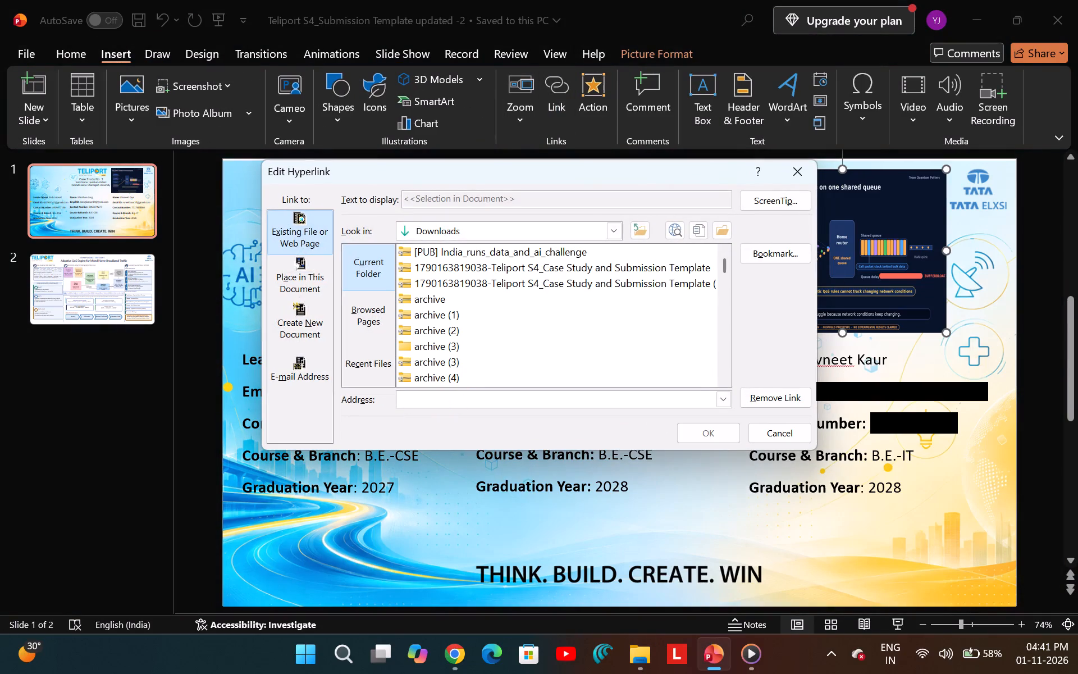
{"action": "key", "text": "ctrl+v"}
{"action": "key", "text": "ctrl+v"}
{"action": "key", "text": "ctrl+v"}
{"action": "key", "text": "ctrl+v"}
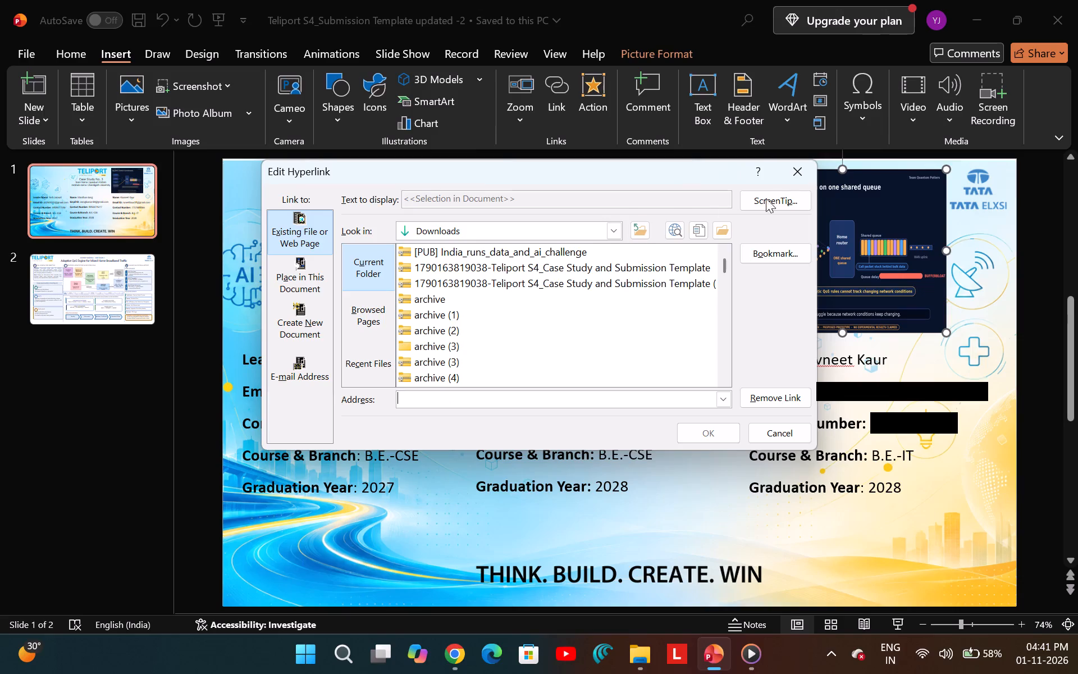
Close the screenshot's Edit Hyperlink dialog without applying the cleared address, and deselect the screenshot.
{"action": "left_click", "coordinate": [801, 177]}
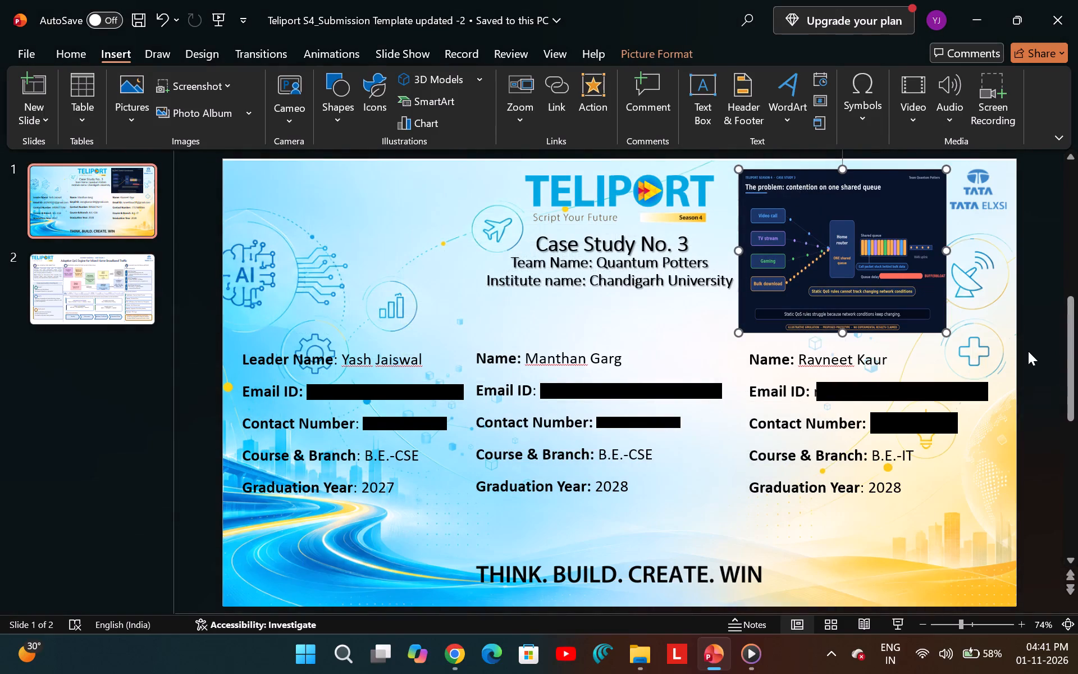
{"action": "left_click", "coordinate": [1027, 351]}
Switch to File Explorer and copy the Adaptive_QoS_Engine_Prototype_Demo video from the files (2) archive again.
{"action": "left_click", "coordinate": [990, 34]}
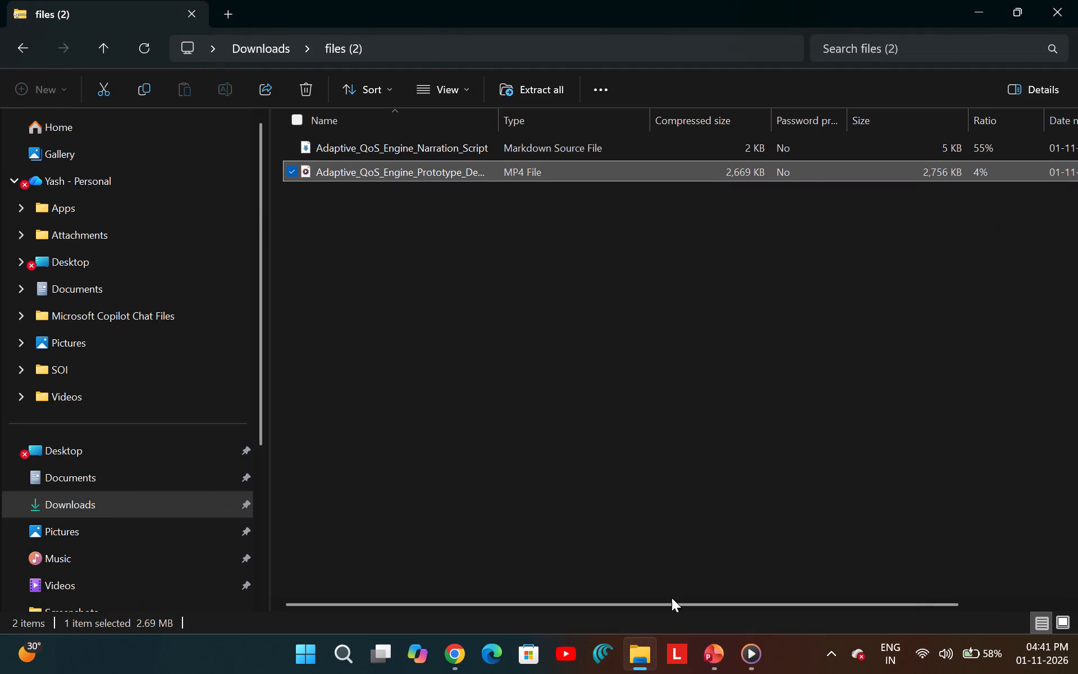
{"action": "left_click", "coordinate": [152, 90]}
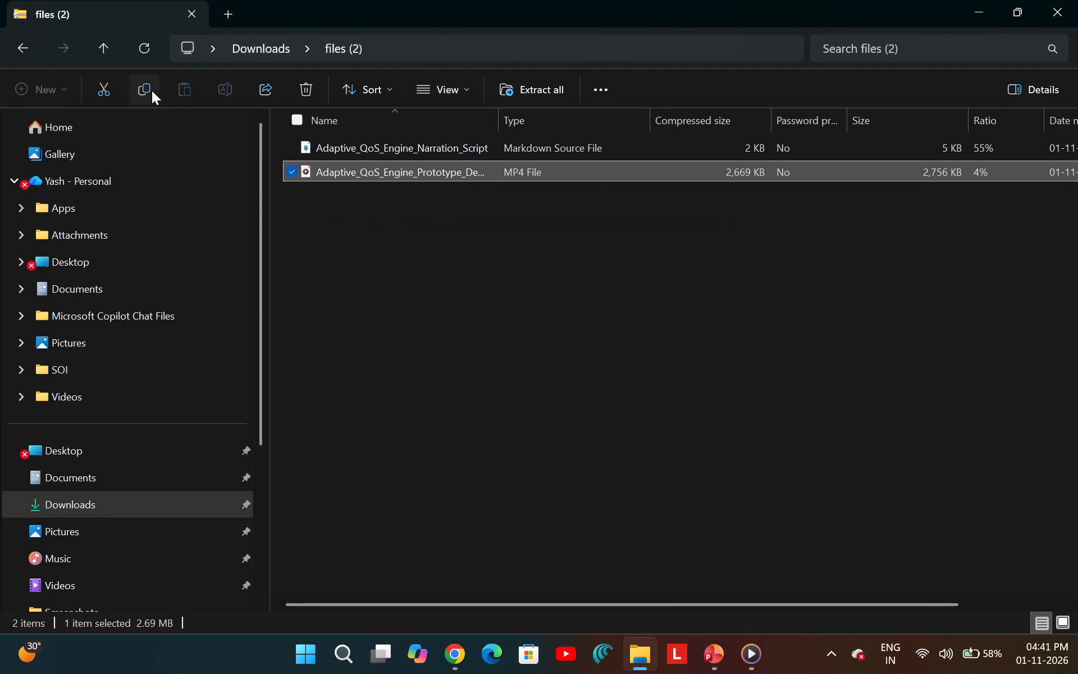
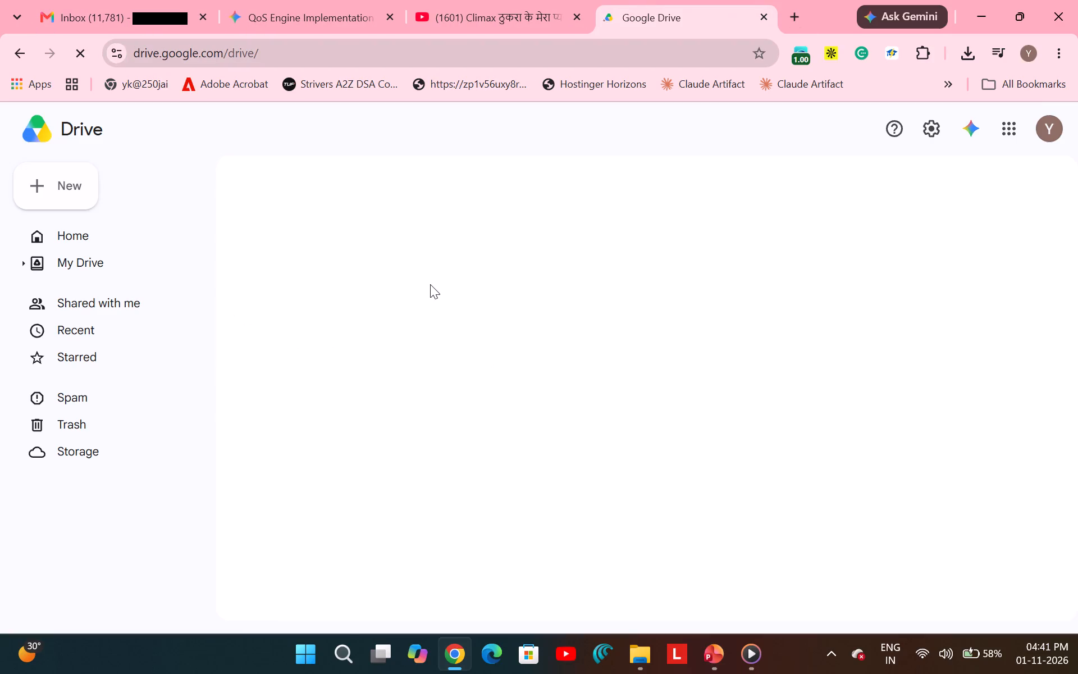
On the Google Drive home page, decline the student Gemini plan offer.
{"action": "left_click", "coordinate": [44, 185]}
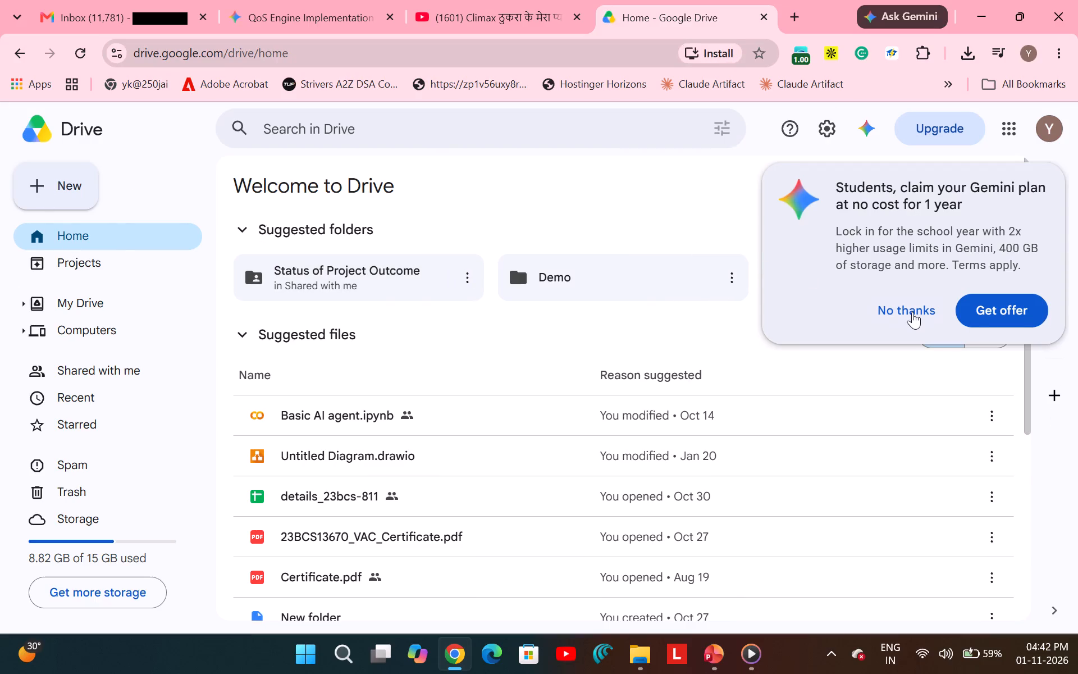
{"action": "left_click", "coordinate": [910, 311]}
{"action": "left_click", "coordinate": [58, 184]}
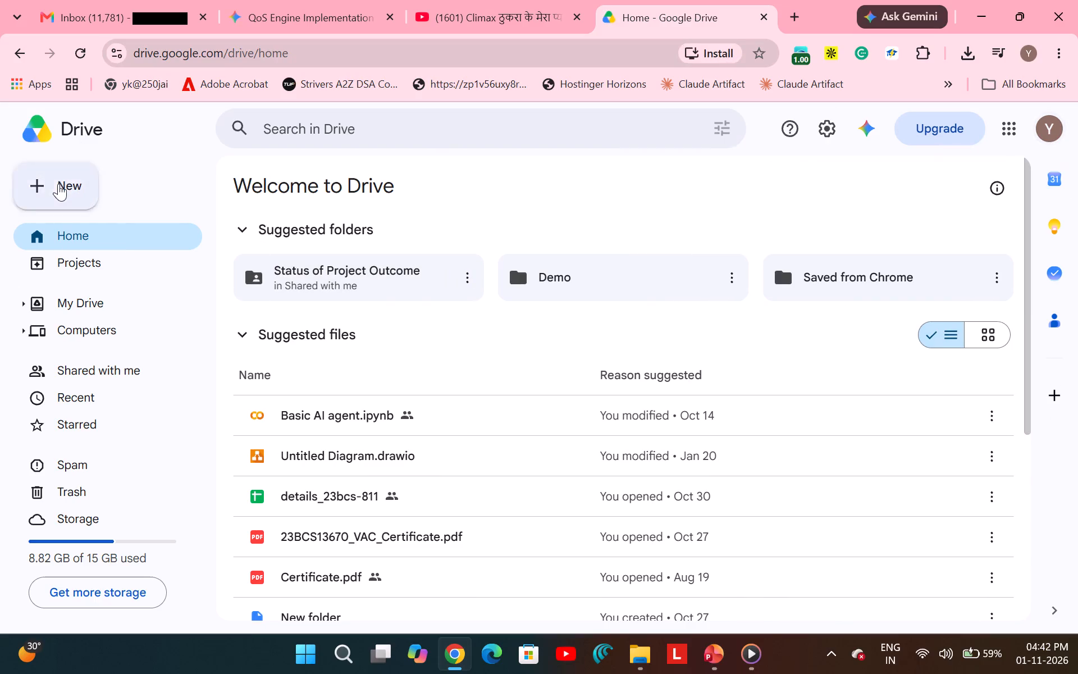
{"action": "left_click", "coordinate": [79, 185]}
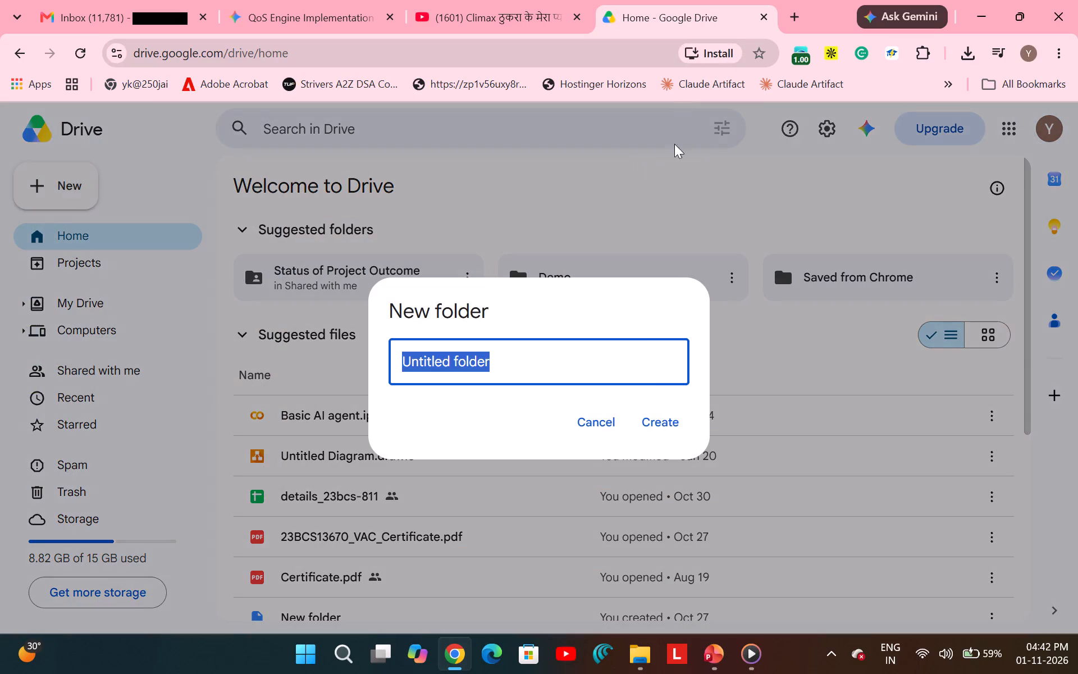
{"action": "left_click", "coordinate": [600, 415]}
Start a file upload to Google Drive, bringing up the file chooser for the local files.
{"action": "left_click", "coordinate": [70, 193]}
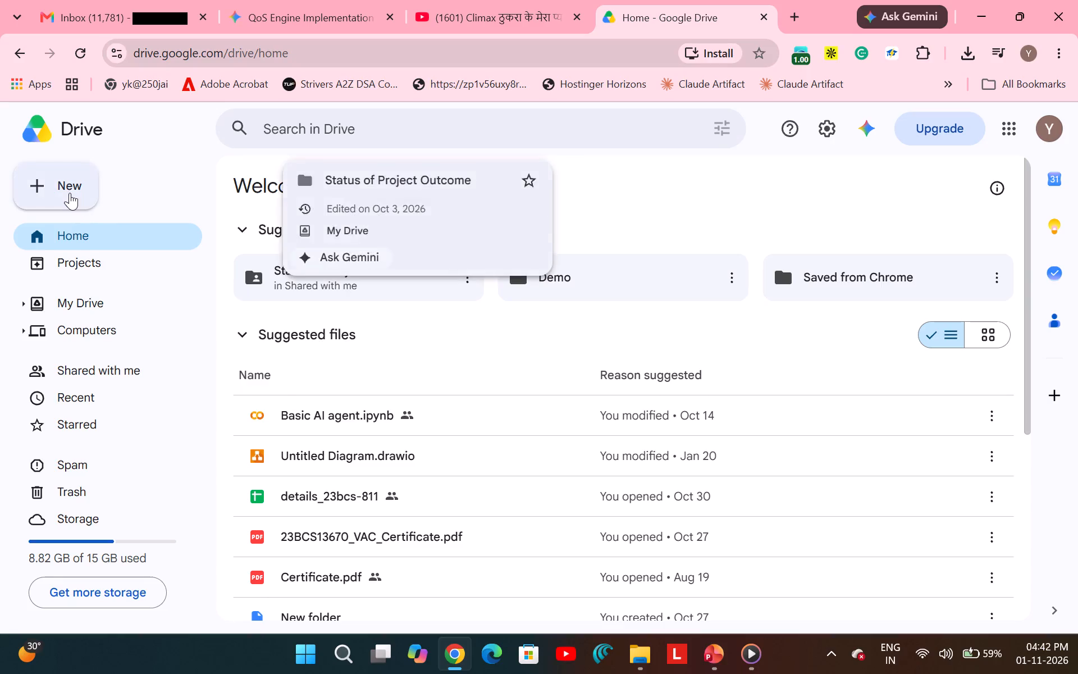
{"action": "left_click_drag", "start_coordinate": [74, 237], "coordinate": [77, 230]}
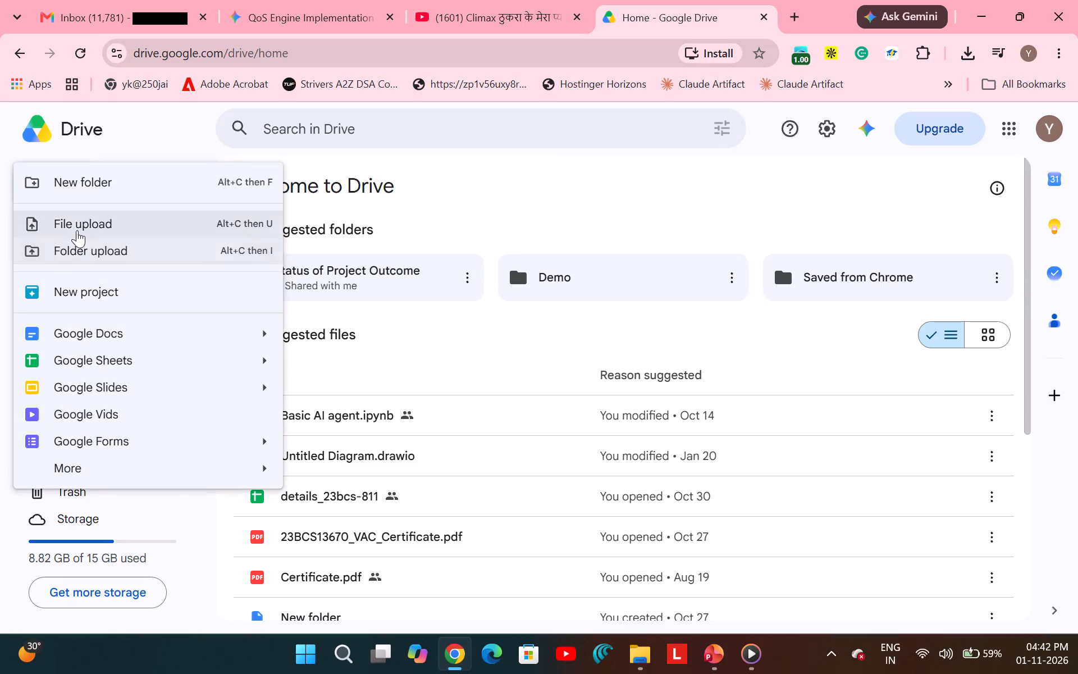
{"action": "left_click_drag", "start_coordinate": [77, 230], "coordinate": [80, 230]}
{"action": "left_click", "coordinate": [80, 230]}
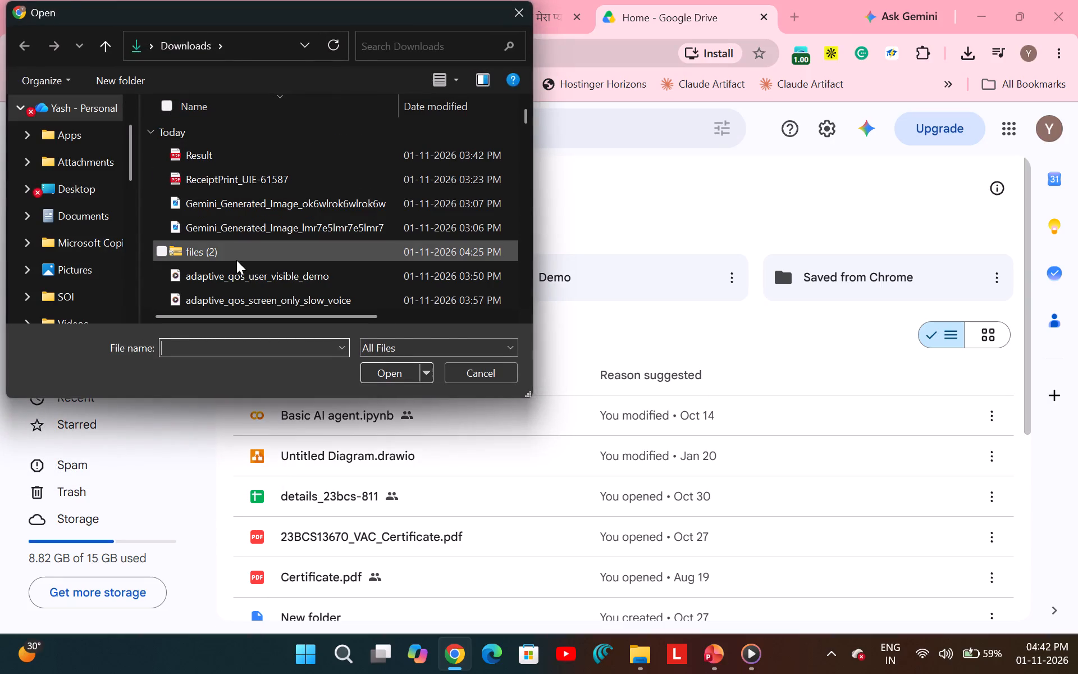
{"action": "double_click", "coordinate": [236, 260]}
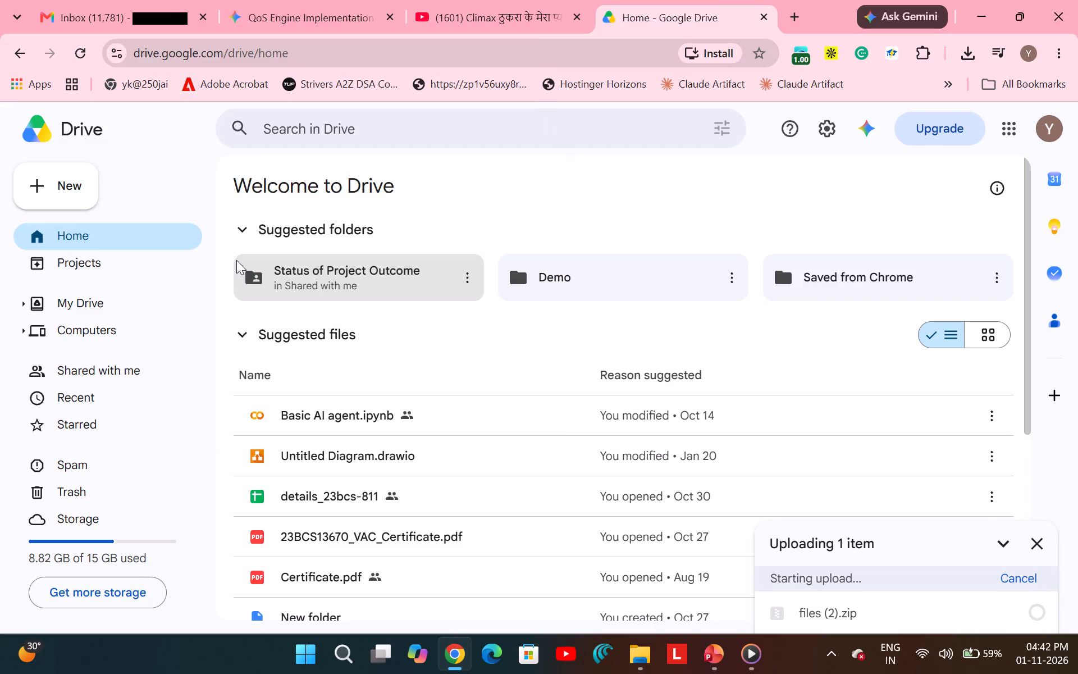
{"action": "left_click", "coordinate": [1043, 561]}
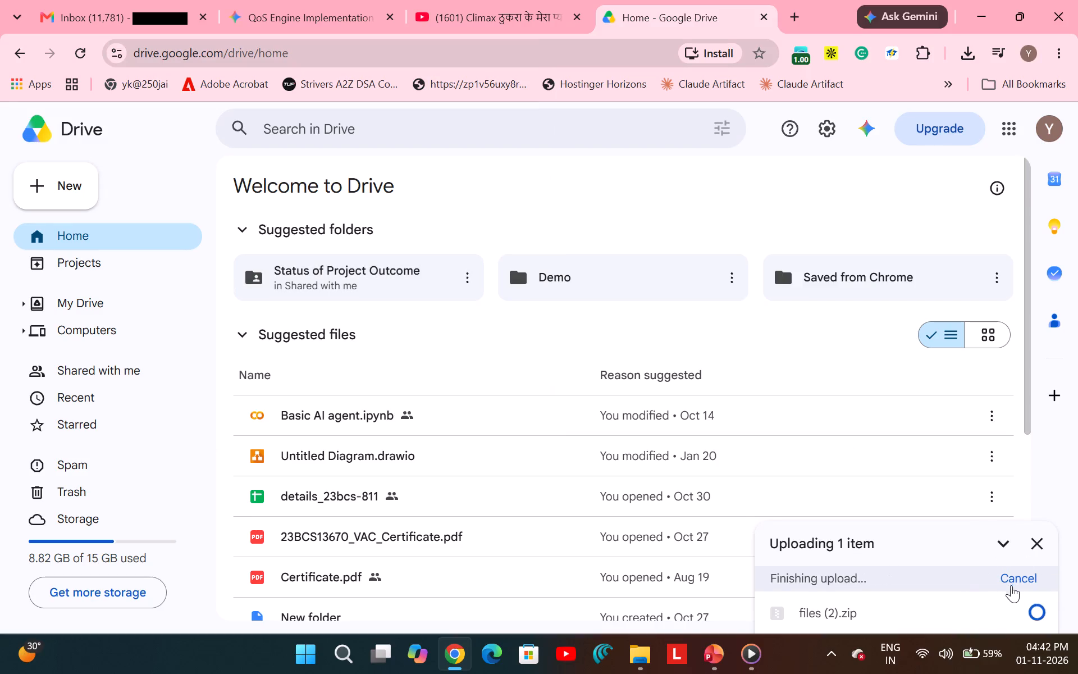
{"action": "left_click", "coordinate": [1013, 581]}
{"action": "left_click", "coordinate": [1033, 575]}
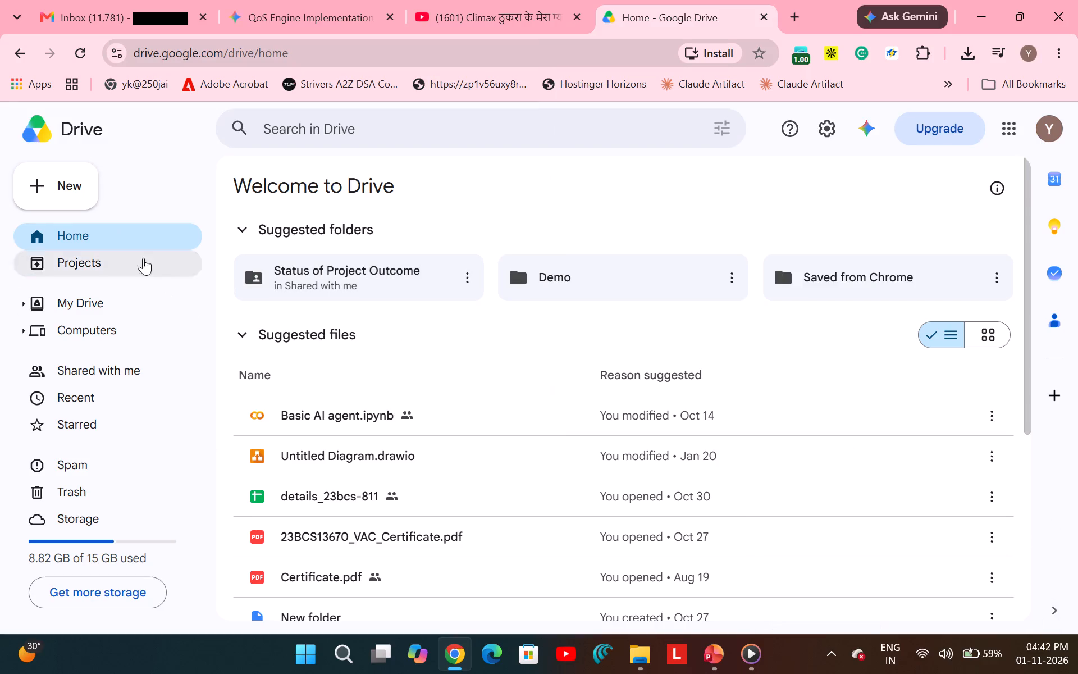
Upload the copied Adaptive_QoS_Engine_Prototype_Demo video to Google Drive.
{"action": "left_click", "coordinate": [72, 185]}
{"action": "left_click", "coordinate": [57, 213]}
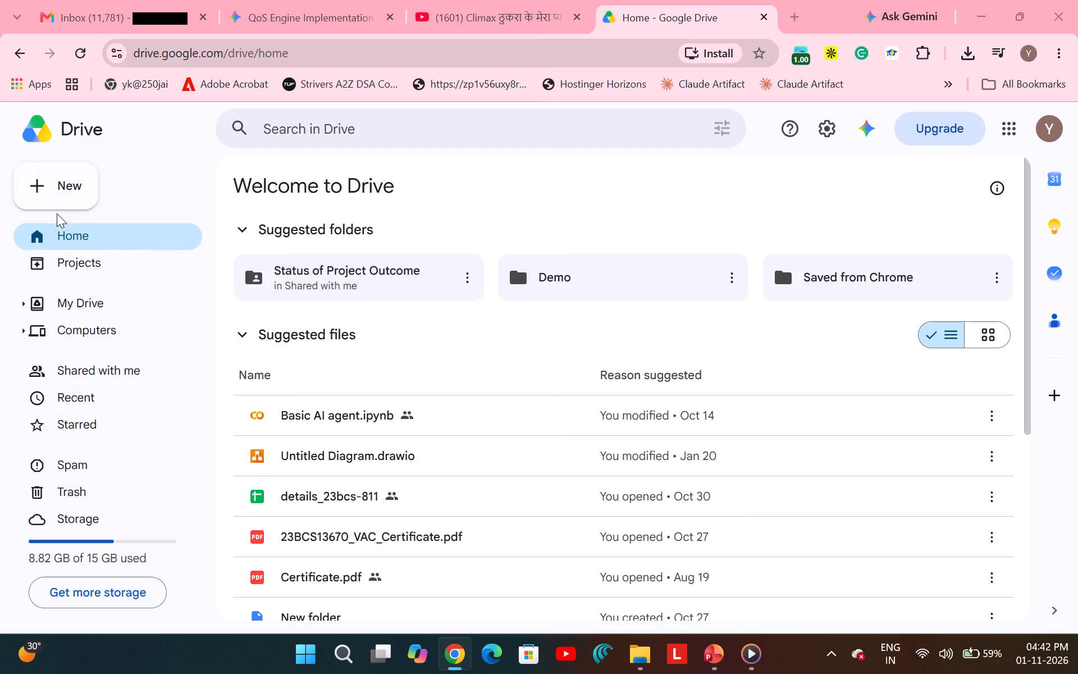
{"action": "left_click", "coordinate": [203, 353]}
{"action": "key", "text": "ctrl+v"}
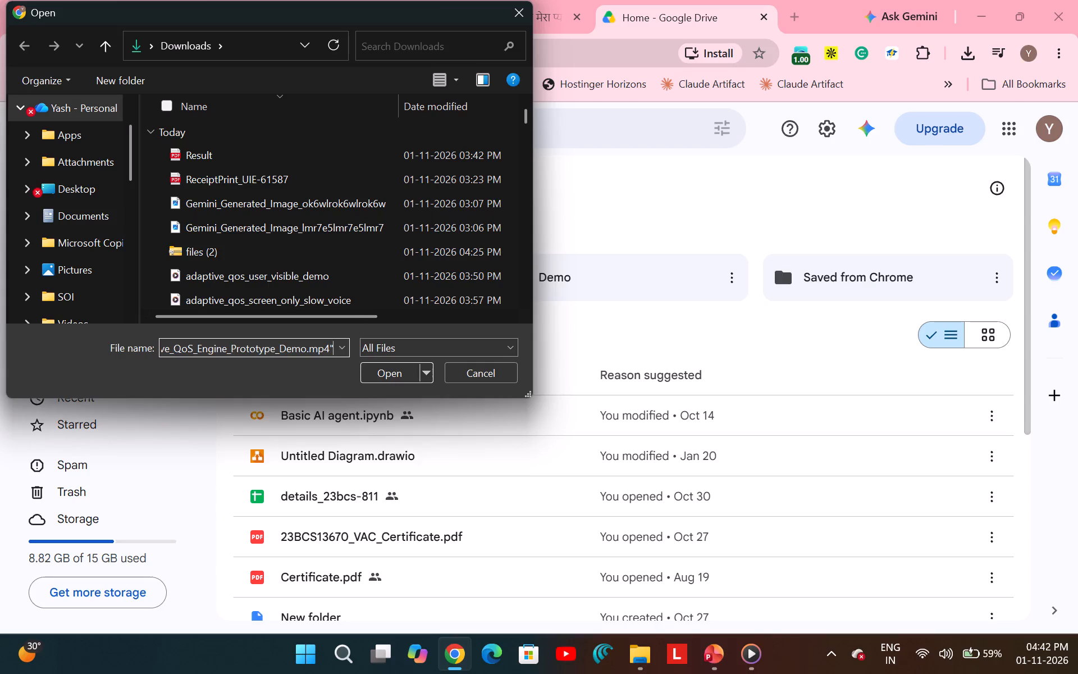
{"action": "key", "text": "Return"}
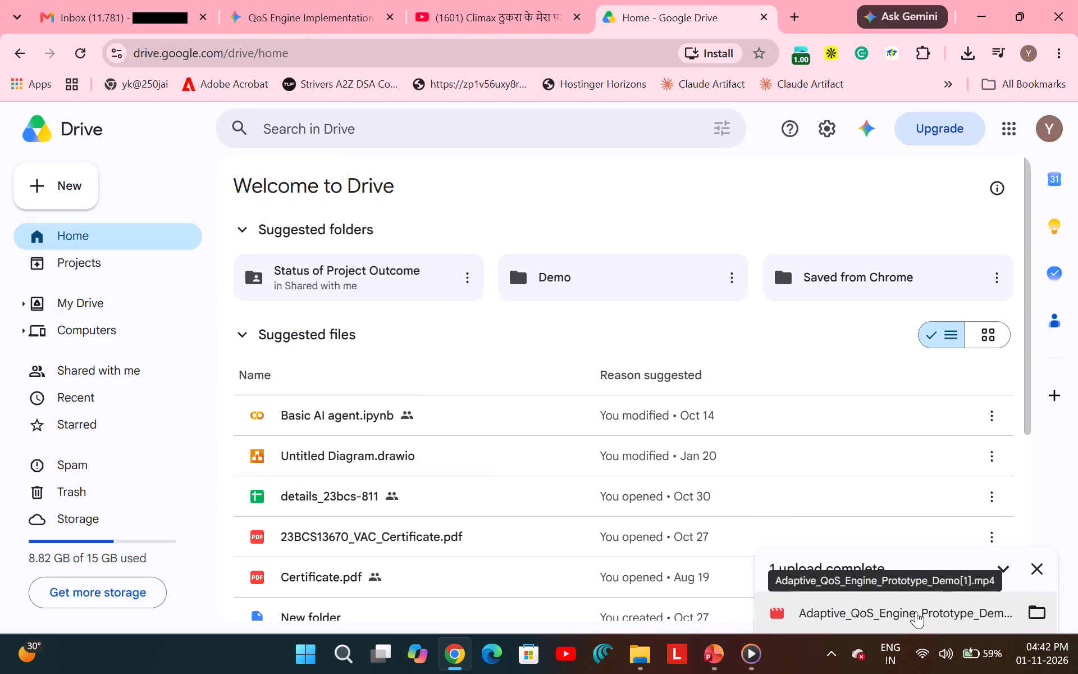
Locate the uploaded demo video in My Drive, open its preview to check it, and close the preview.
{"action": "left_click", "coordinate": [1038, 613]}
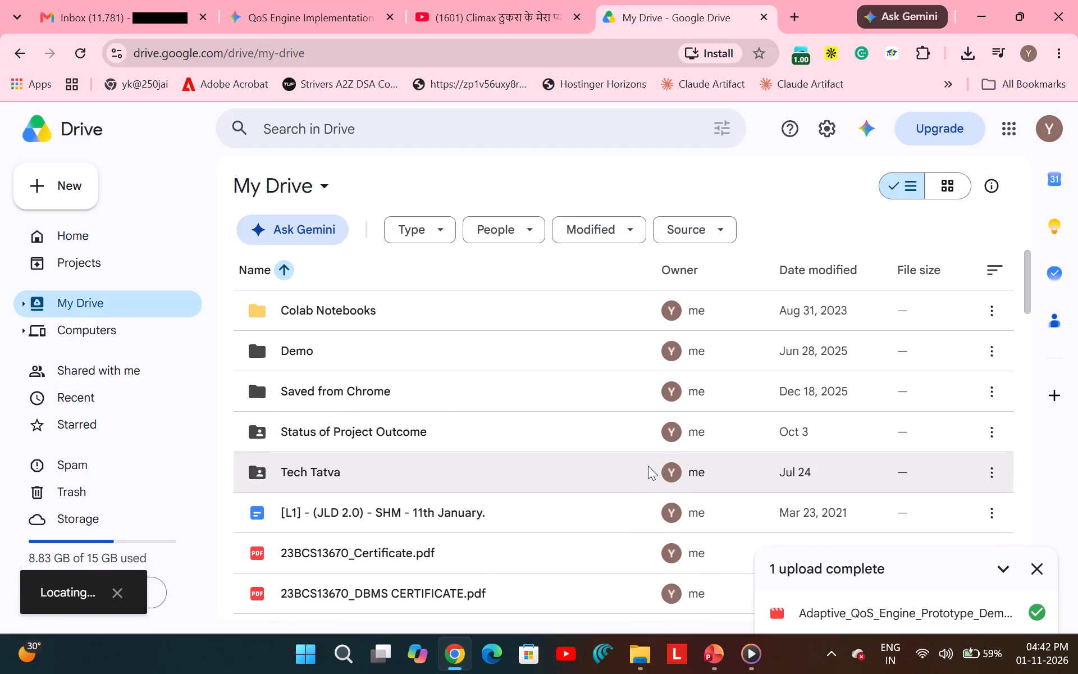
{"action": "double_click", "coordinate": [539, 426]}
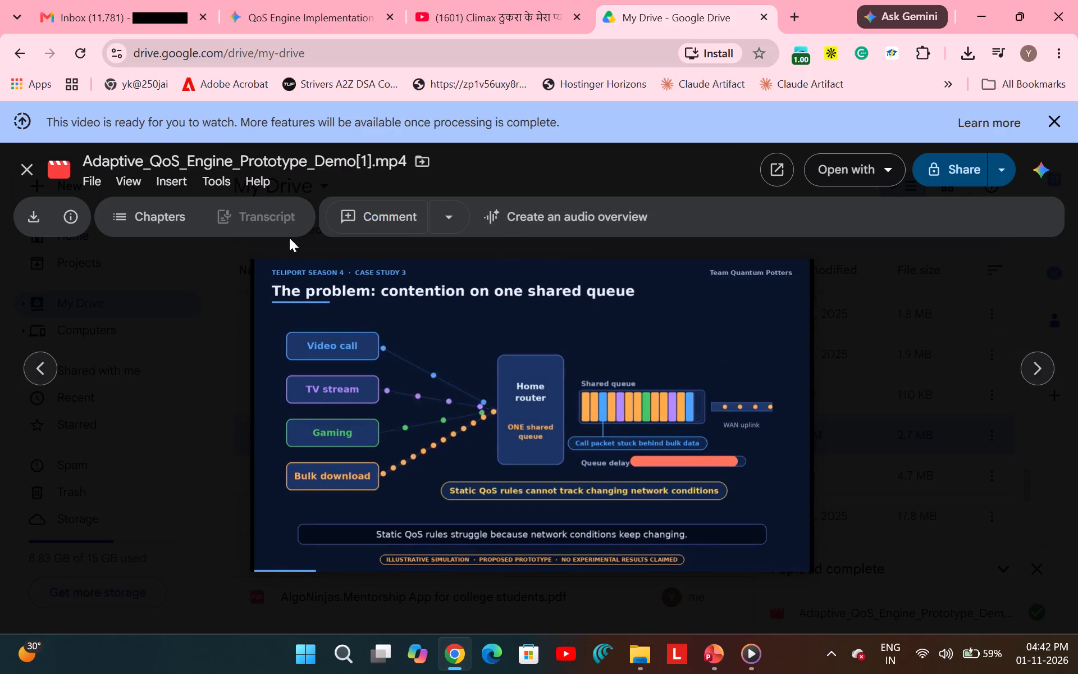
{"action": "left_click", "coordinate": [21, 169]}
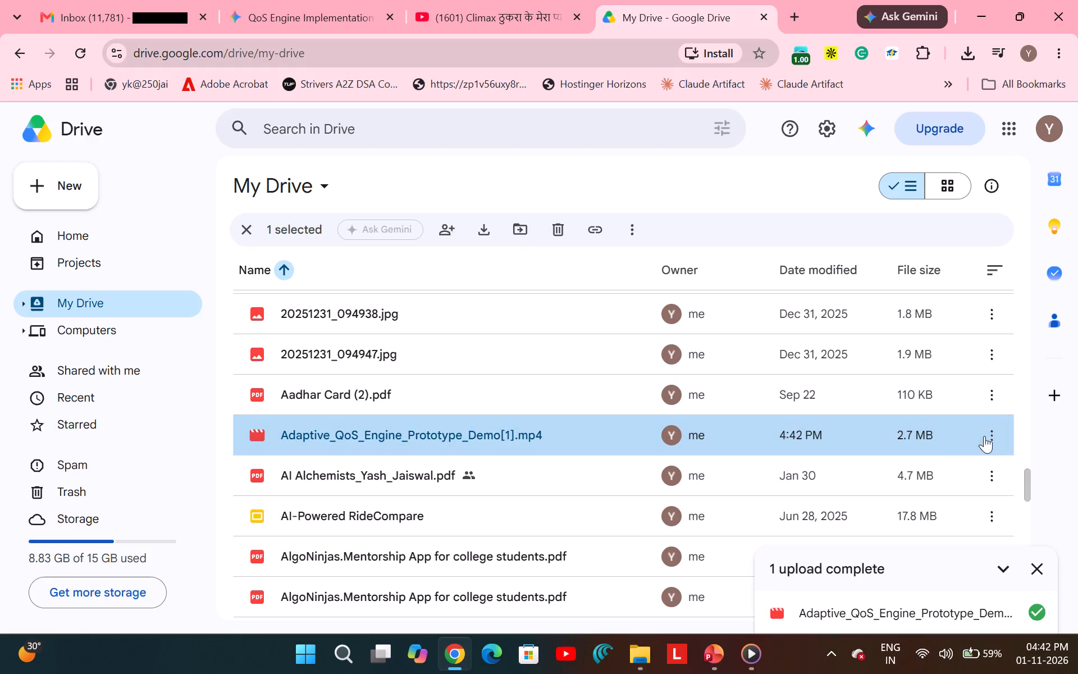
Share the uploaded demo video with Anyone with the link as Viewer and copy its link.
{"action": "left_click", "coordinate": [988, 436]}
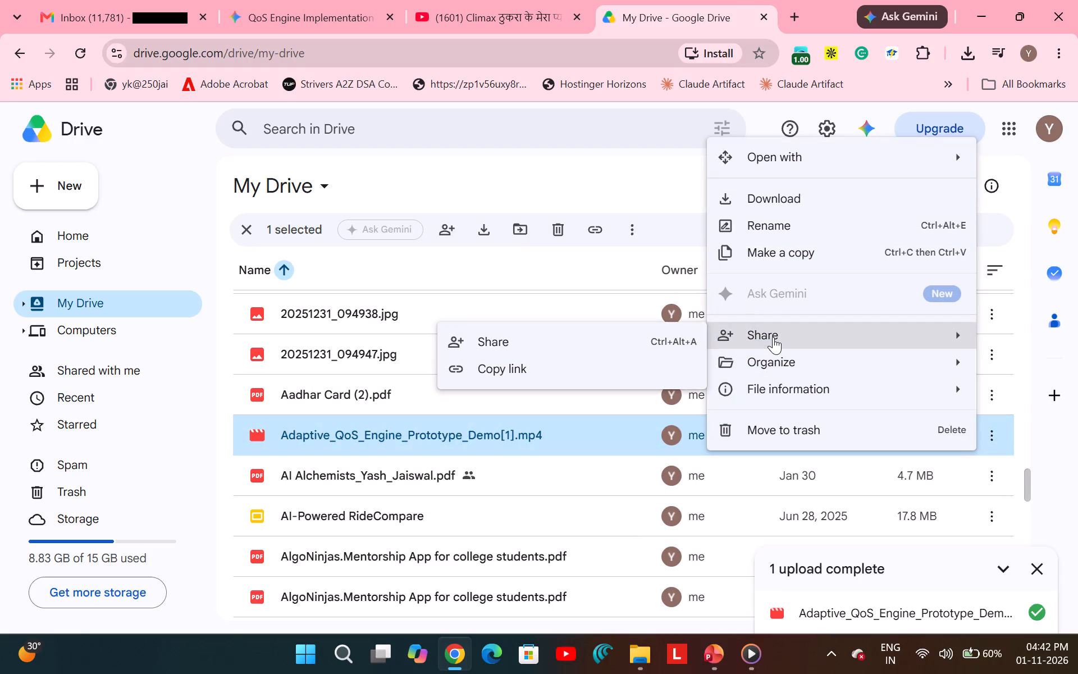
{"action": "left_click", "coordinate": [509, 379]}
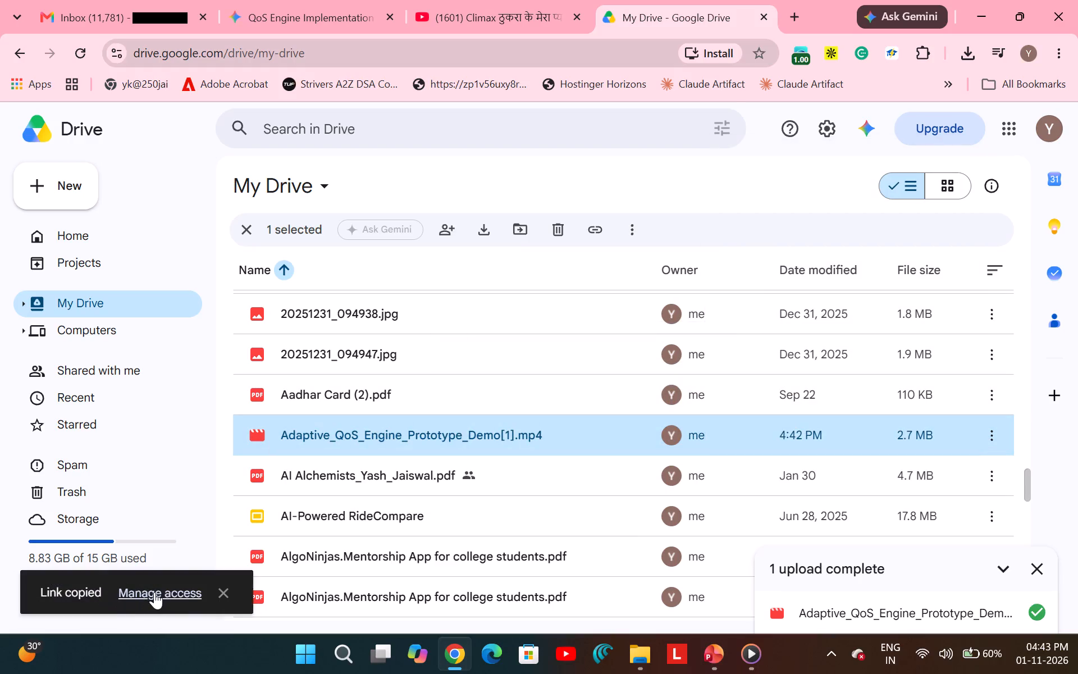
{"action": "left_click", "coordinate": [154, 592]}
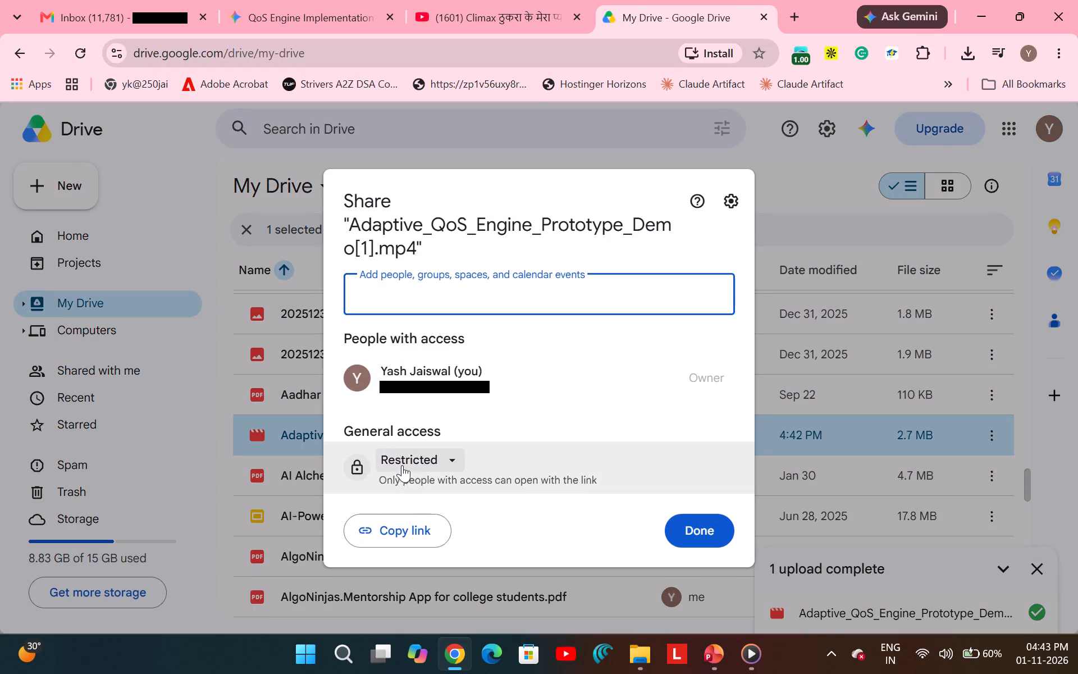
{"action": "left_click", "coordinate": [400, 466]}
{"action": "left_click", "coordinate": [455, 533]}
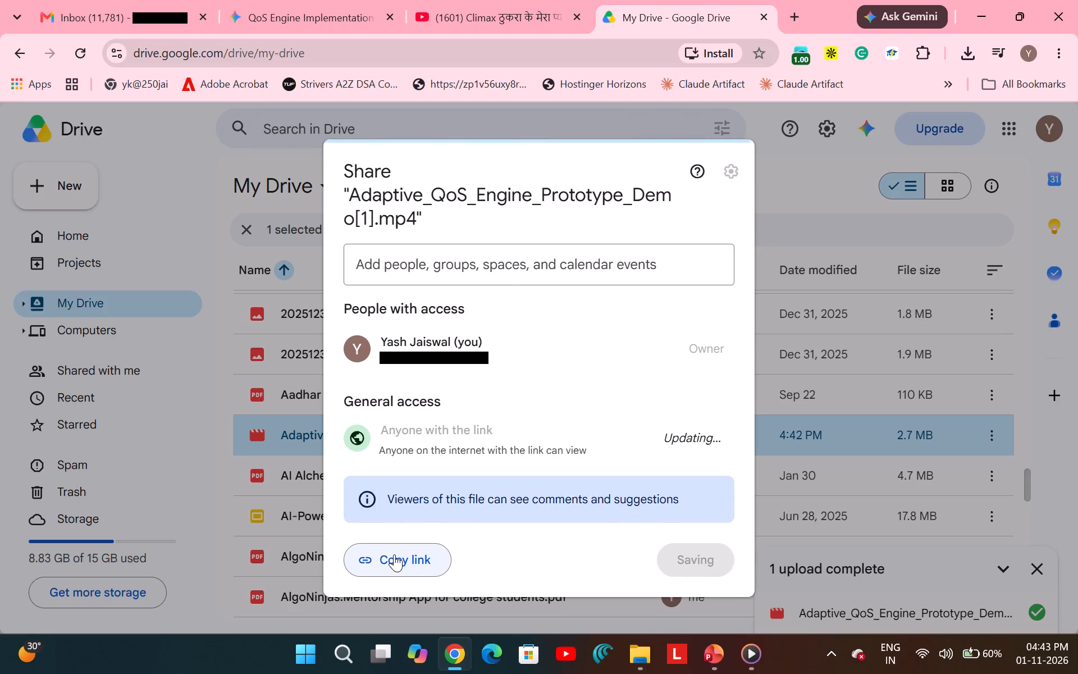
{"action": "left_click", "coordinate": [409, 555]}
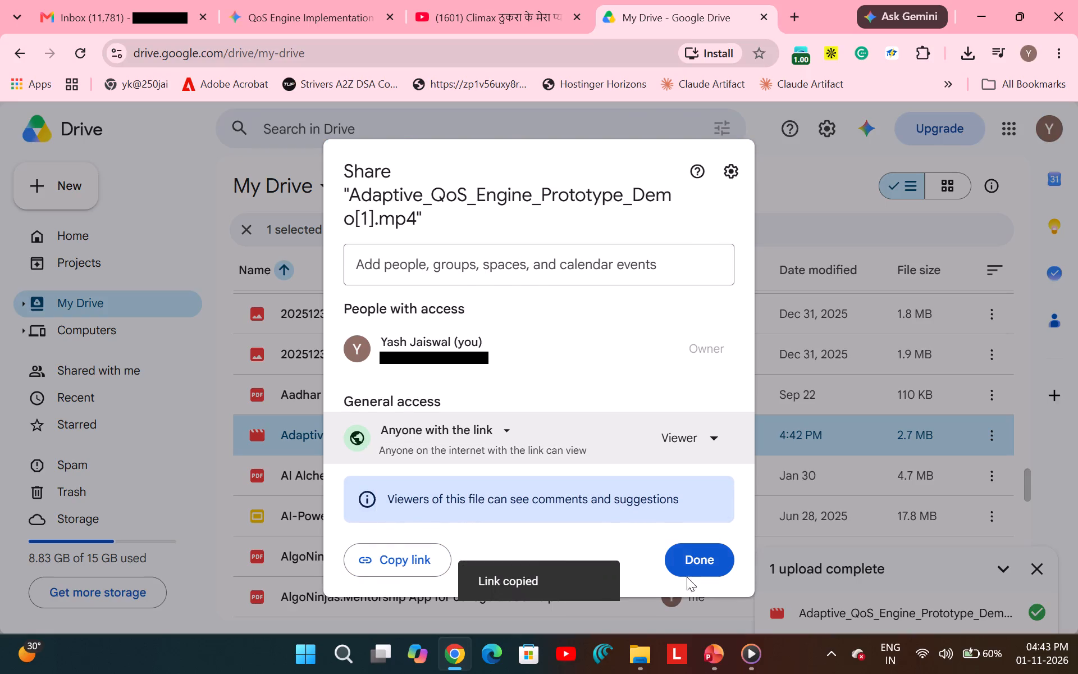
{"action": "left_click", "coordinate": [702, 566]}
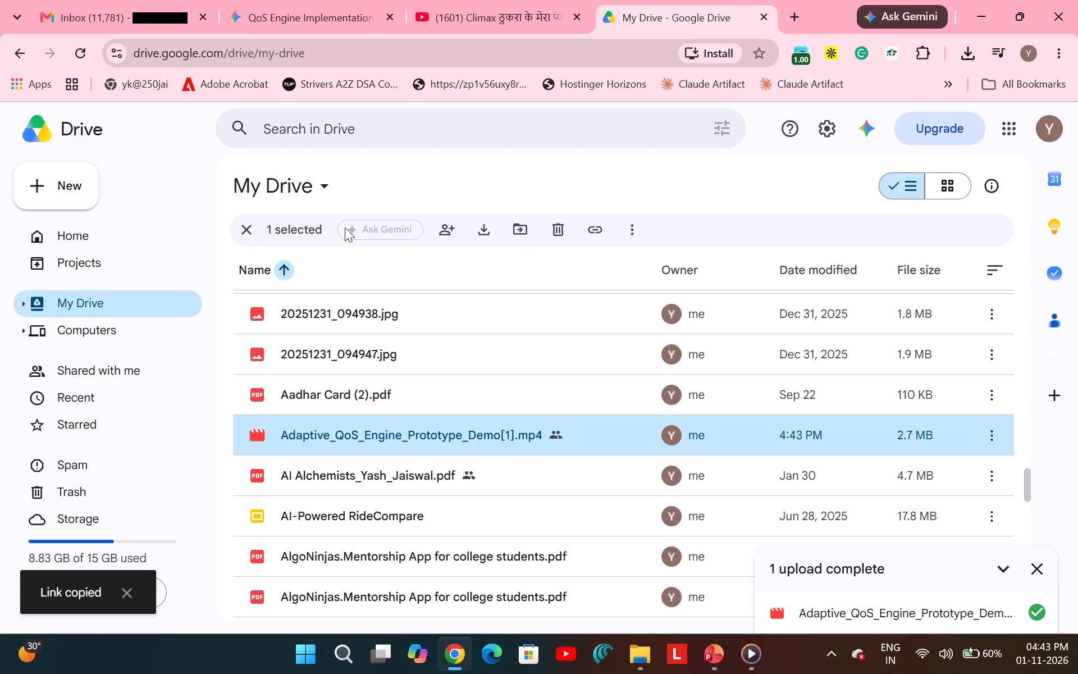
Back in PowerPoint, replace the title slide screenshot's hyperlink address with the copied Google Drive video link.
{"action": "key", "text": "alt+Tab"}
{"action": "key", "text": "alt+Tab"}
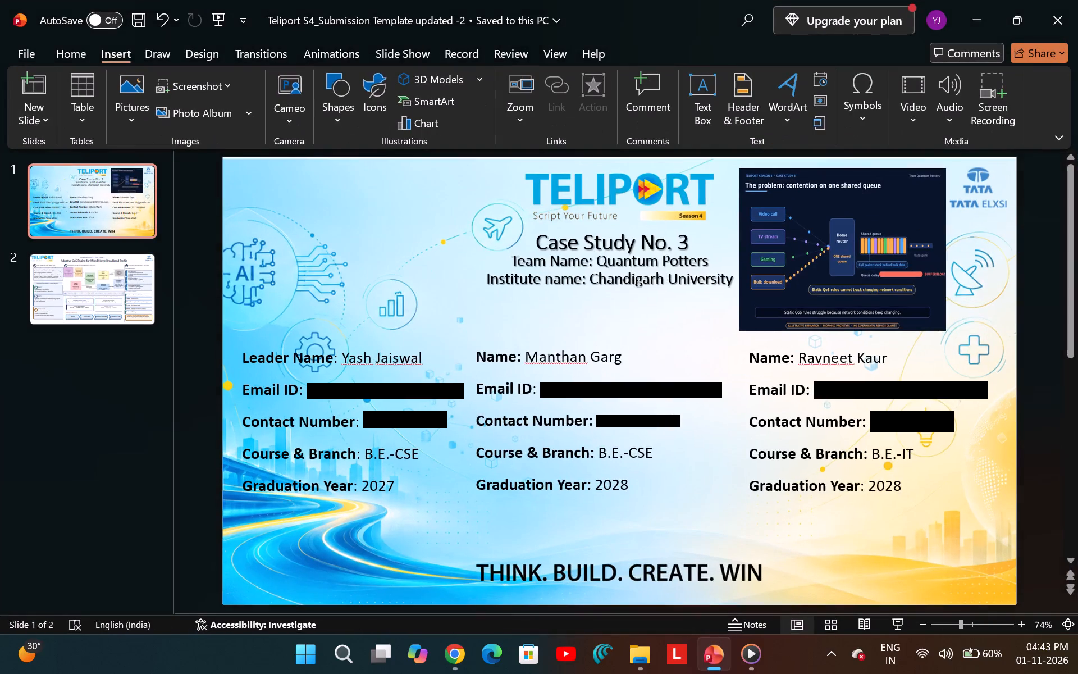
{"action": "left_click", "coordinate": [871, 247]}
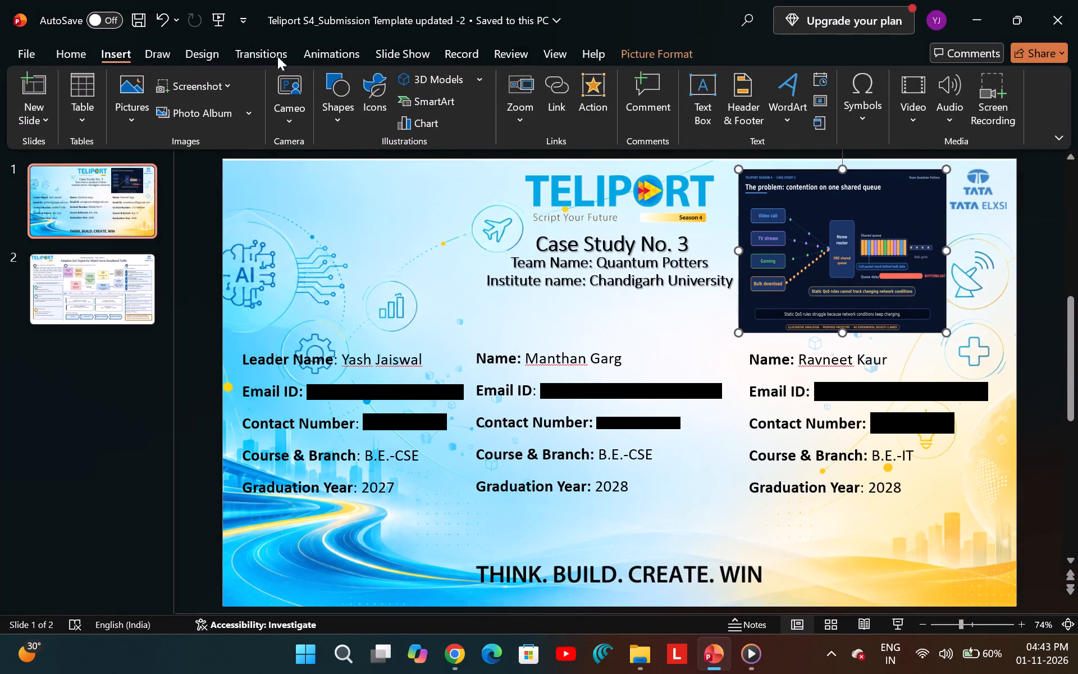
{"action": "left_click", "coordinate": [564, 105]}
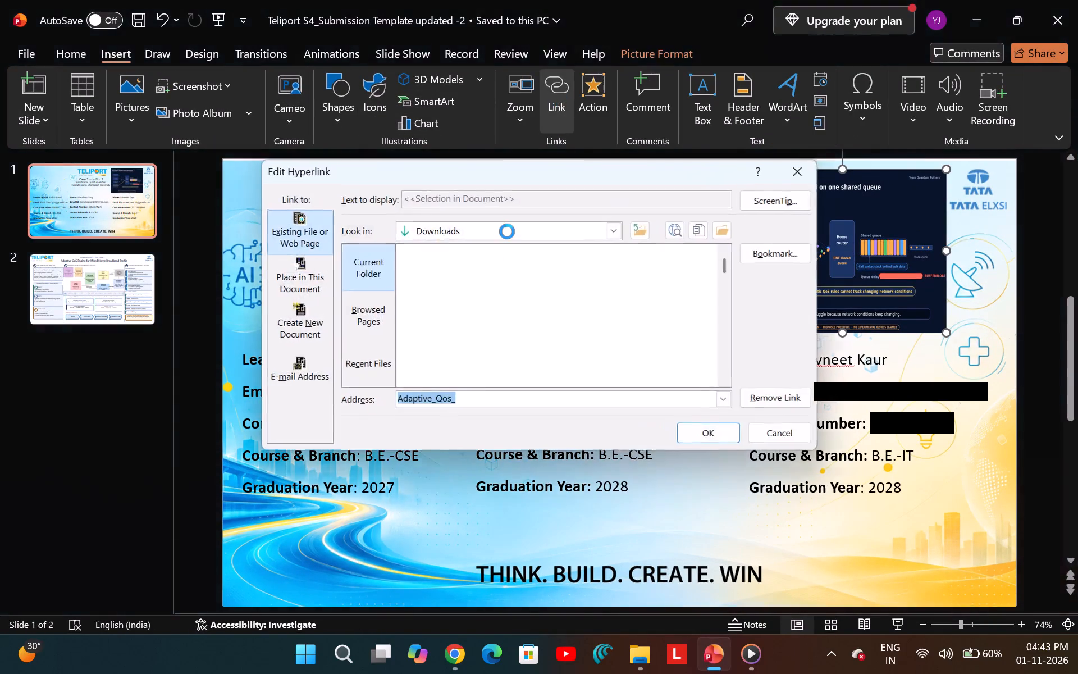
{"action": "key", "text": "BackSpace"}
{"action": "key", "text": "ctrl+v"}
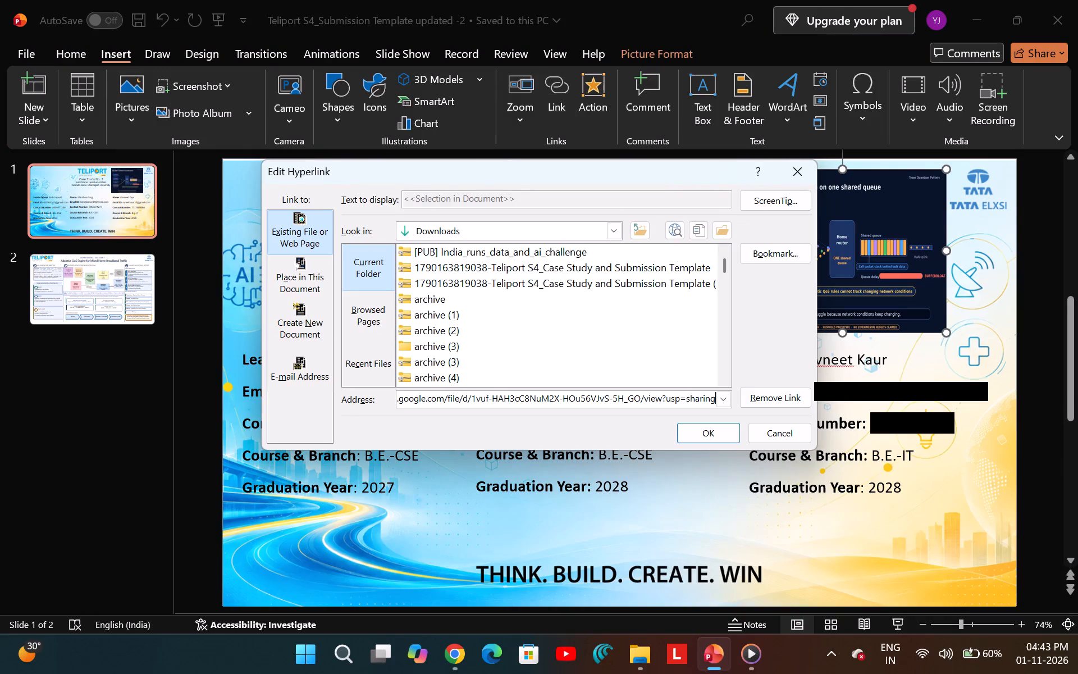
{"action": "key", "text": "Return"}
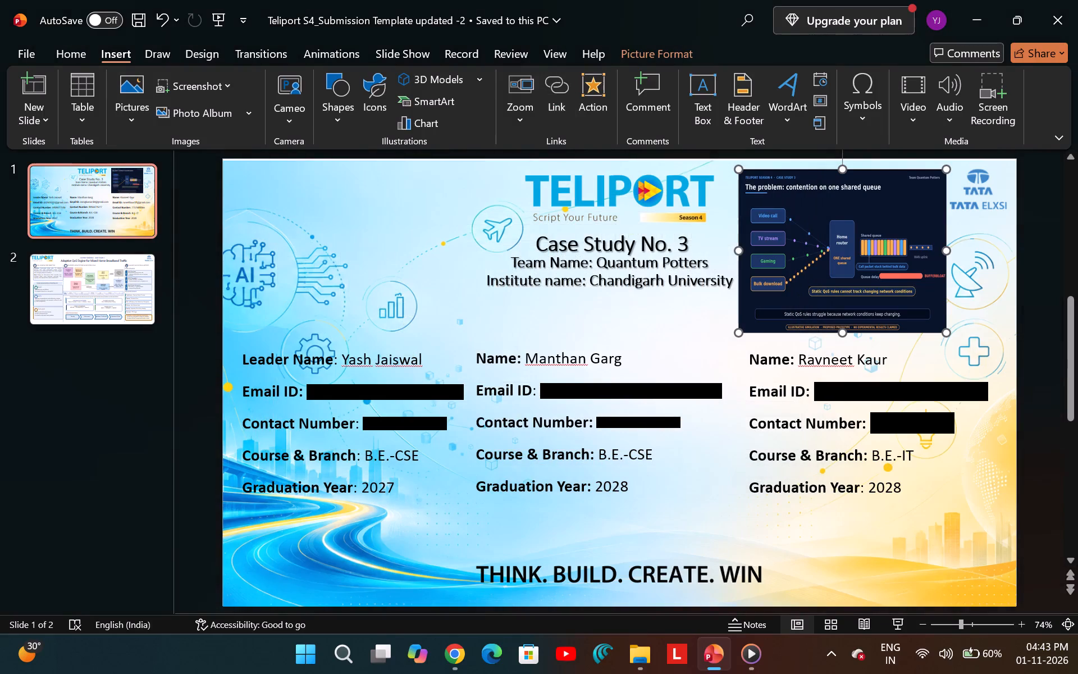
{"action": "left_click", "coordinate": [1039, 392]}
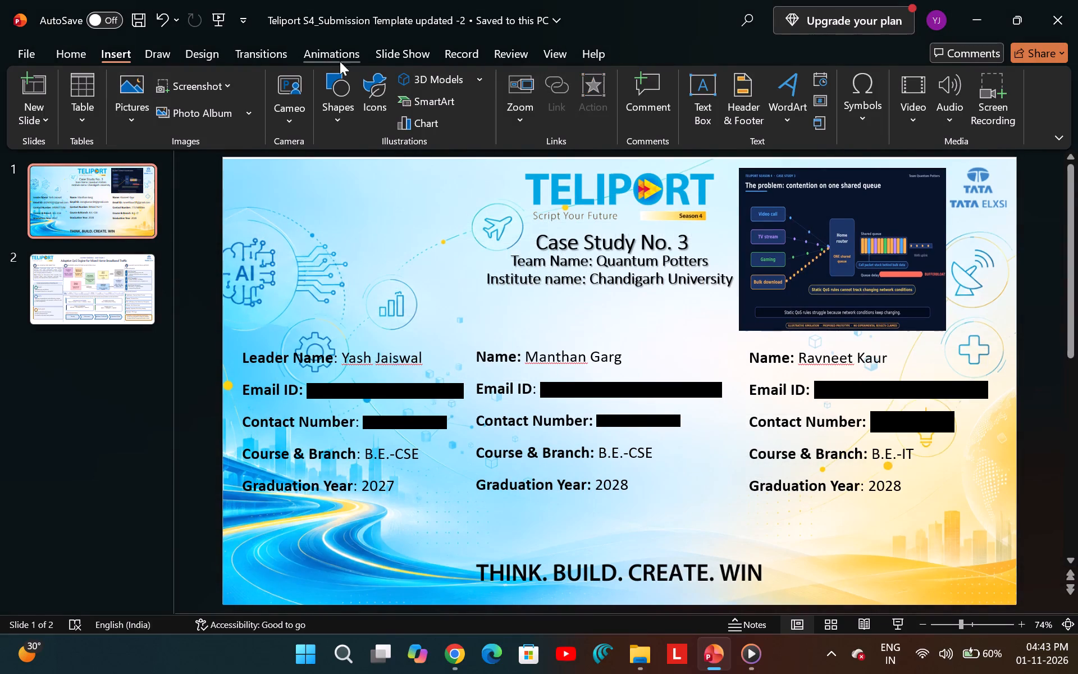
Run the slide show from the beginning, test the screenshot's link by playing the demo video, and close the browser window.
{"action": "left_click", "coordinate": [408, 56]}
{"action": "left_click", "coordinate": [54, 100]}
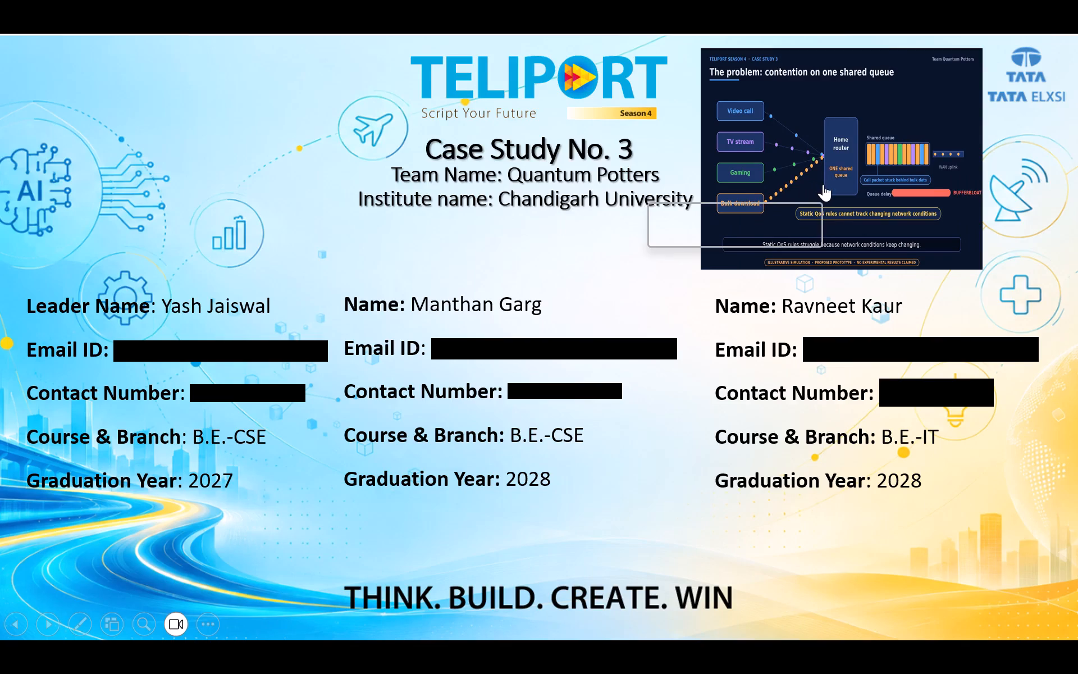
{"action": "left_click", "coordinate": [861, 163]}
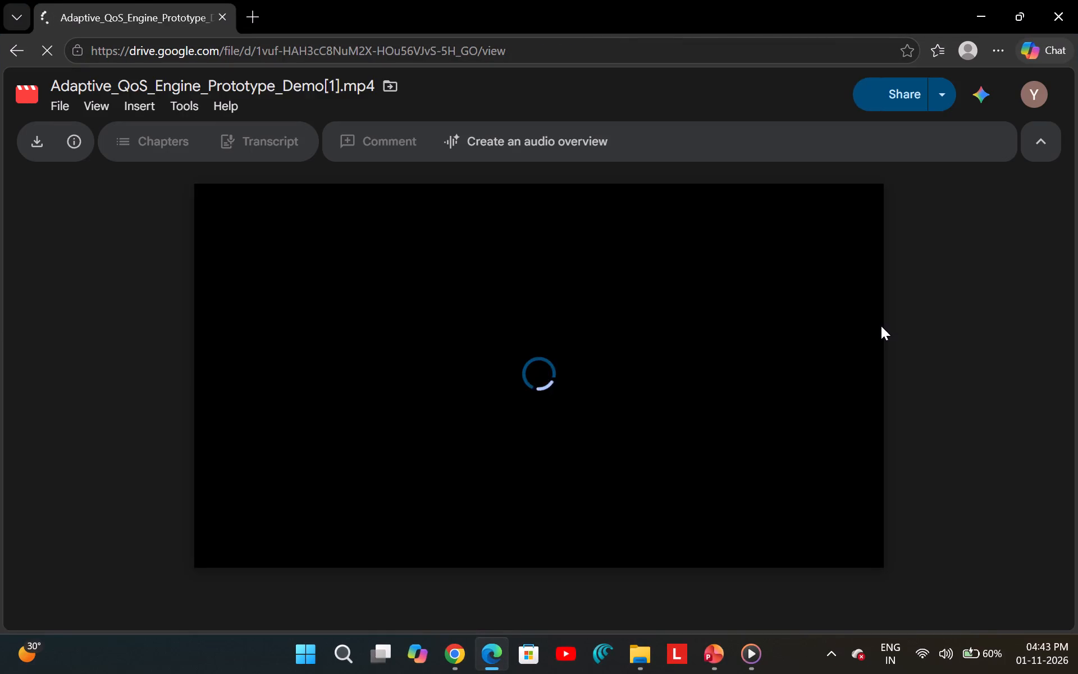
{"action": "left_click", "coordinate": [517, 365]}
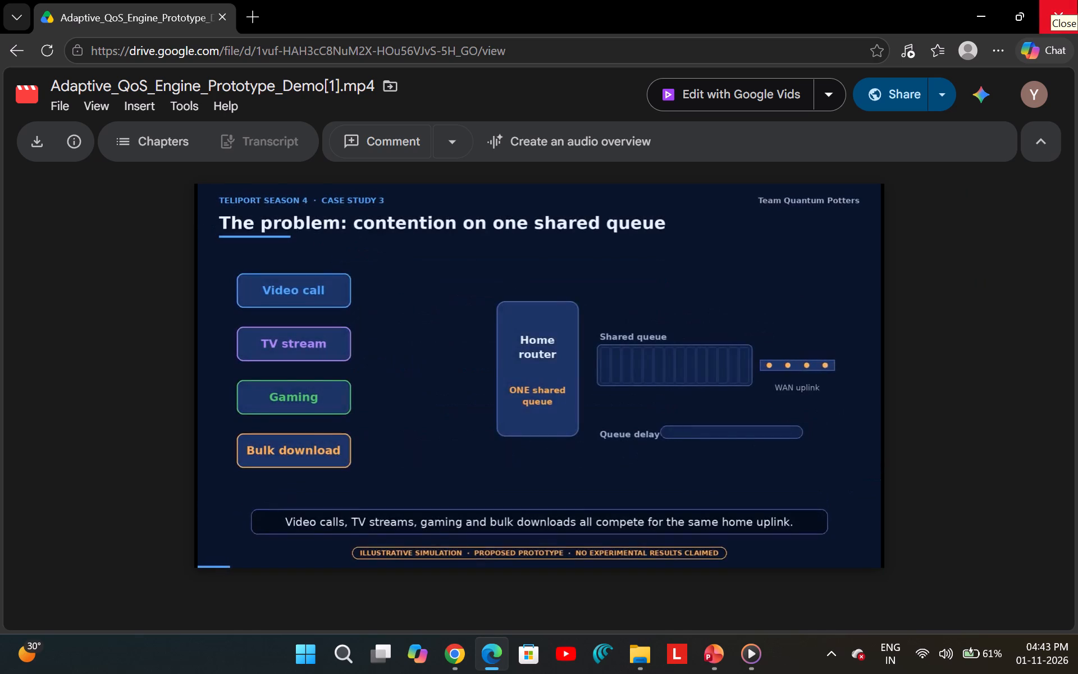
{"action": "left_click", "coordinate": [1077, 0]}
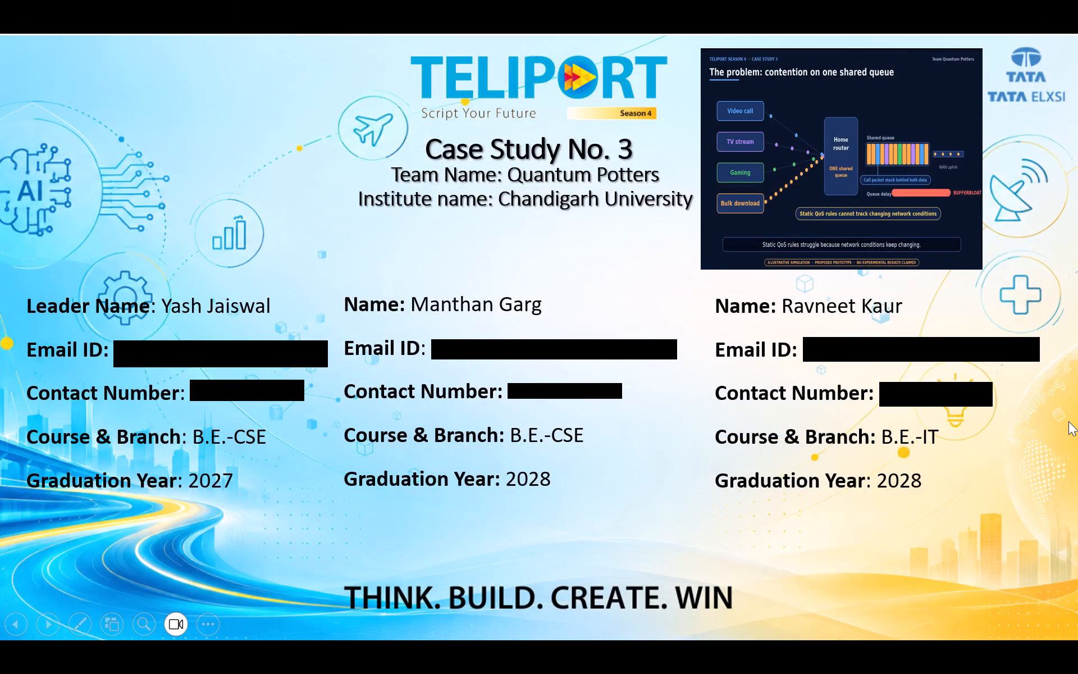
Reopen the video from the slide's screenshot, skim through it in full screen, close the browser window and end the slide show.
{"action": "left_click", "coordinate": [870, 193]}
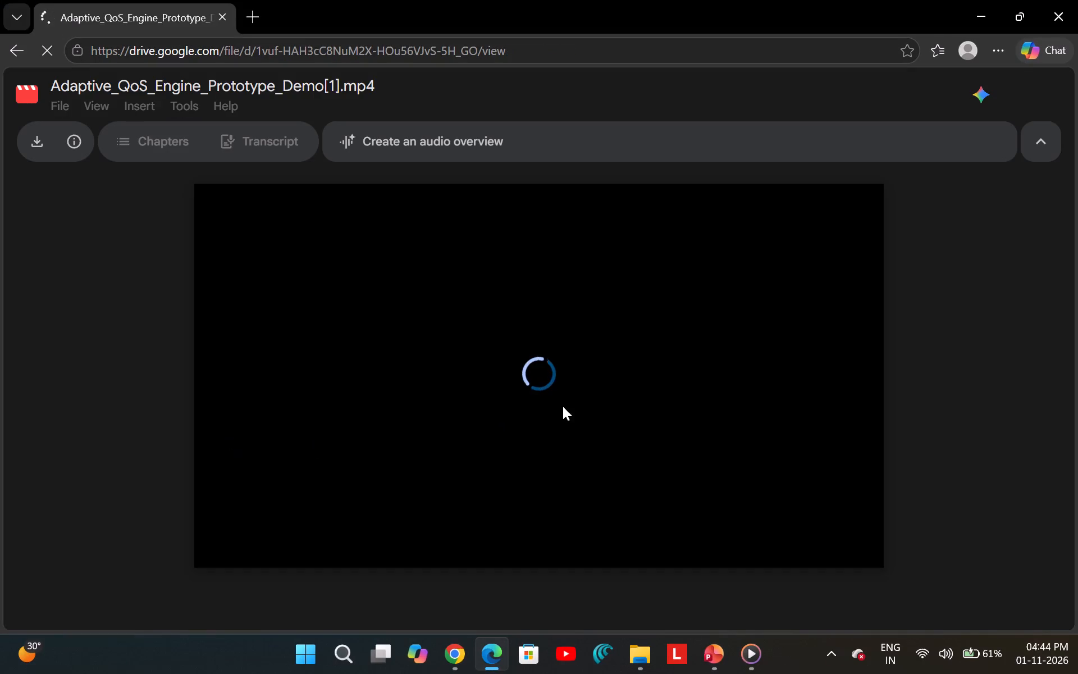
{"action": "left_click", "coordinate": [545, 375]}
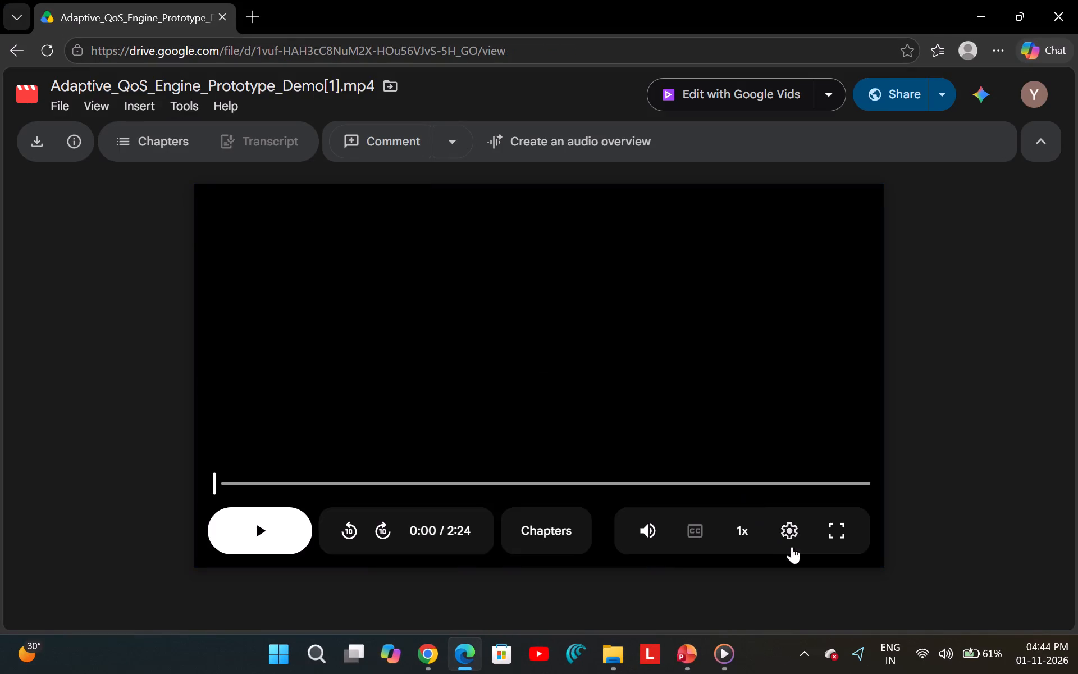
{"action": "left_click", "coordinate": [837, 542]}
{"action": "left_click", "coordinate": [480, 590]}
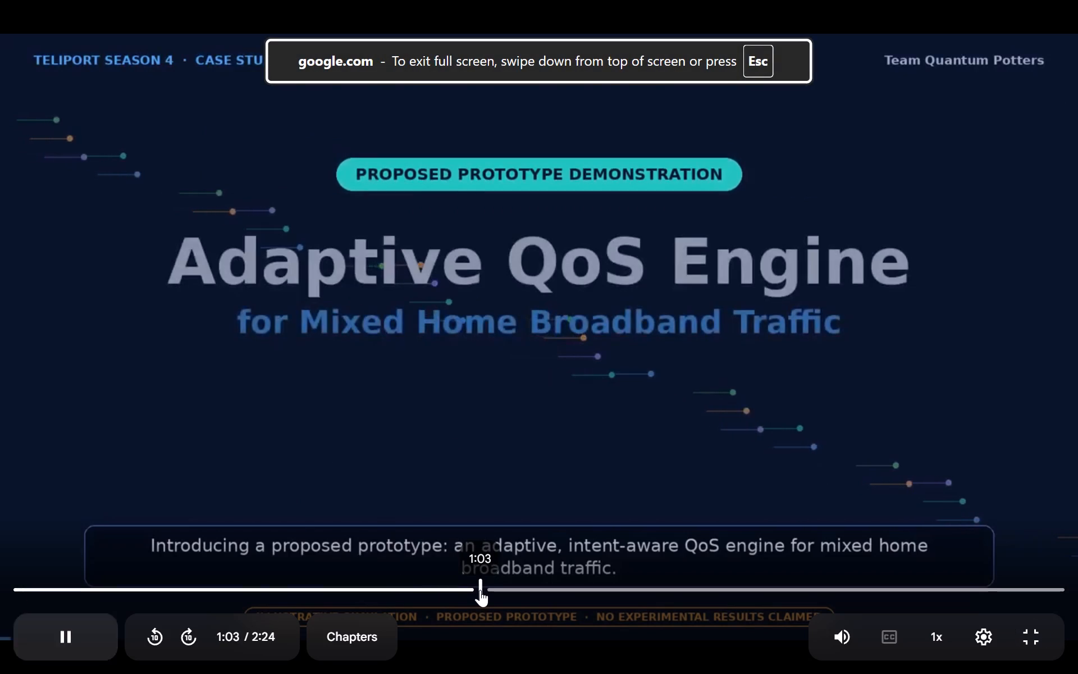
{"action": "left_click", "coordinate": [731, 593]}
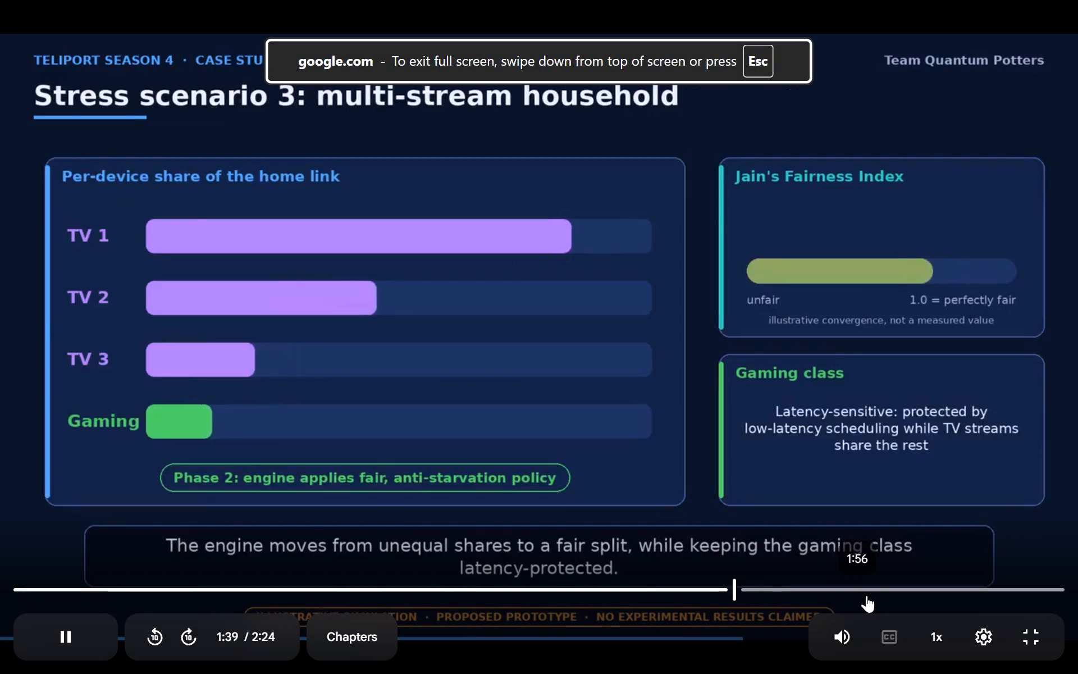
{"action": "left_click", "coordinate": [870, 595]}
{"action": "left_click", "coordinate": [945, 593]}
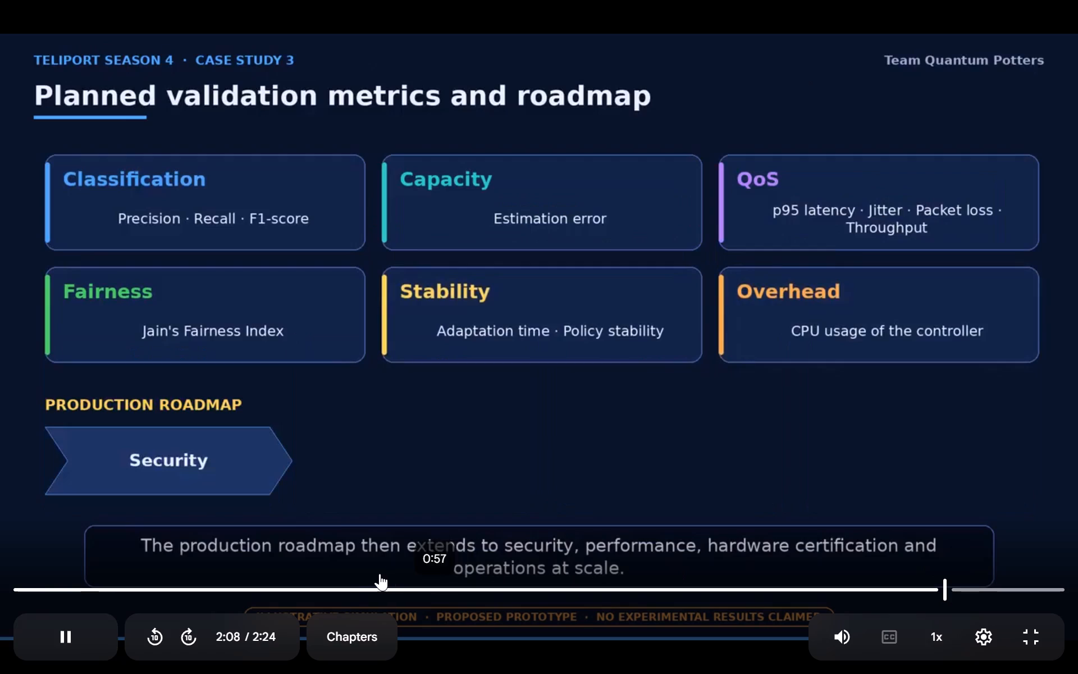
{"action": "left_click", "coordinate": [316, 593]}
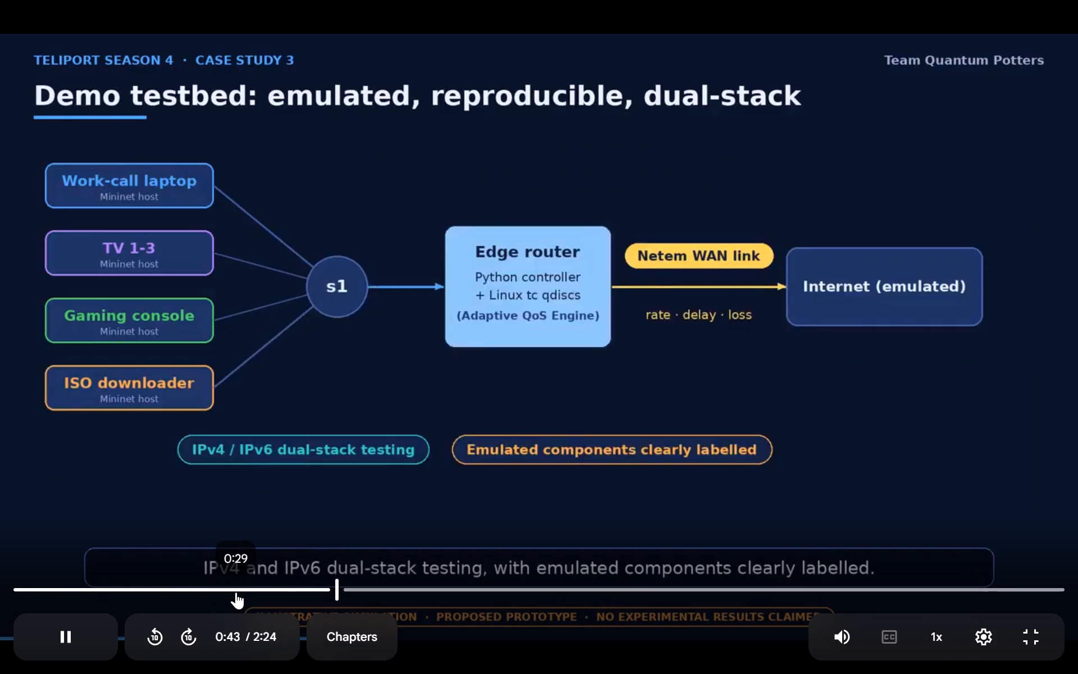
{"action": "left_click", "coordinate": [216, 591]}
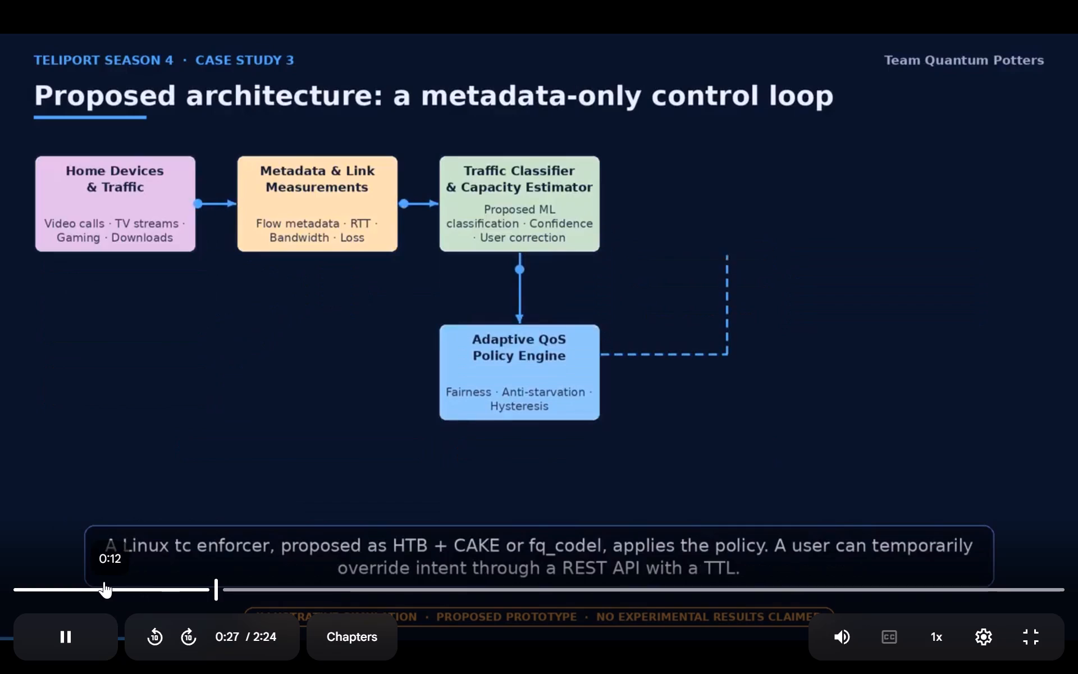
{"action": "left_click", "coordinate": [519, 59]}
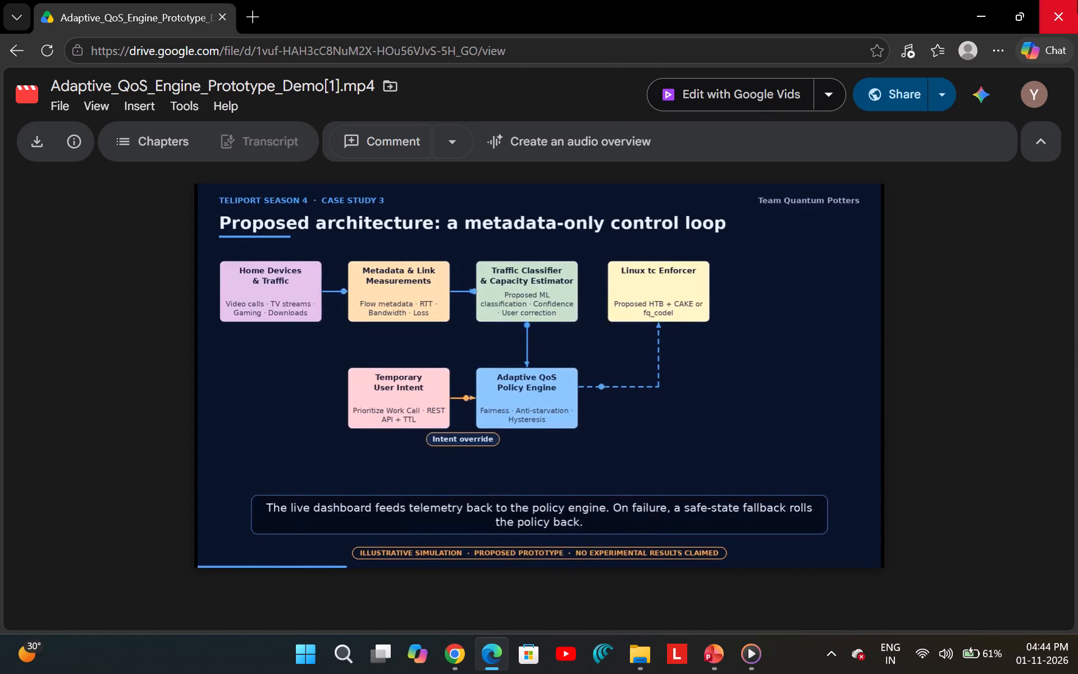
{"action": "left_click", "coordinate": [1077, 0]}
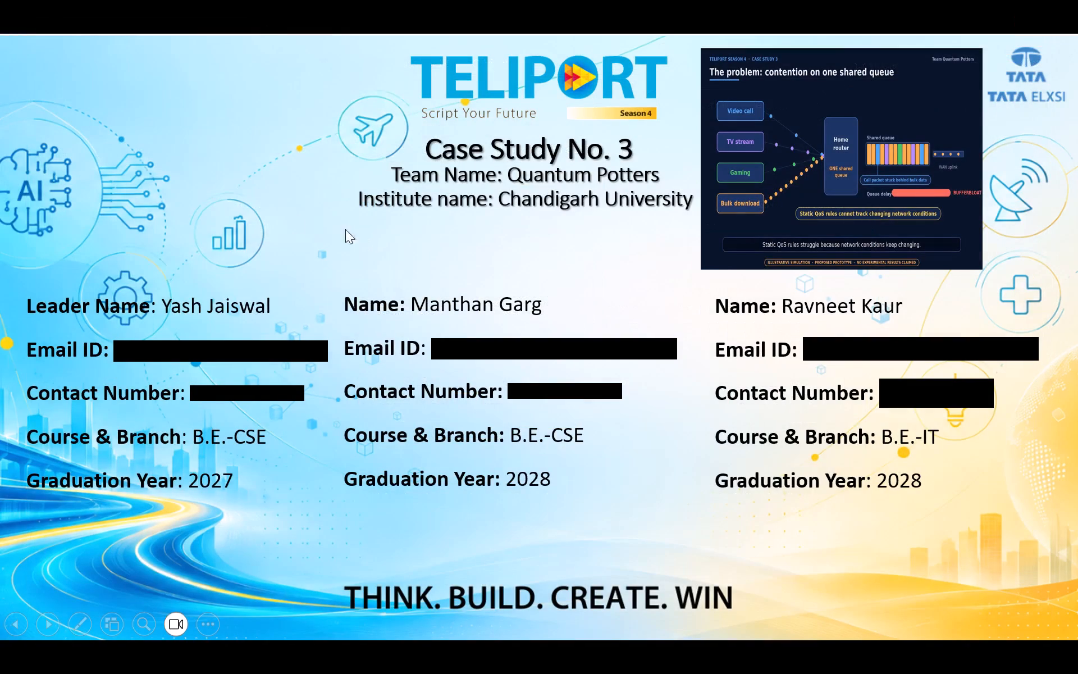
{"action": "key", "text": "Escape"}
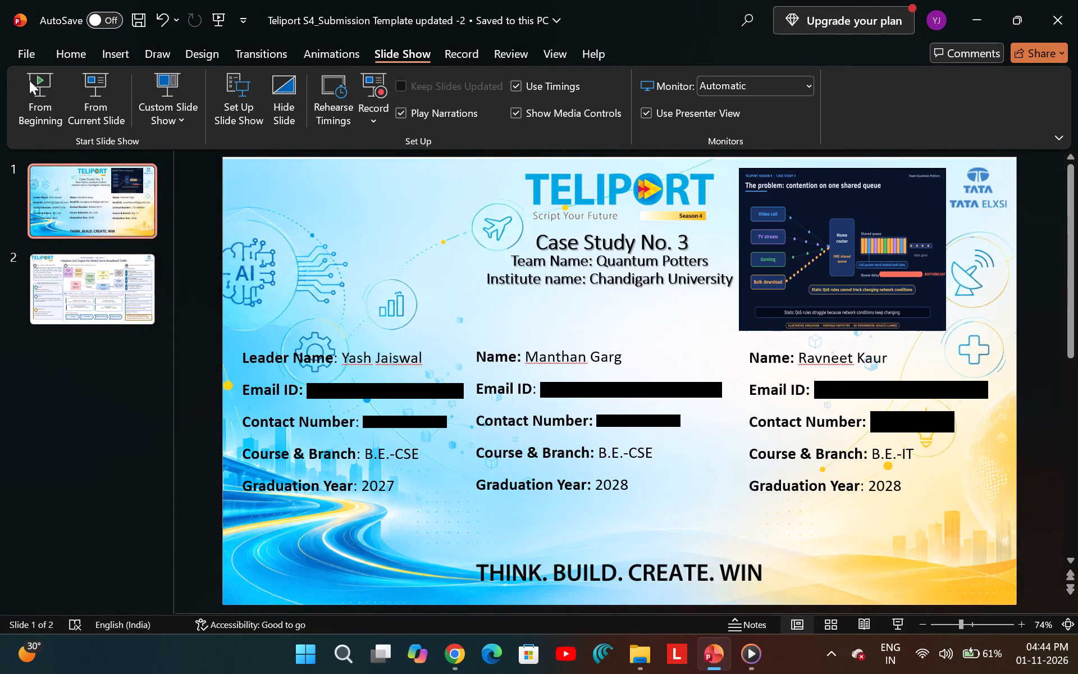
Save the Teliport S4 submission presentation with its updated video link and close it.
{"action": "left_click", "coordinate": [15, 52]}
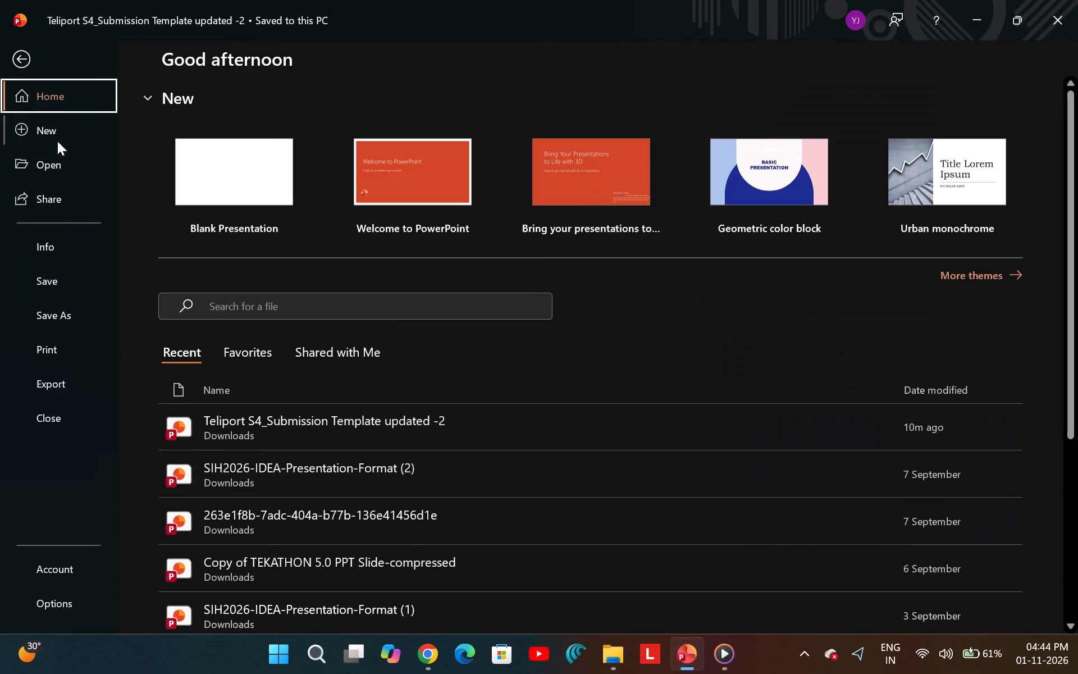
{"action": "left_click", "coordinate": [45, 289]}
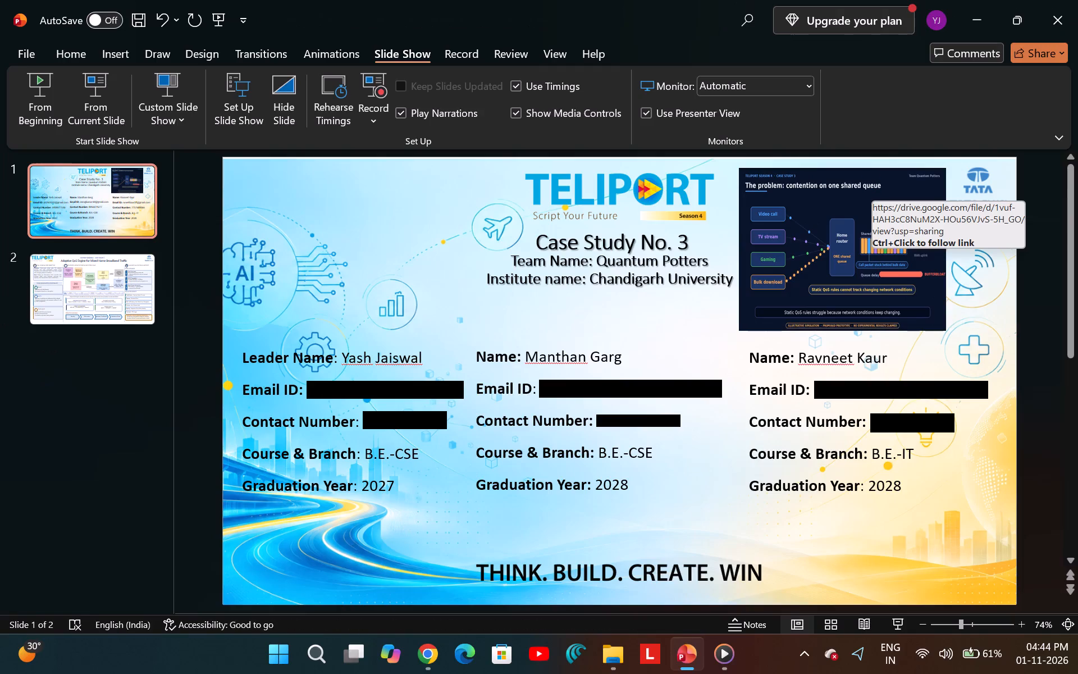
{"action": "left_click", "coordinate": [1077, 0]}
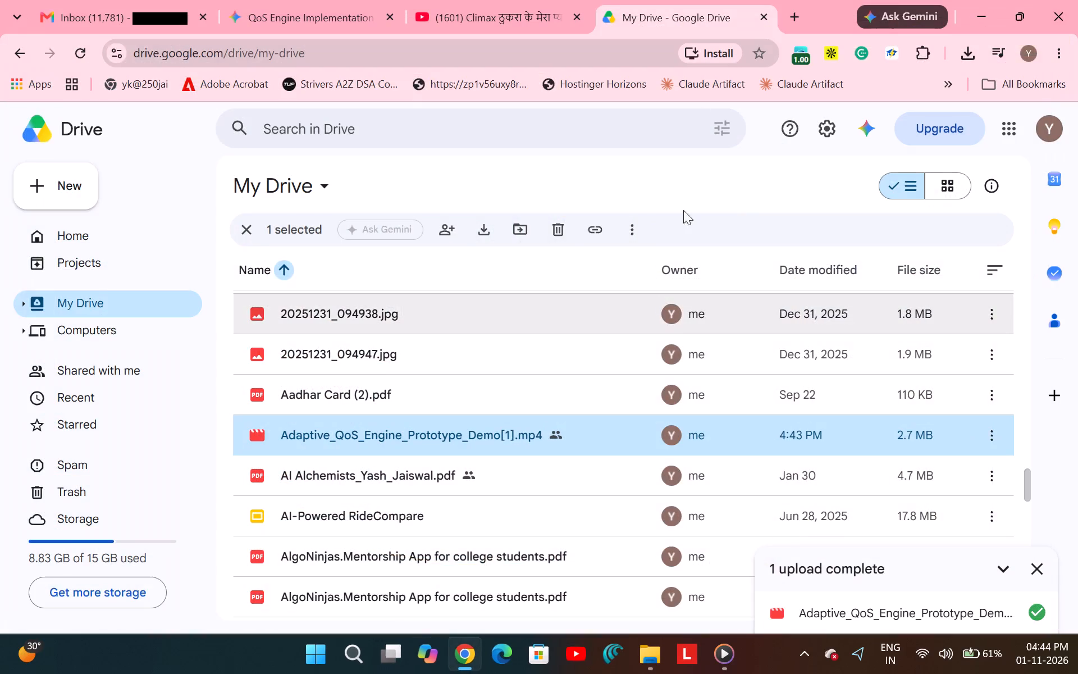
Close the Google Drive tab in Chrome.
{"action": "left_click", "coordinate": [770, 17]}
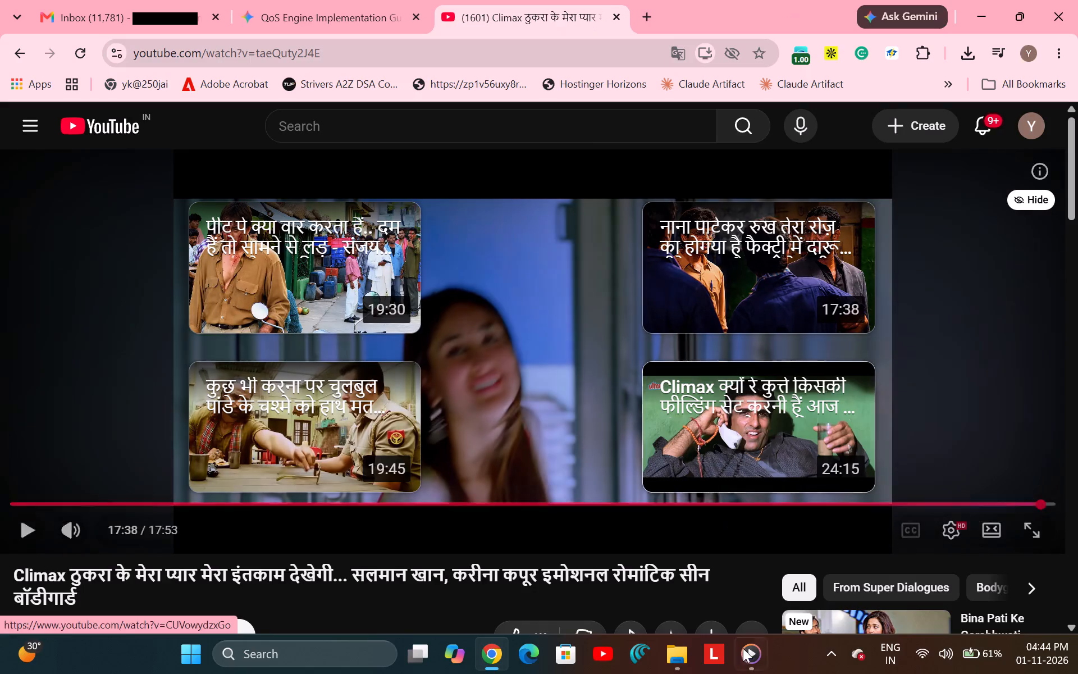
Switch to File Explorer and reopen the saved Teliport S4_Submission Template updated -2 presentation from the Downloads folder.
{"action": "left_click", "coordinate": [679, 660]}
{"action": "left_click", "coordinate": [95, 500]}
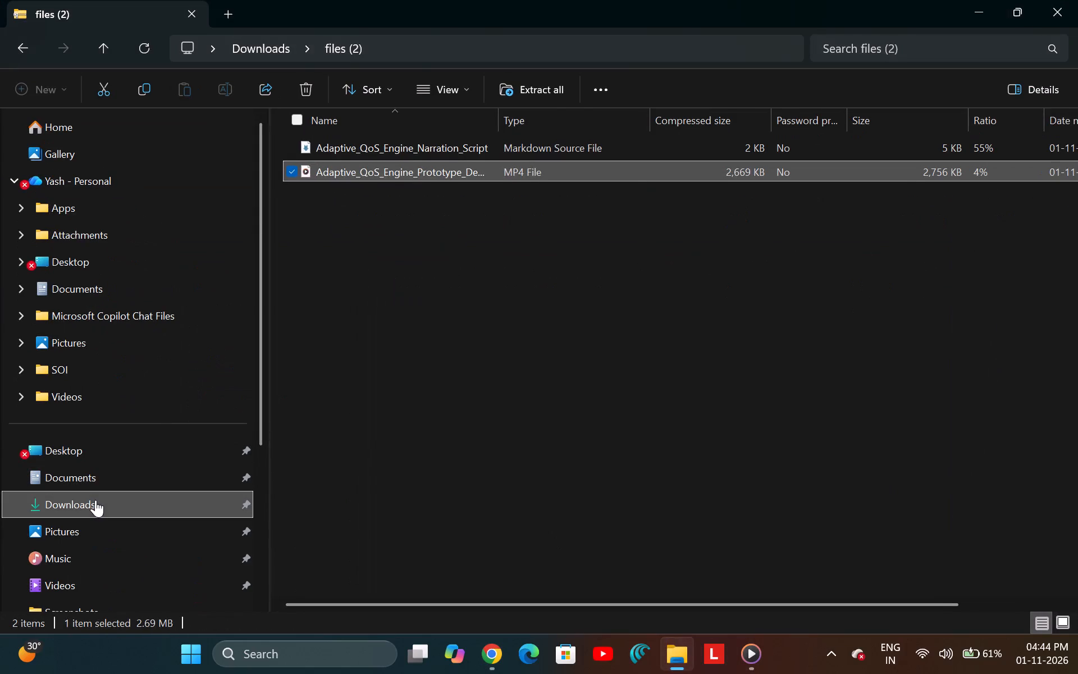
{"action": "double_click", "coordinate": [363, 164]}
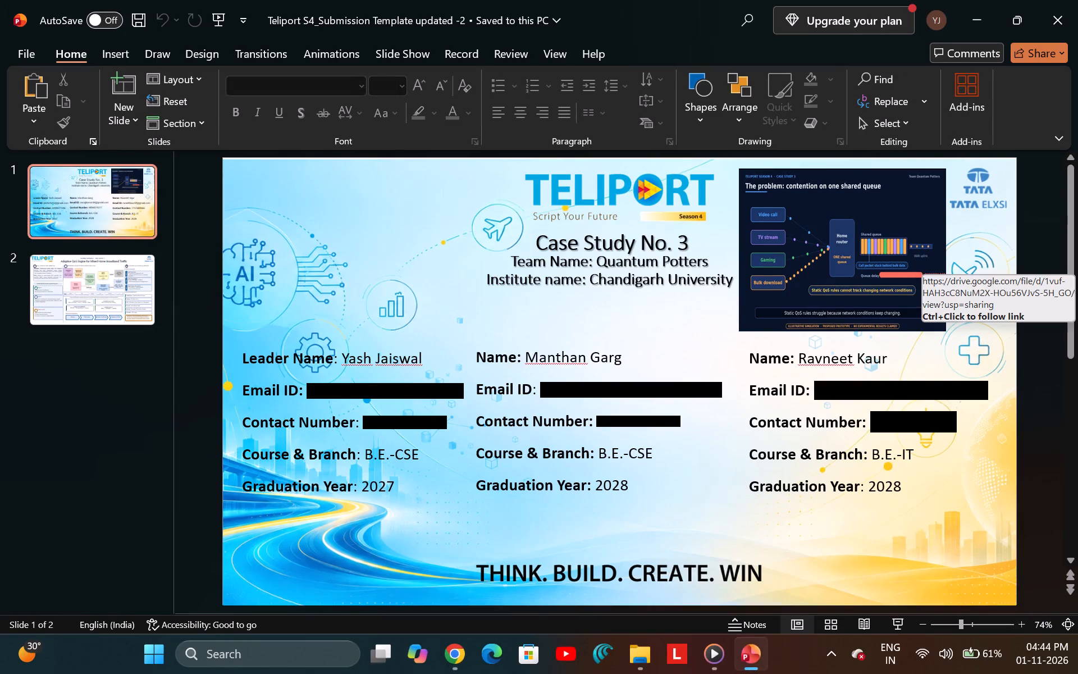
Check the title slide's linked screenshot and review the title slide and the Adaptive QoS Engine slide in turn.
{"action": "left_click", "coordinate": [815, 231]}
{"action": "left_click", "coordinate": [1044, 377]}
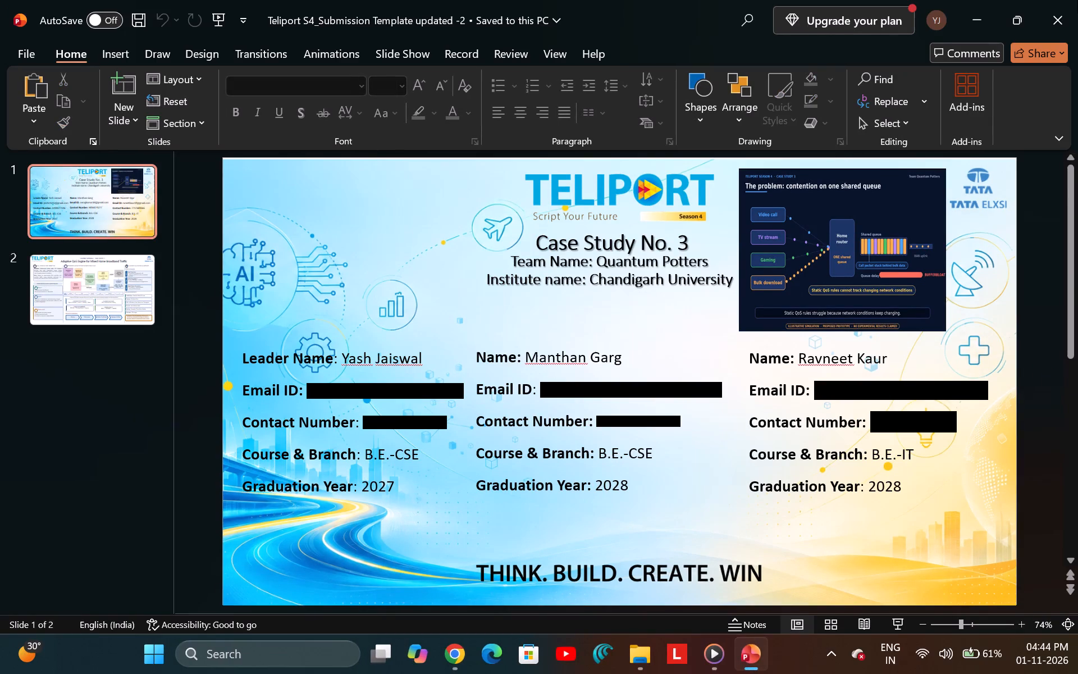
{"action": "key", "text": "Down"}
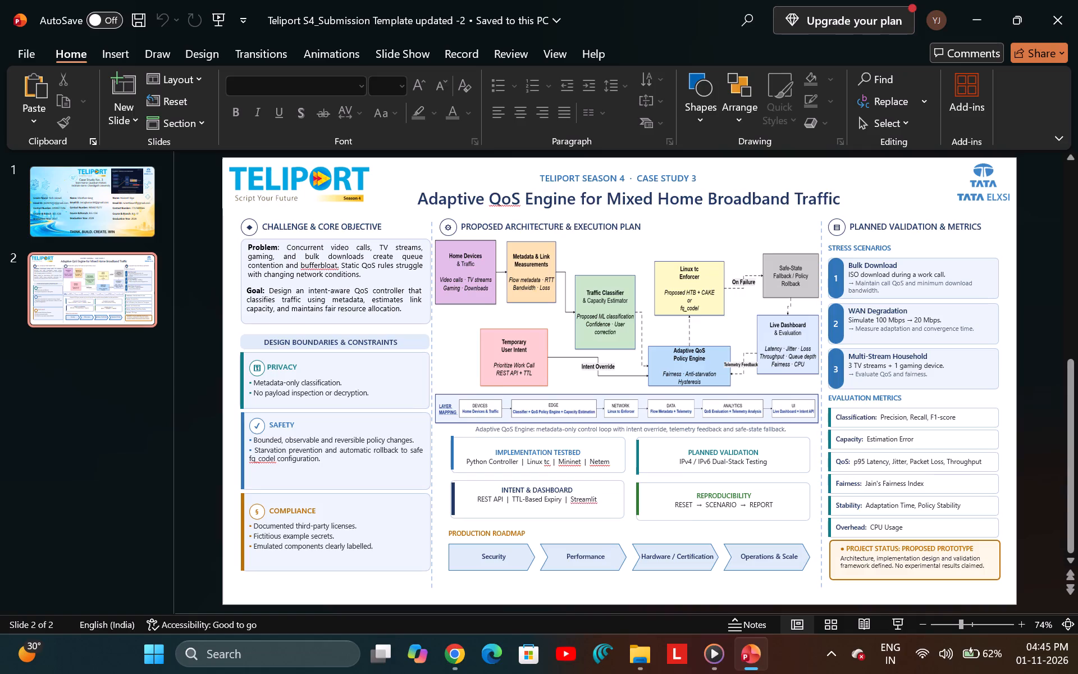
{"action": "key", "text": "Up"}
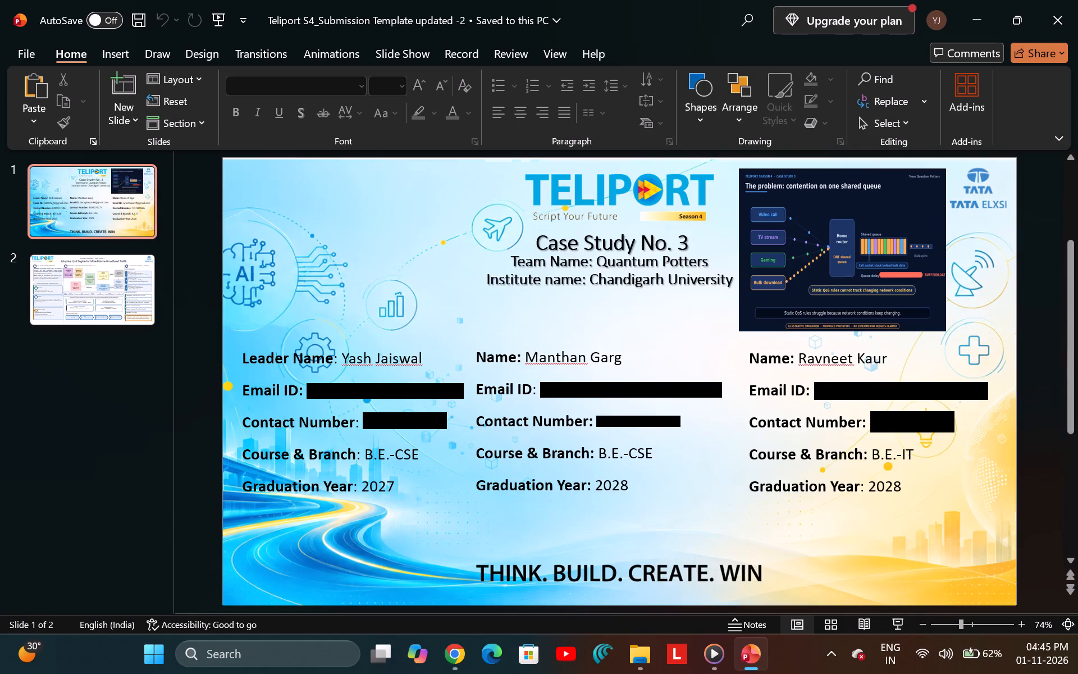
{"action": "key", "text": "Down"}
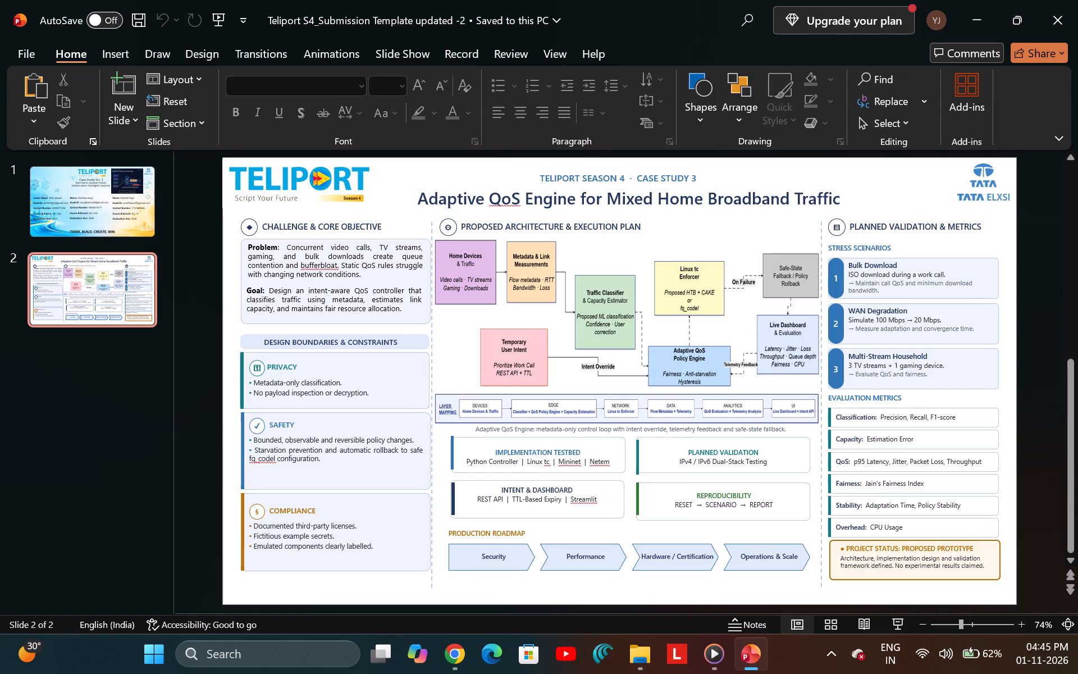
{"action": "key", "text": "Up"}
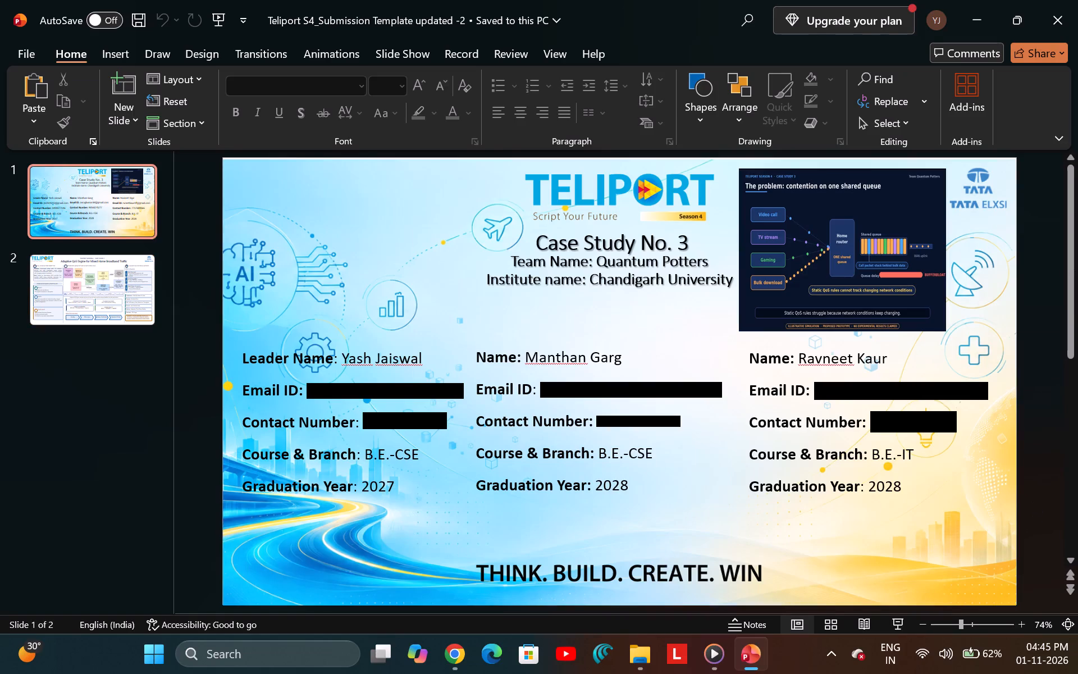
{"action": "key", "text": "Down"}
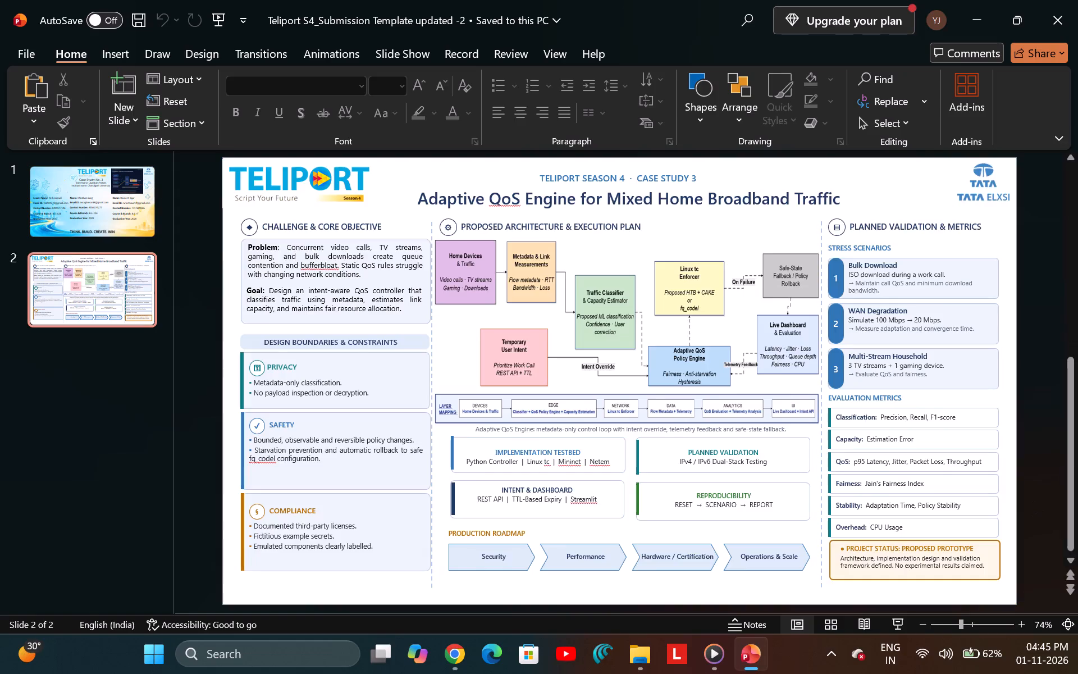
{"action": "key", "text": "Up"}
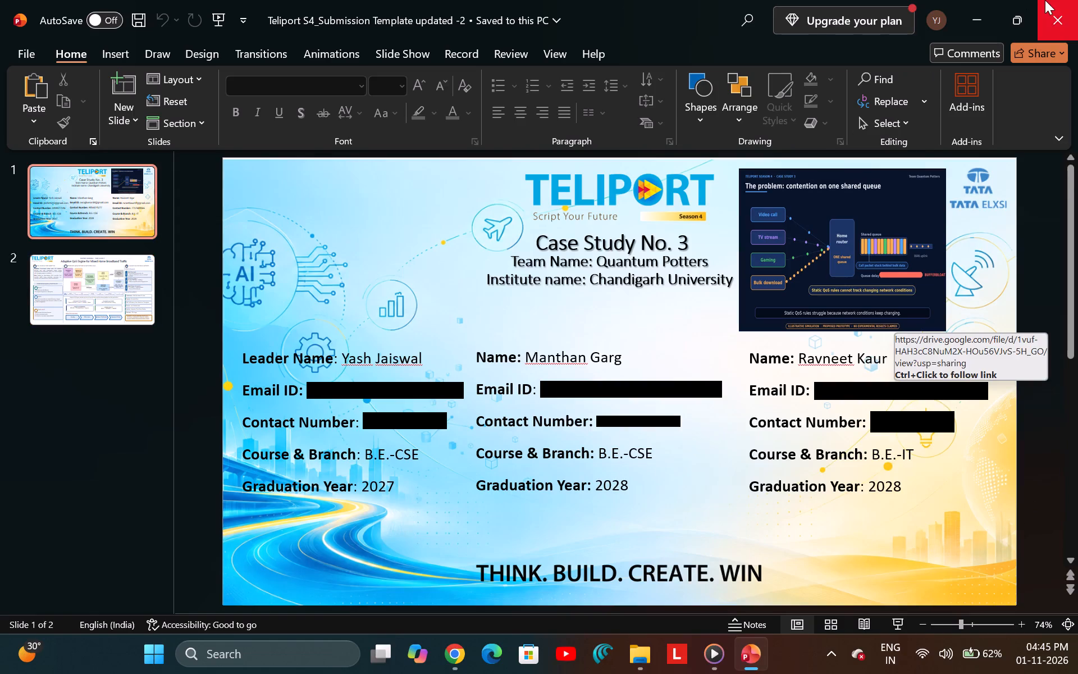
Close the Teliport S4 presentation, the File Explorer window and the Chrome window to clear the desktop.
{"action": "left_click", "coordinate": [1045, 0]}
{"action": "left_click", "coordinate": [1077, 0]}
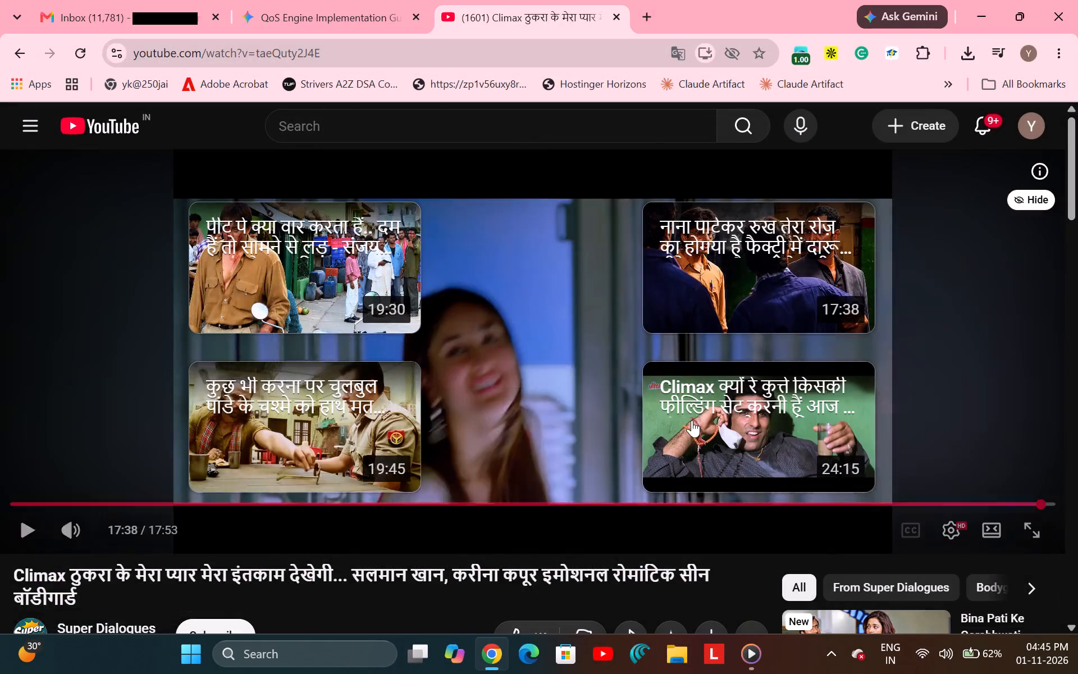
{"action": "left_click", "coordinate": [1077, 0]}
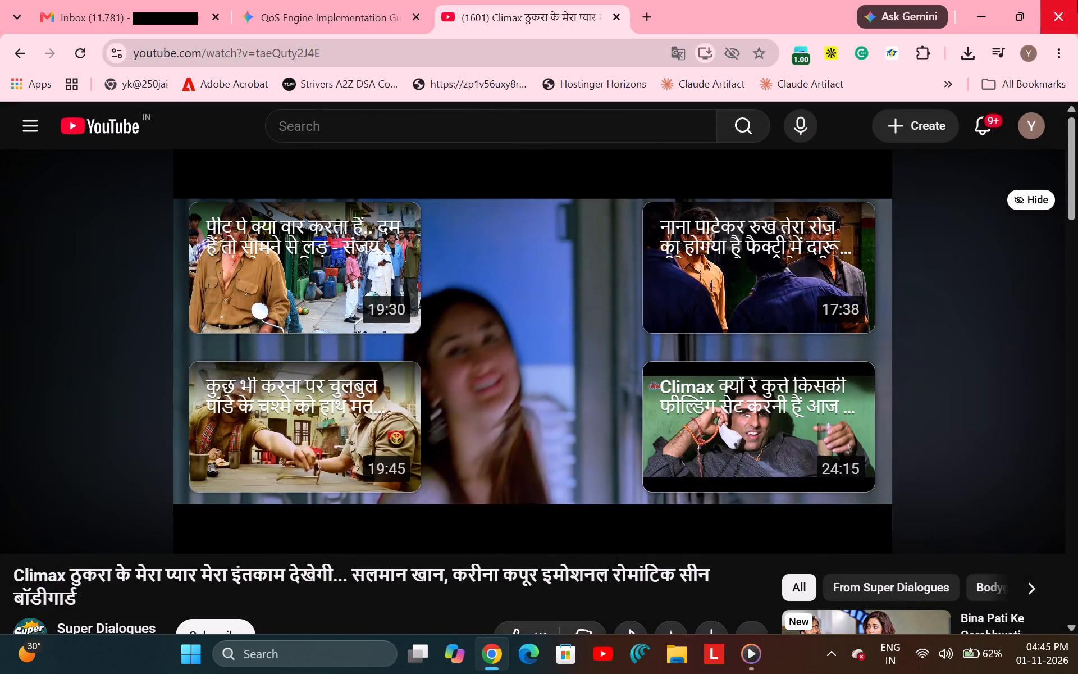
Search Windows for "whats" to find the WhatsApp app.
{"action": "left_click", "coordinate": [326, 663]}
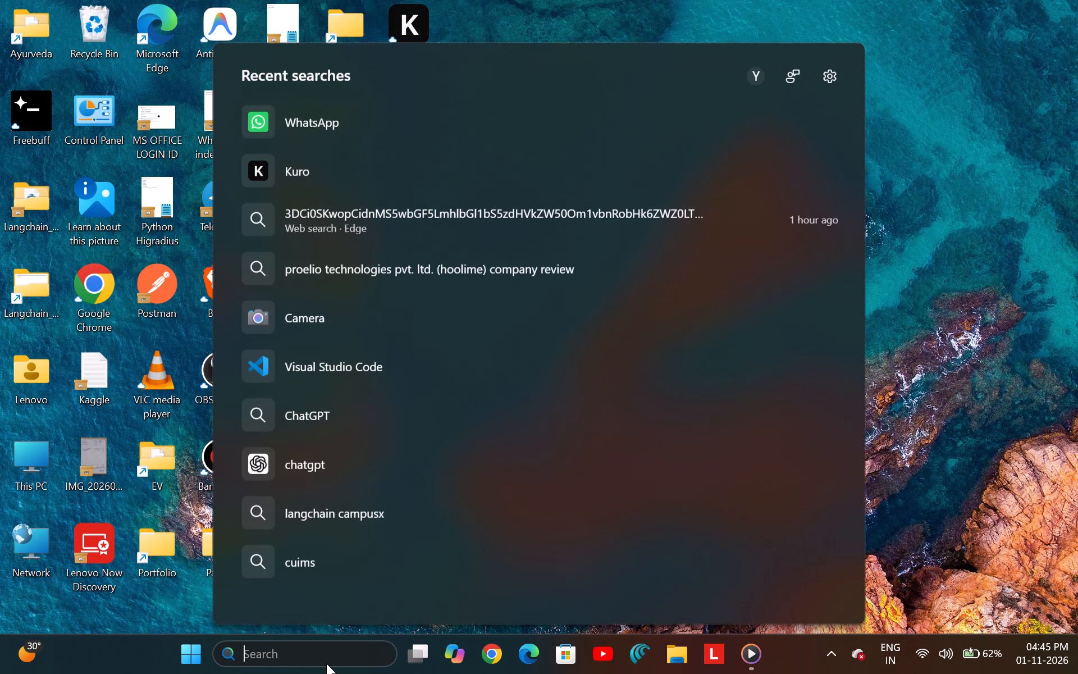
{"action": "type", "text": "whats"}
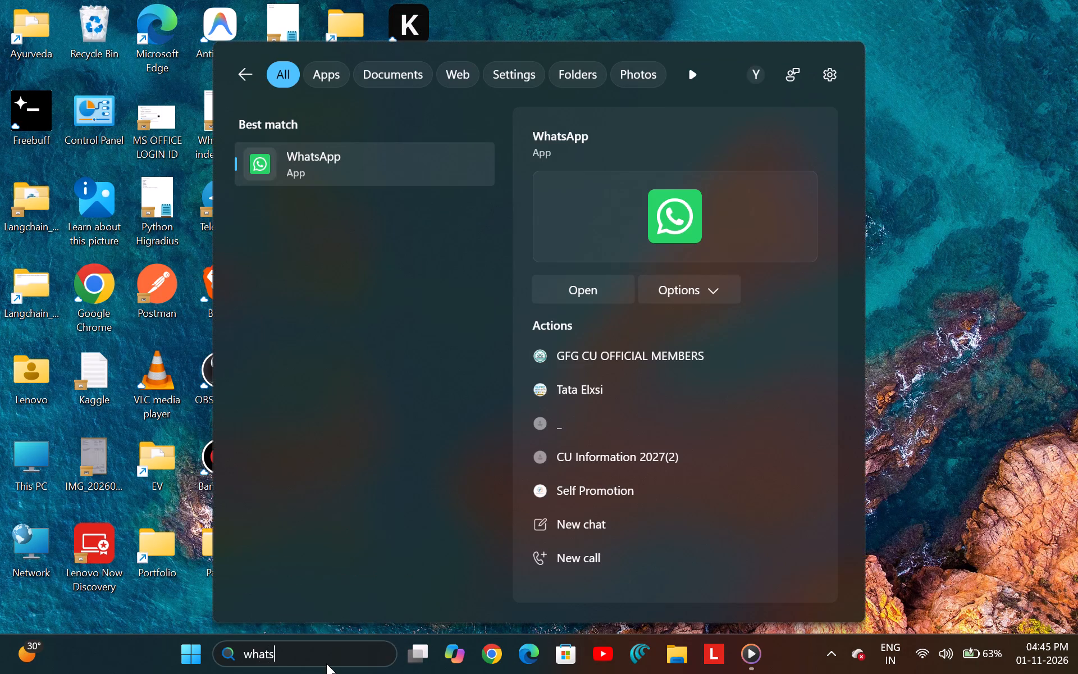
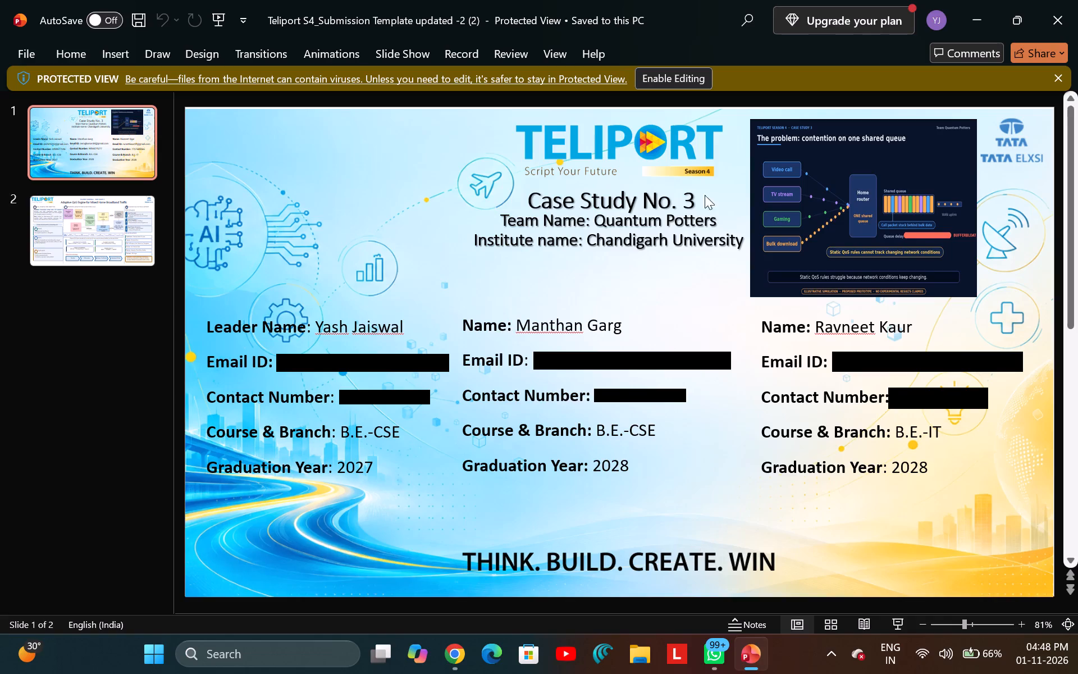
{"action": "left_click", "coordinate": [855, 189]}
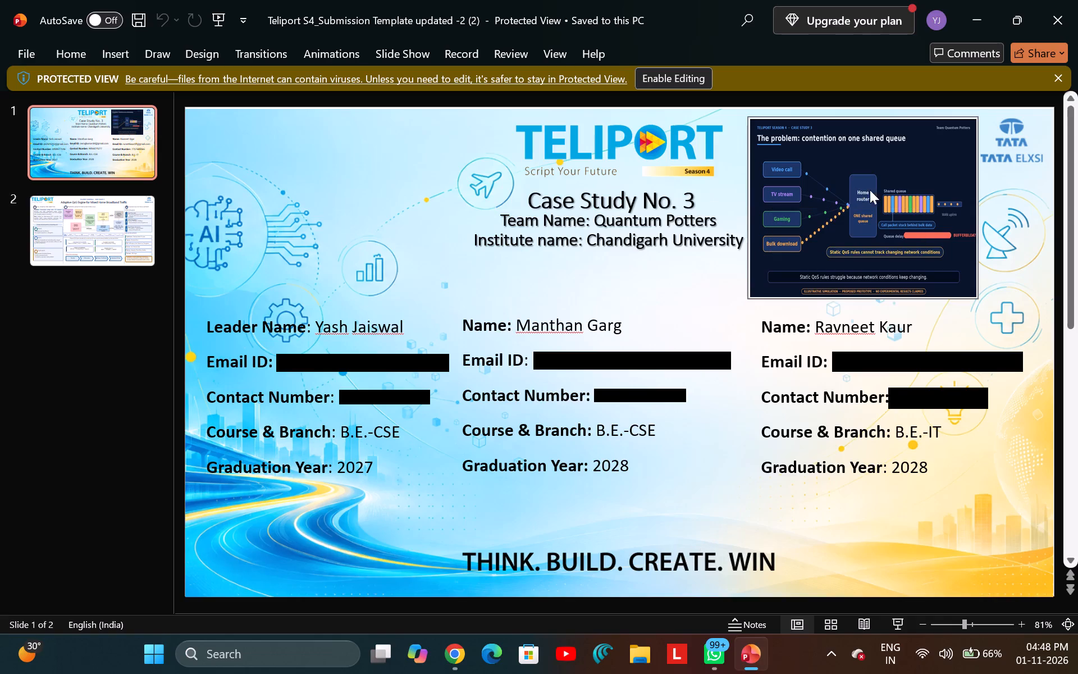
{"action": "left_click", "coordinate": [883, 192]}
{"action": "left_click", "coordinate": [647, 77]}
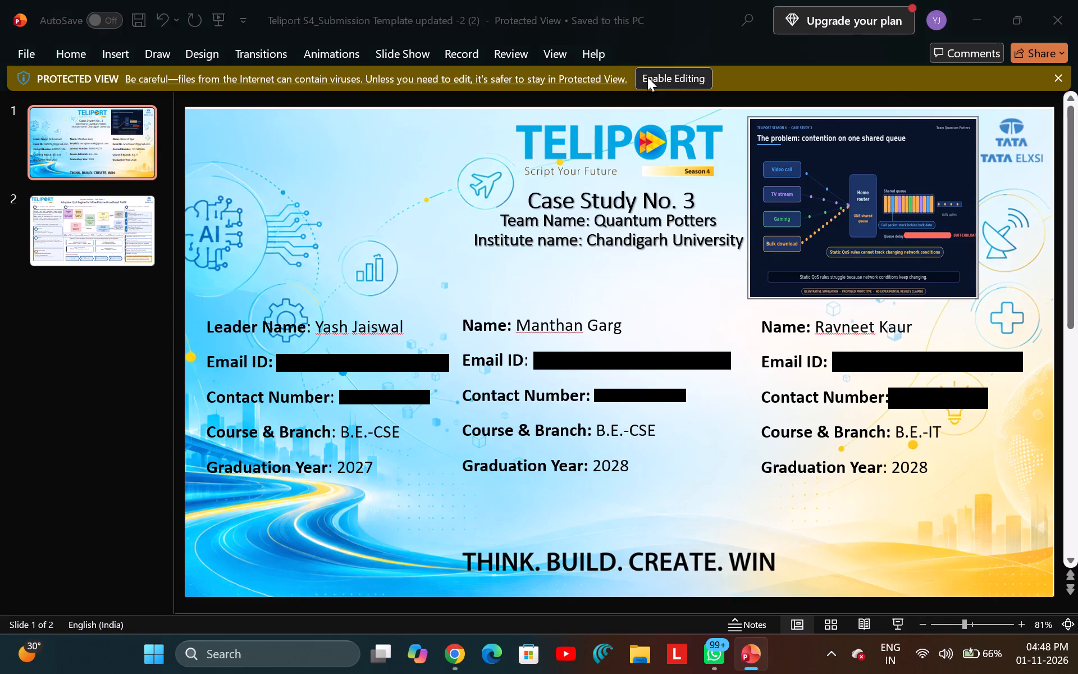
Shift the linked screenshot slightly left on the title slide, away from the Tata Elxsi logo, and deselect it.
{"action": "left_click", "coordinate": [867, 255]}
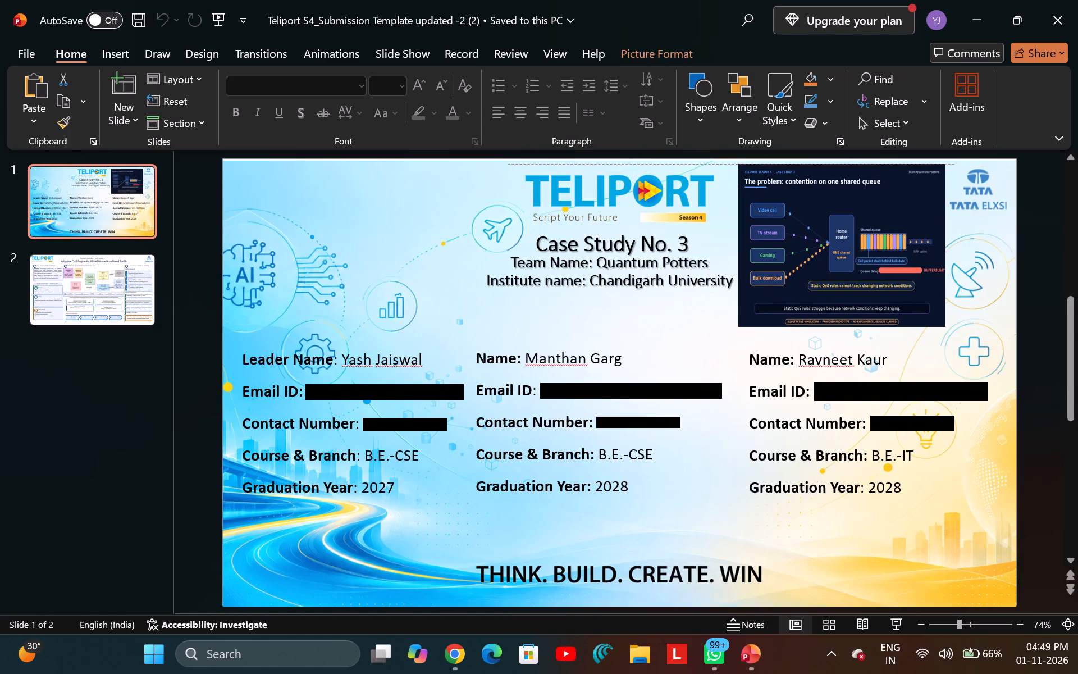
{"action": "left_click", "coordinate": [869, 253]}
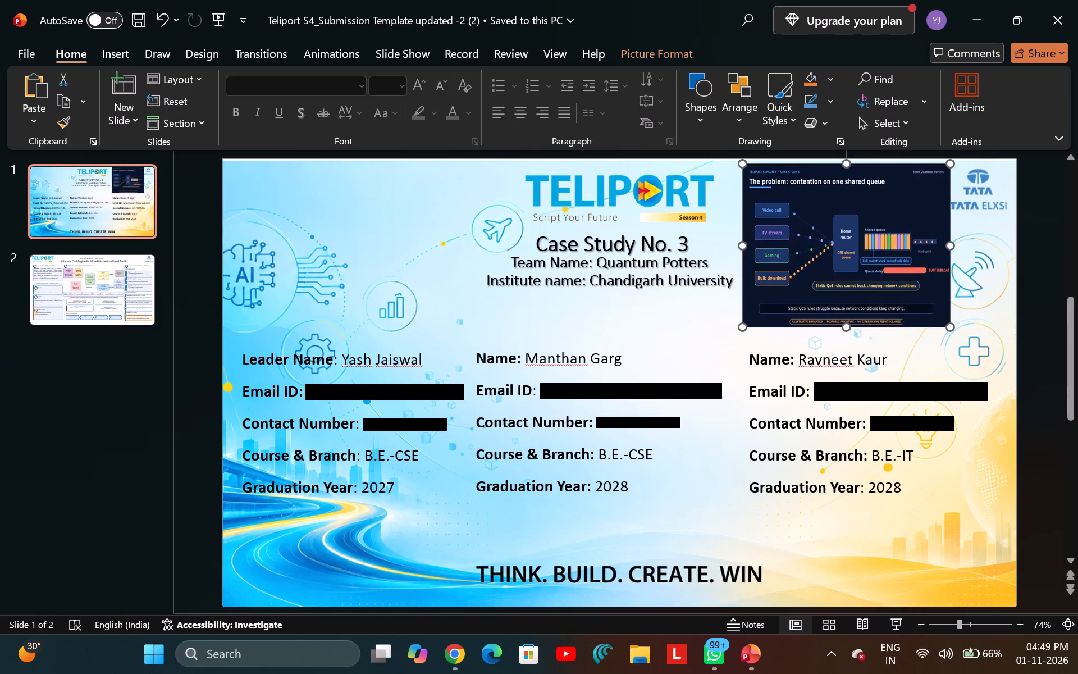
{"action": "left_click", "coordinate": [869, 253]}
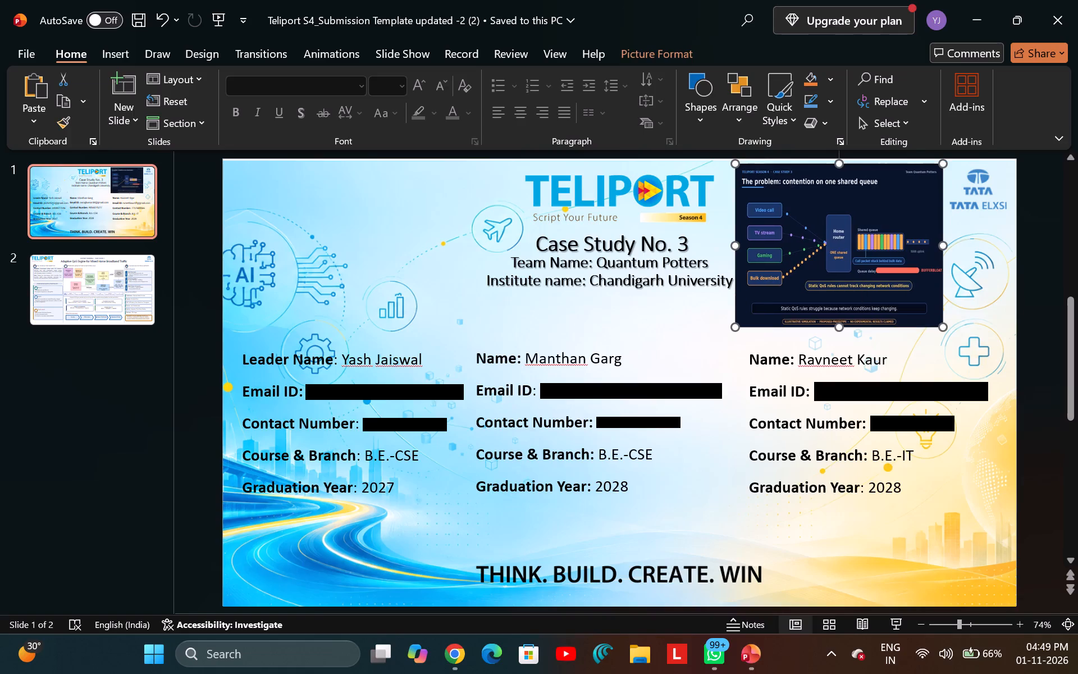
{"action": "left_click", "coordinate": [1042, 381]}
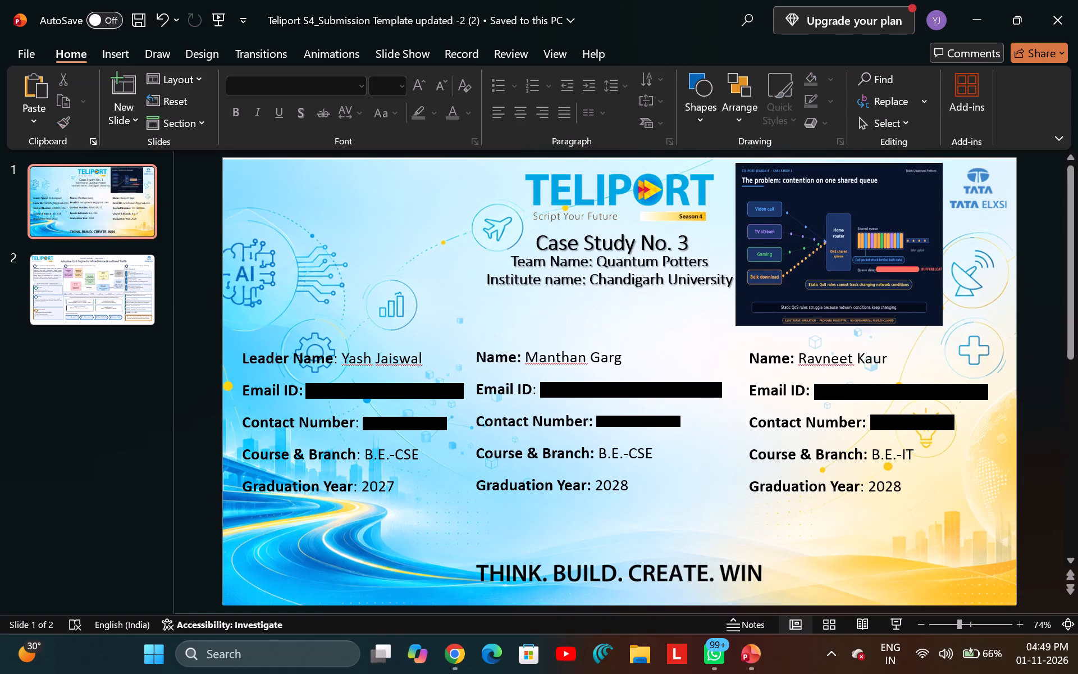
{"action": "scroll", "coordinate": [980, 481], "scroll_direction": "down", "scroll_amount": 1}
{"action": "key", "text": "Up"}
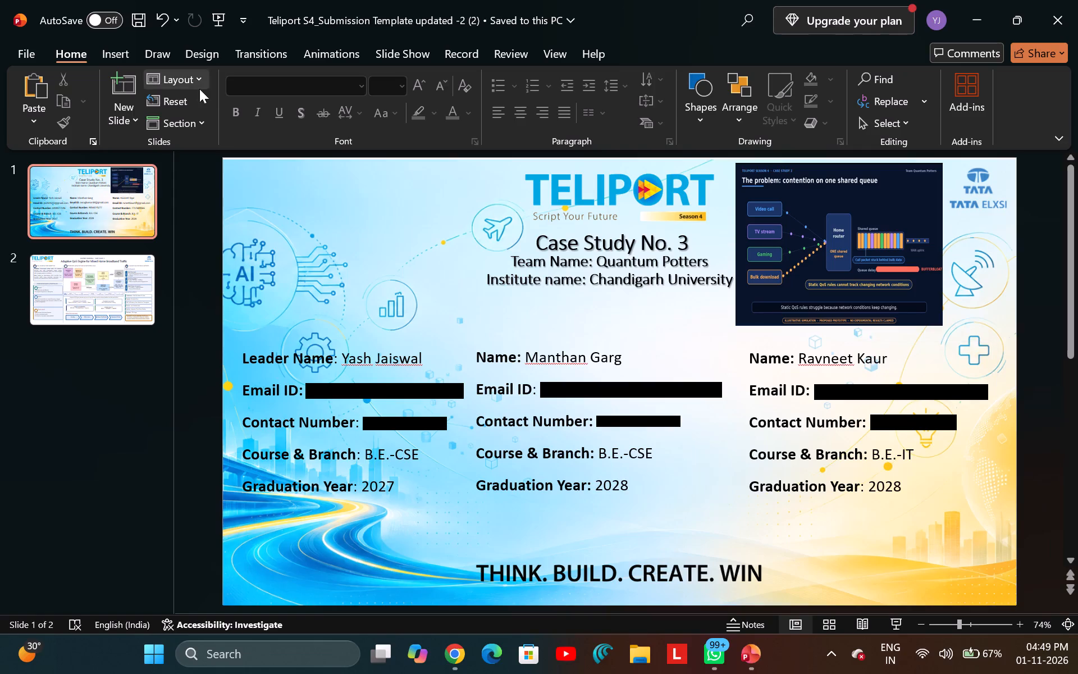
Switch back to Chrome and search Google for "qr code generator" in a new tab.
{"action": "left_click", "coordinate": [966, 8]}
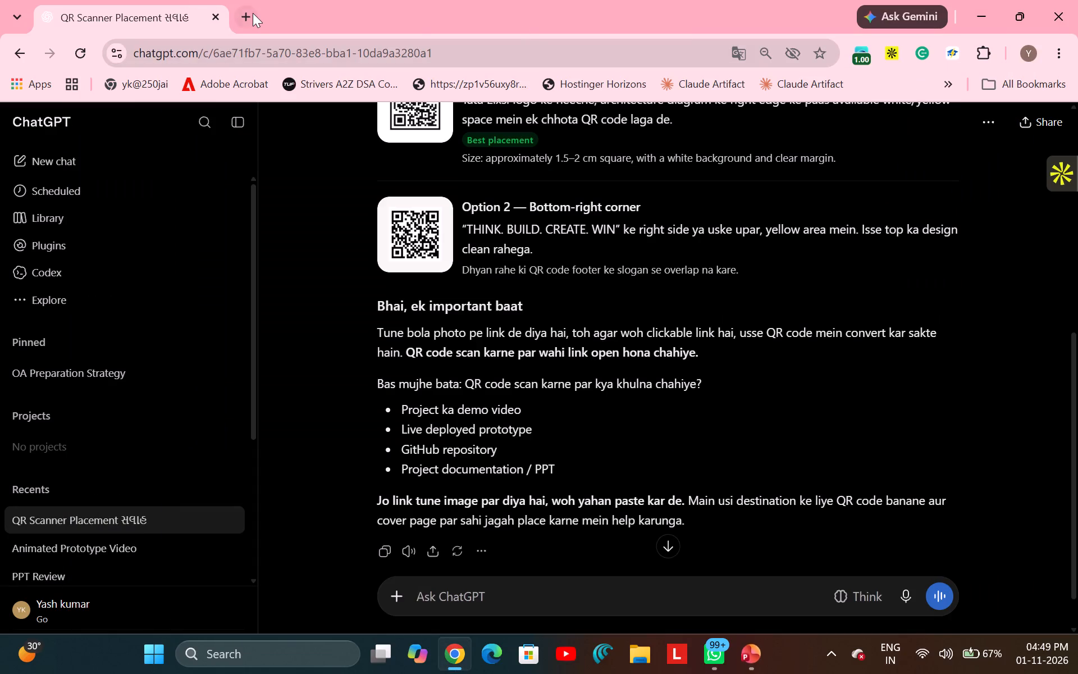
{"action": "left_click", "coordinate": [253, 13]}
{"action": "type", "text": "qr code"}
{"action": "key", "text": "space"}
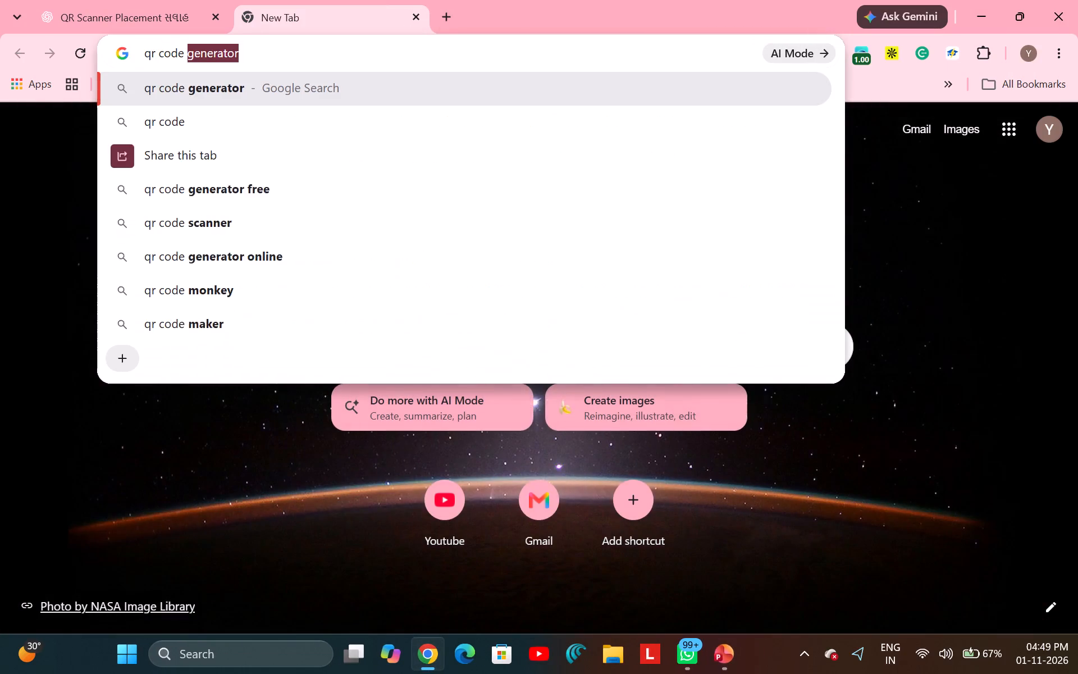
{"action": "key", "text": "Return"}
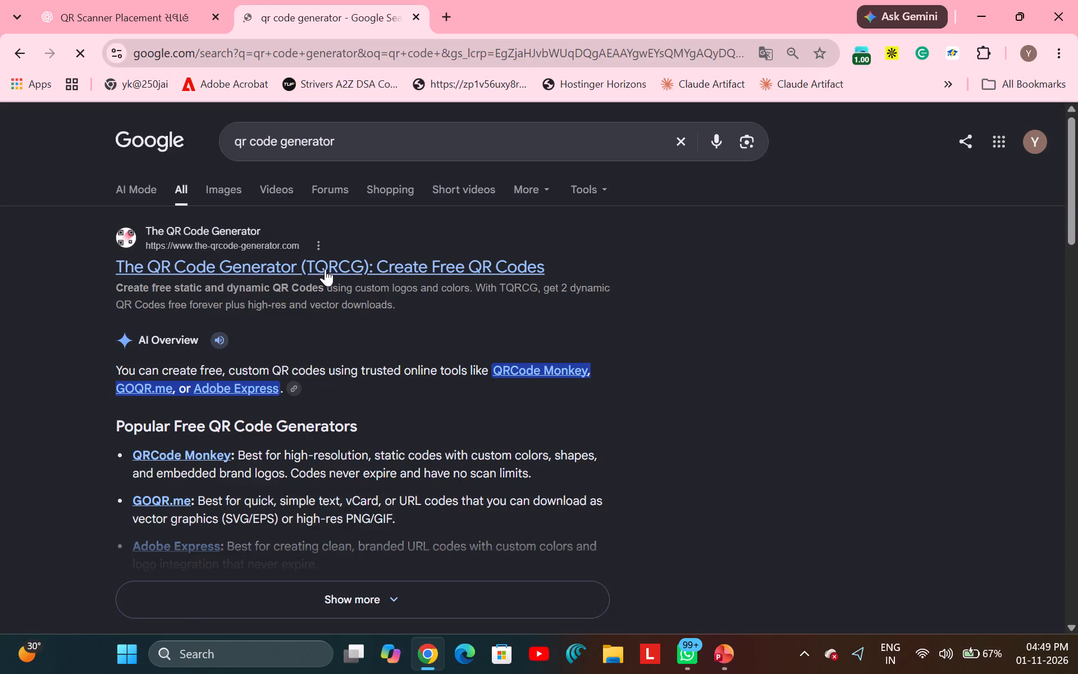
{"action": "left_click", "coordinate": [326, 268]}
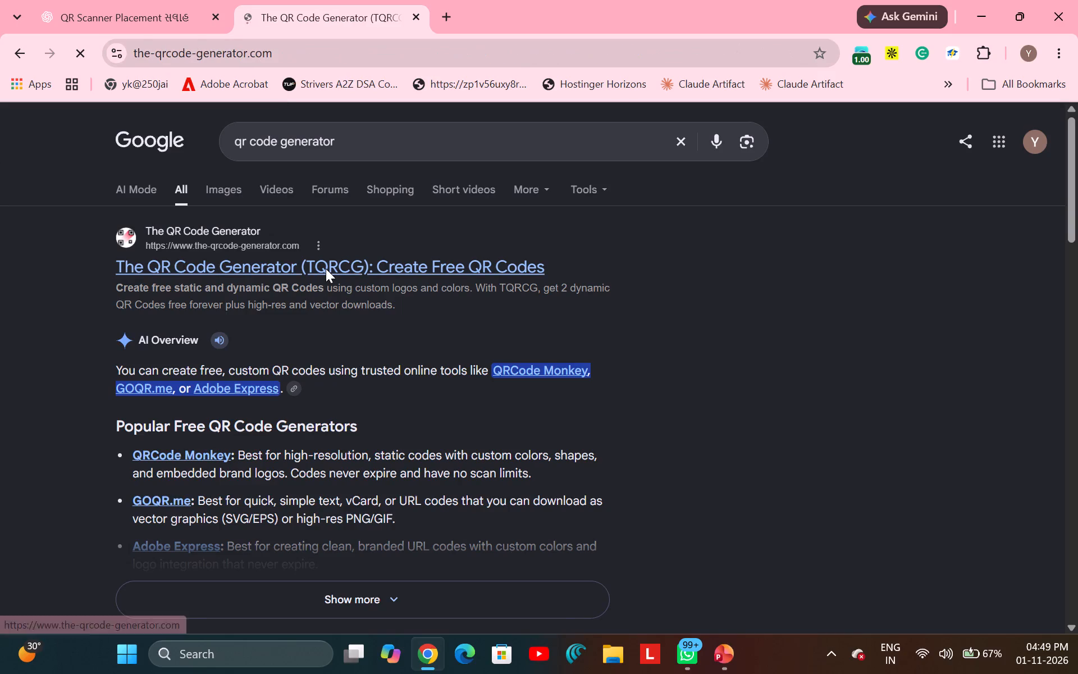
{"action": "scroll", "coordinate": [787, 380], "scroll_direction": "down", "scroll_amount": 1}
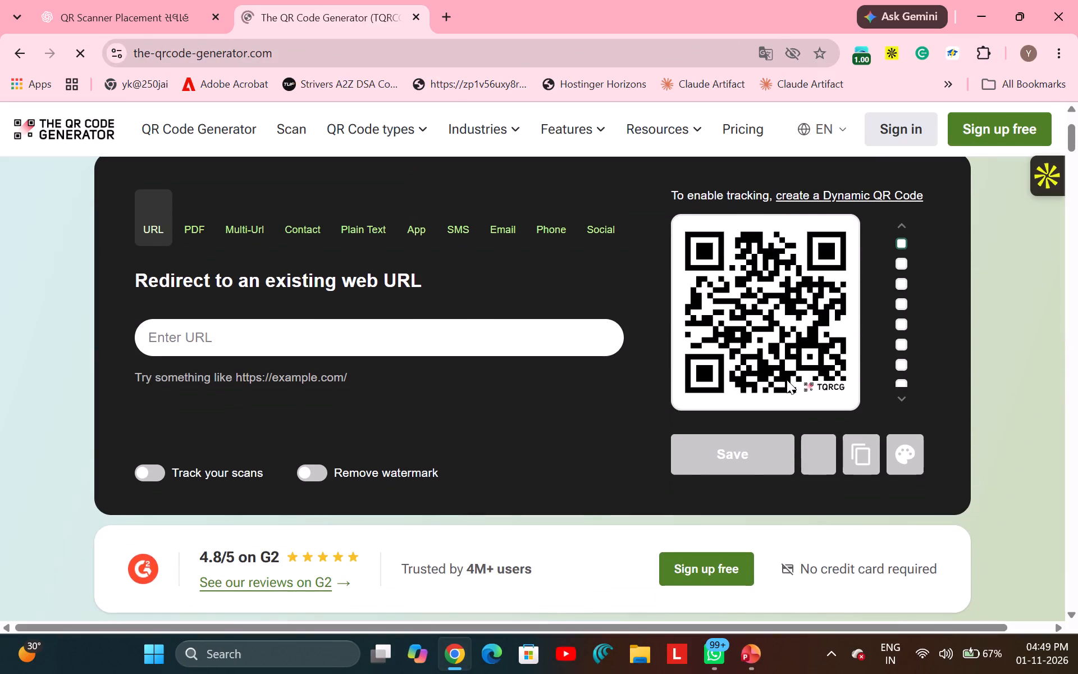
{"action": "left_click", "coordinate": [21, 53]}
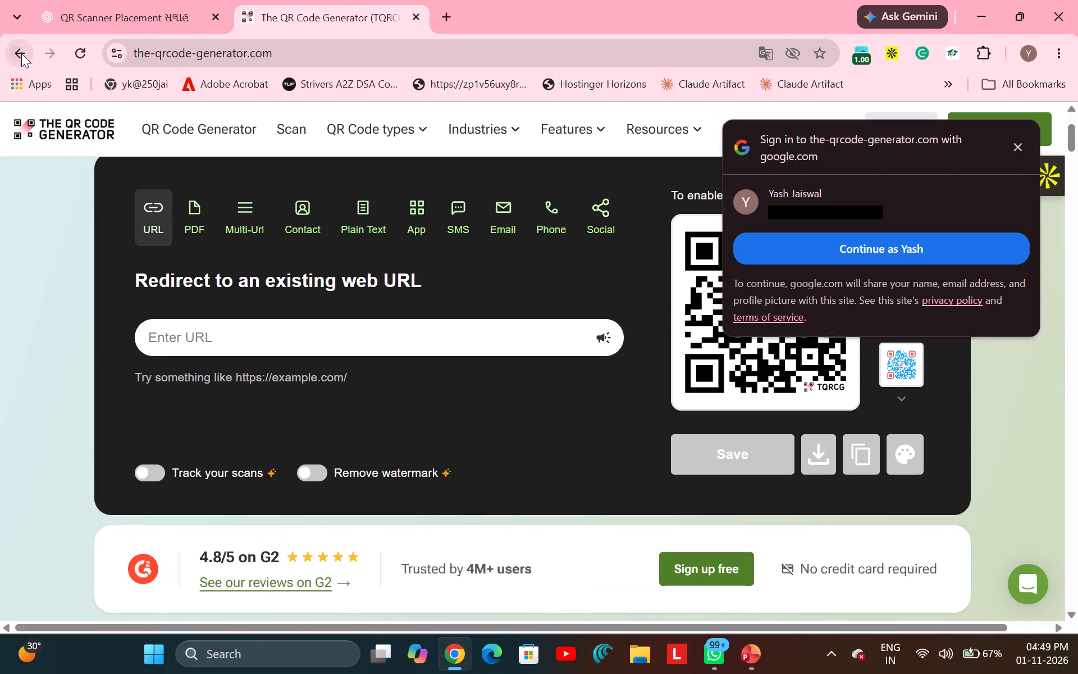
Open Adobe's Free QR Code Generator from the search results and continue signing in with Google.
{"action": "scroll", "coordinate": [473, 369], "scroll_direction": "down", "scroll_amount": 3}
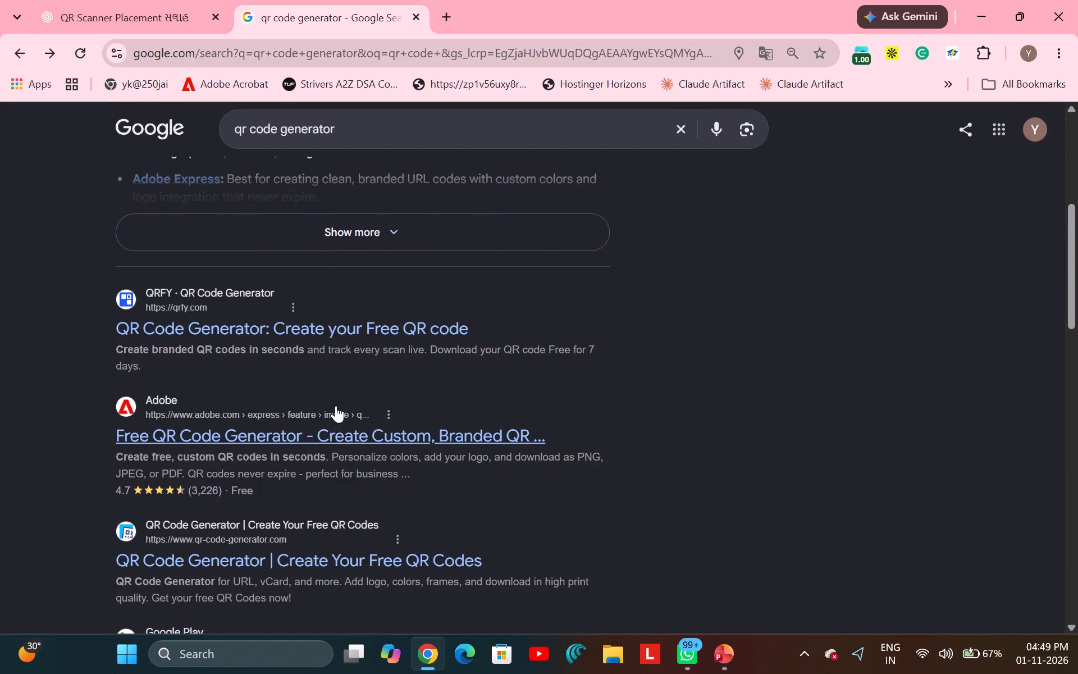
{"action": "left_click", "coordinate": [313, 435]}
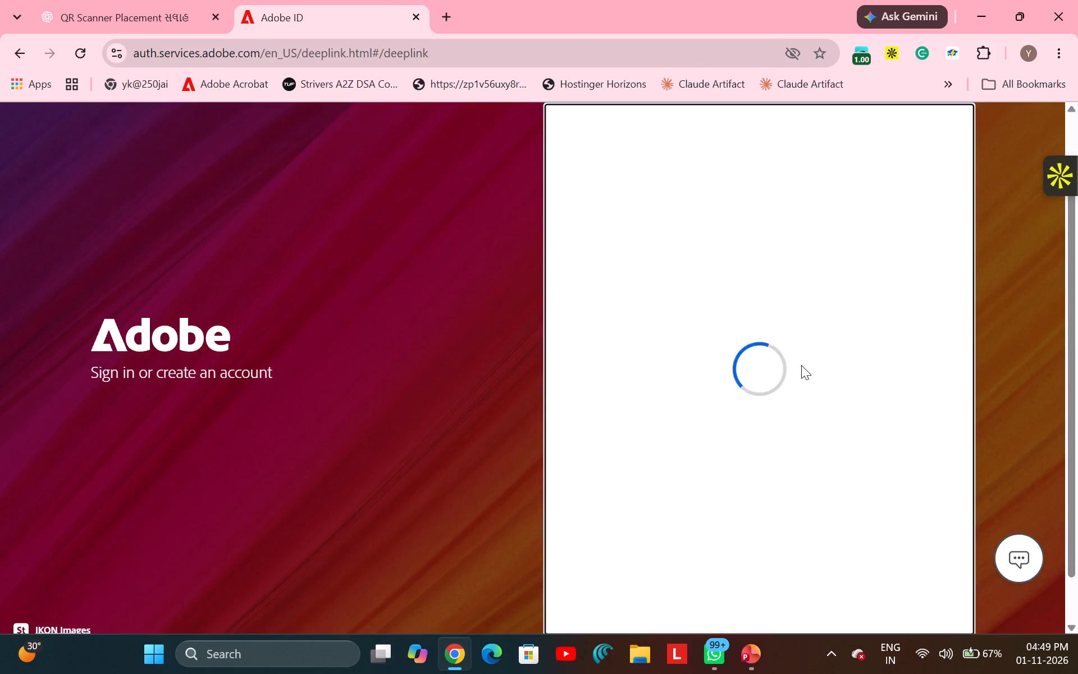
{"action": "left_click", "coordinate": [782, 367]}
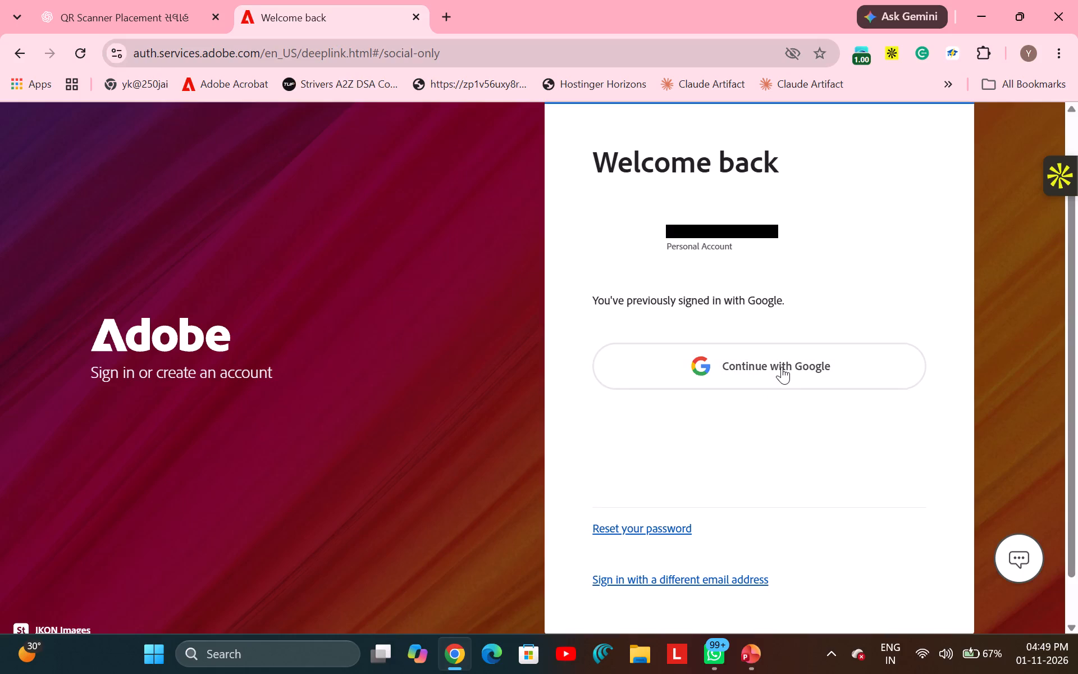
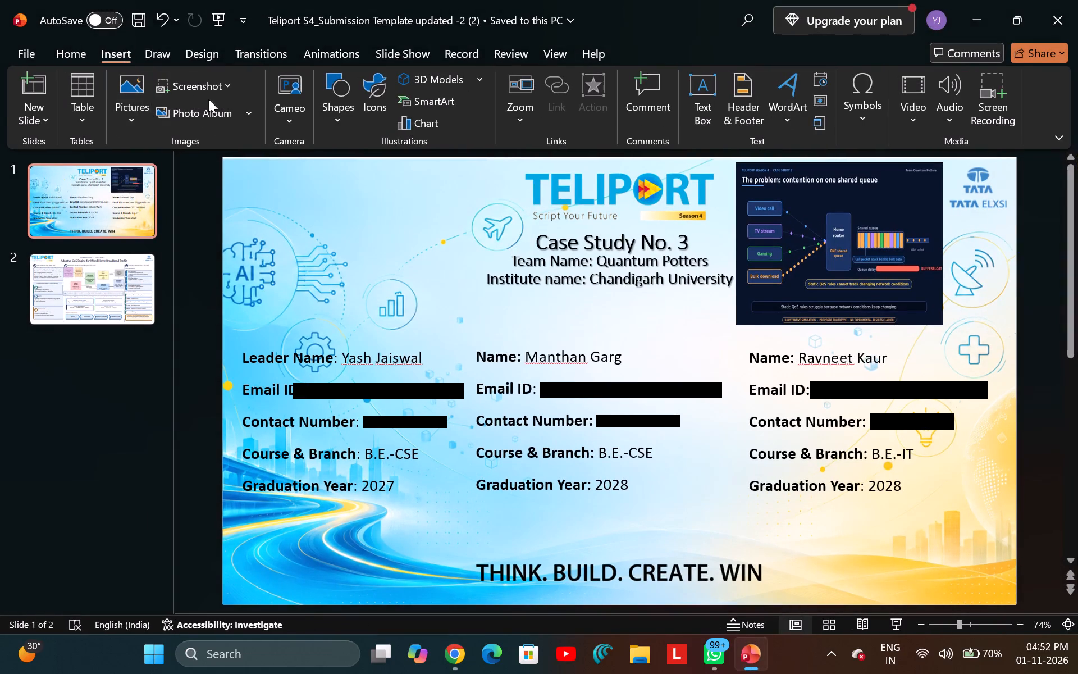
{"action": "left_click", "coordinate": [129, 121]}
{"action": "left_click", "coordinate": [157, 173]}
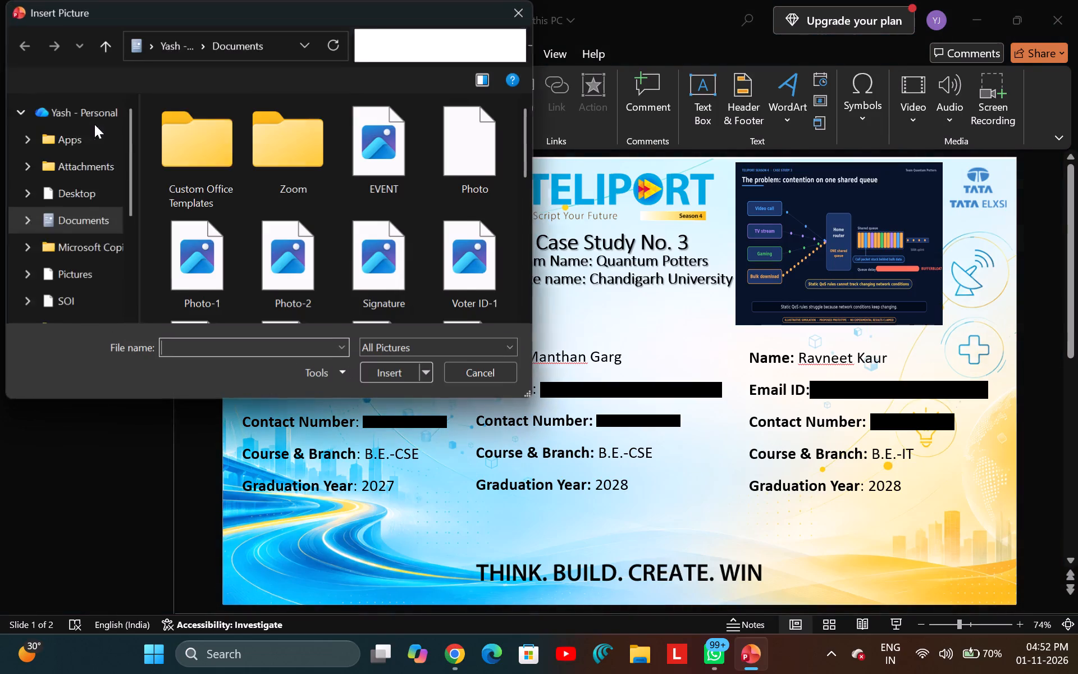
{"action": "left_click", "coordinate": [70, 294]}
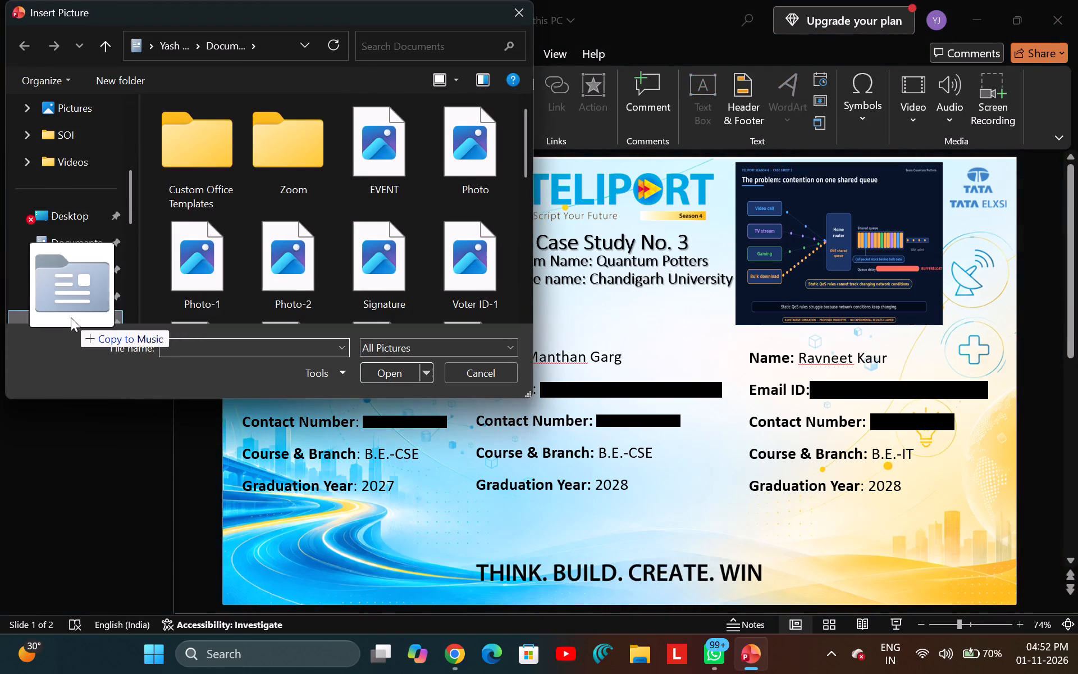
{"action": "left_click", "coordinate": [71, 279]}
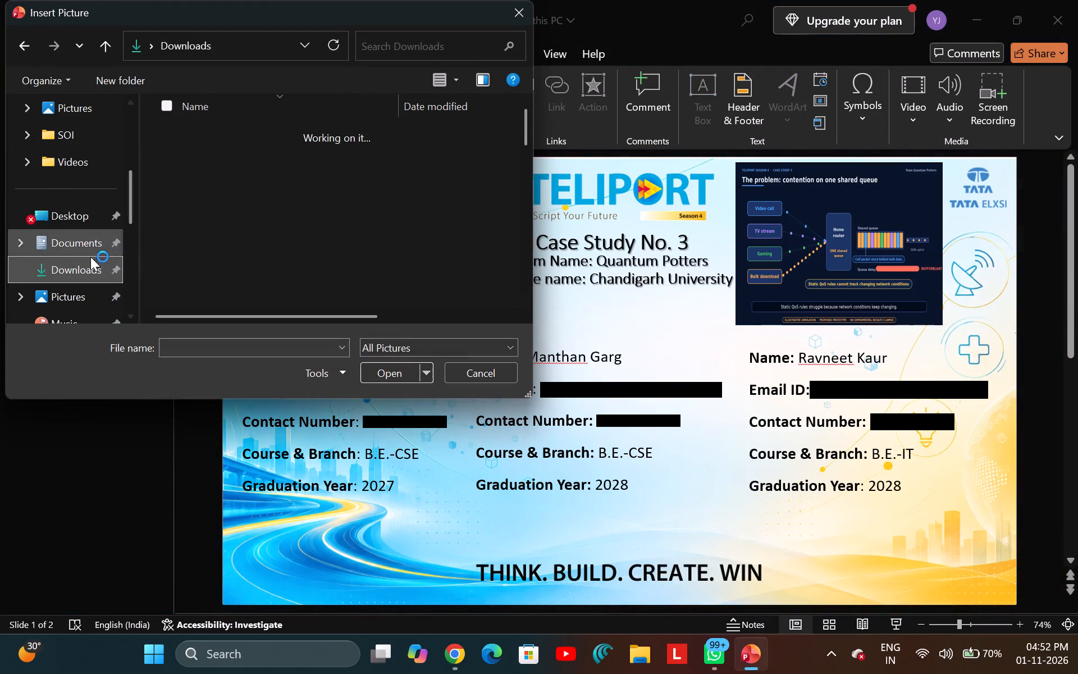
{"action": "left_click", "coordinate": [265, 206]}
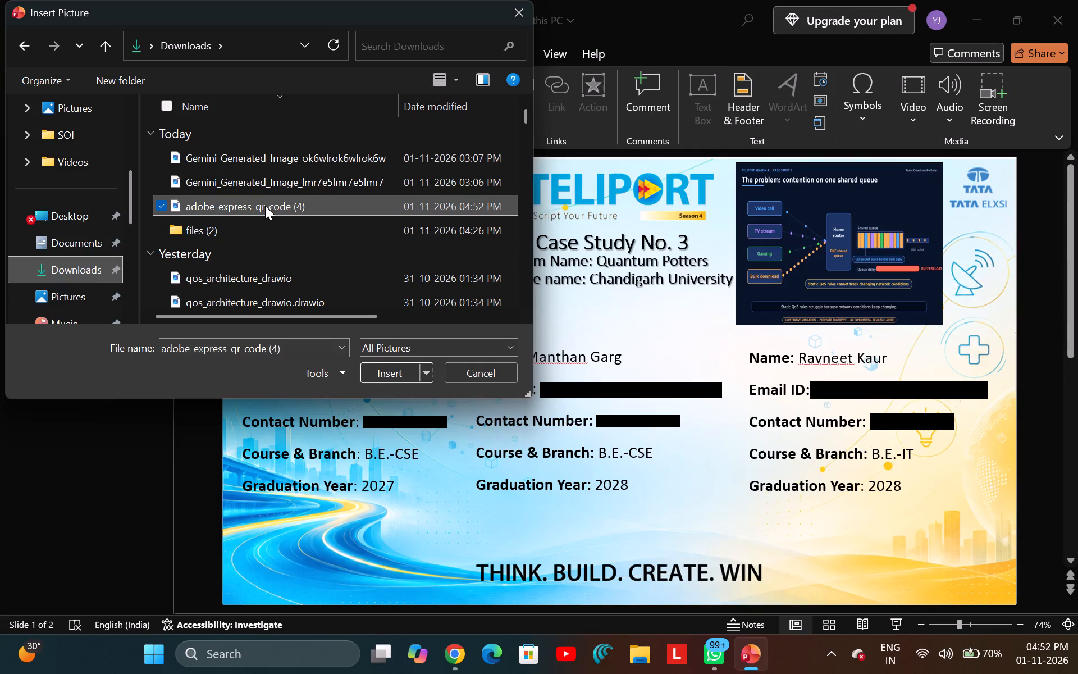
{"action": "left_click", "coordinate": [380, 372]}
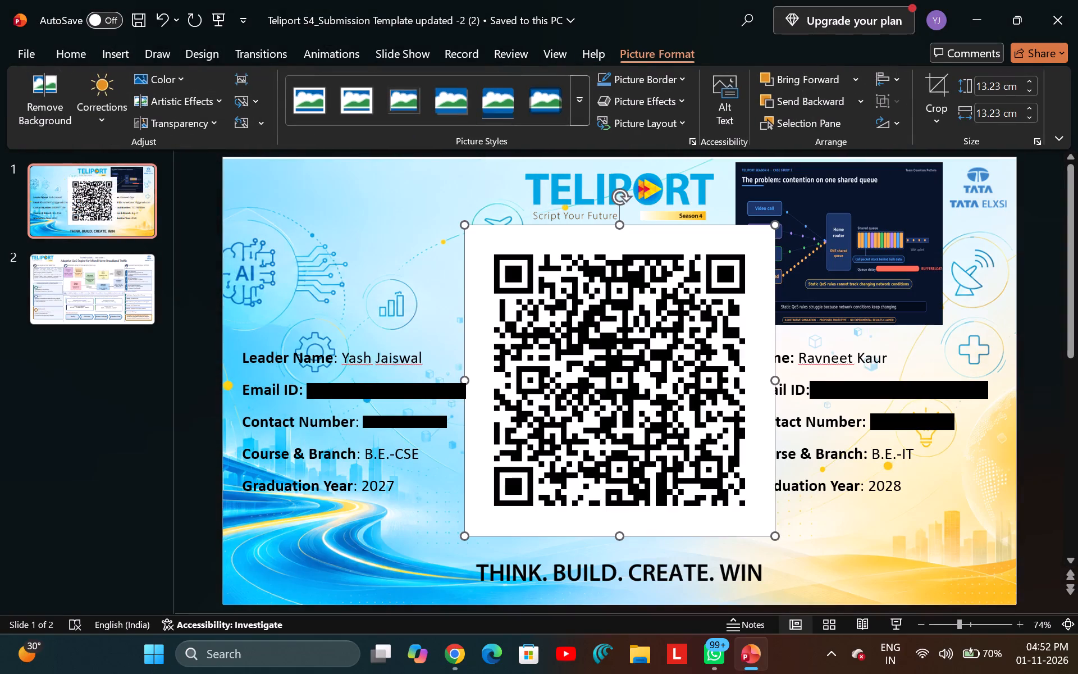
Shrink the QR code picture to about 3.08 cm square, moving it clear of the slide's central text.
{"action": "left_click_drag", "start_coordinate": [464, 226], "coordinate": [504, 277]}
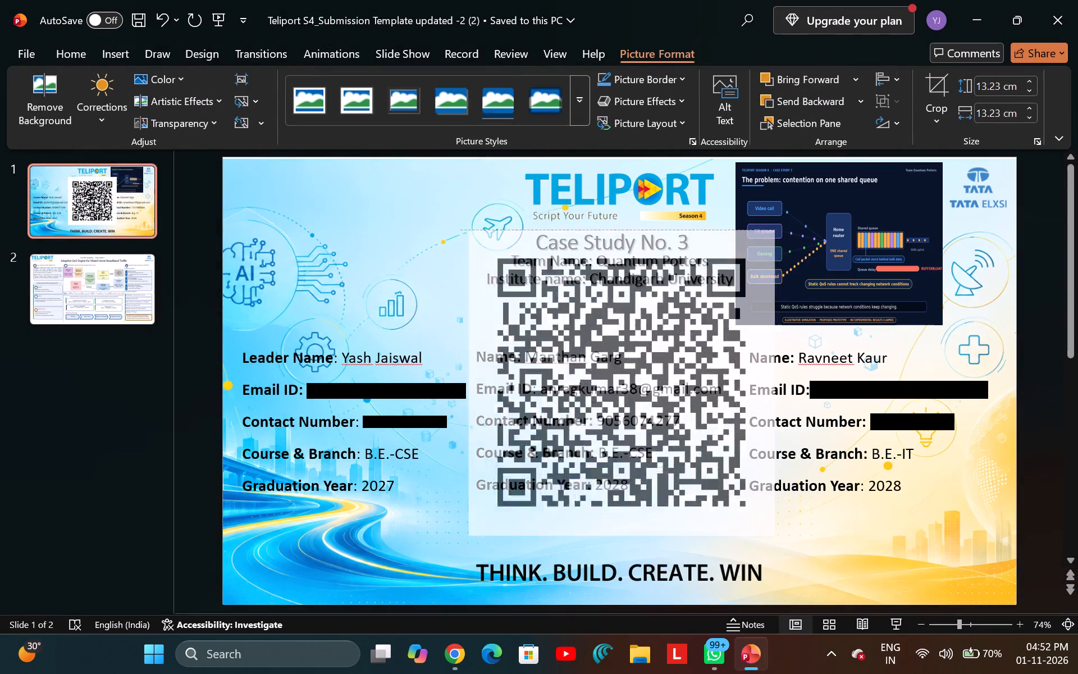
{"action": "left_click_drag", "start_coordinate": [504, 277], "coordinate": [622, 434]}
{"action": "left_click_drag", "start_coordinate": [709, 471], "coordinate": [723, 477]}
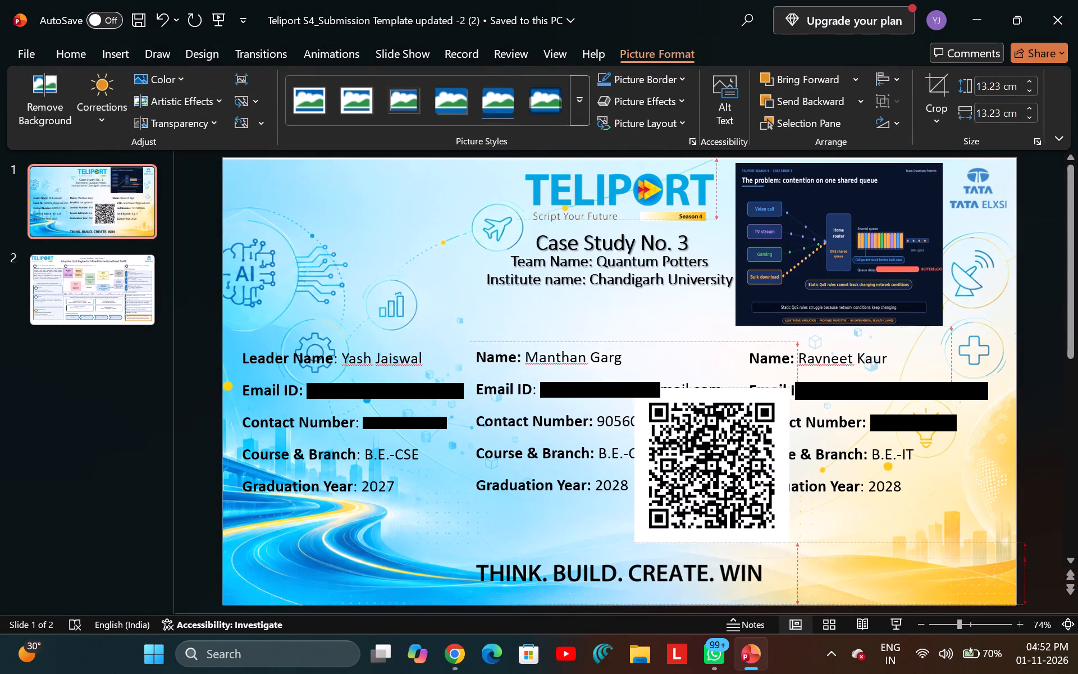
{"action": "left_click_drag", "start_coordinate": [723, 477], "coordinate": [805, 467]}
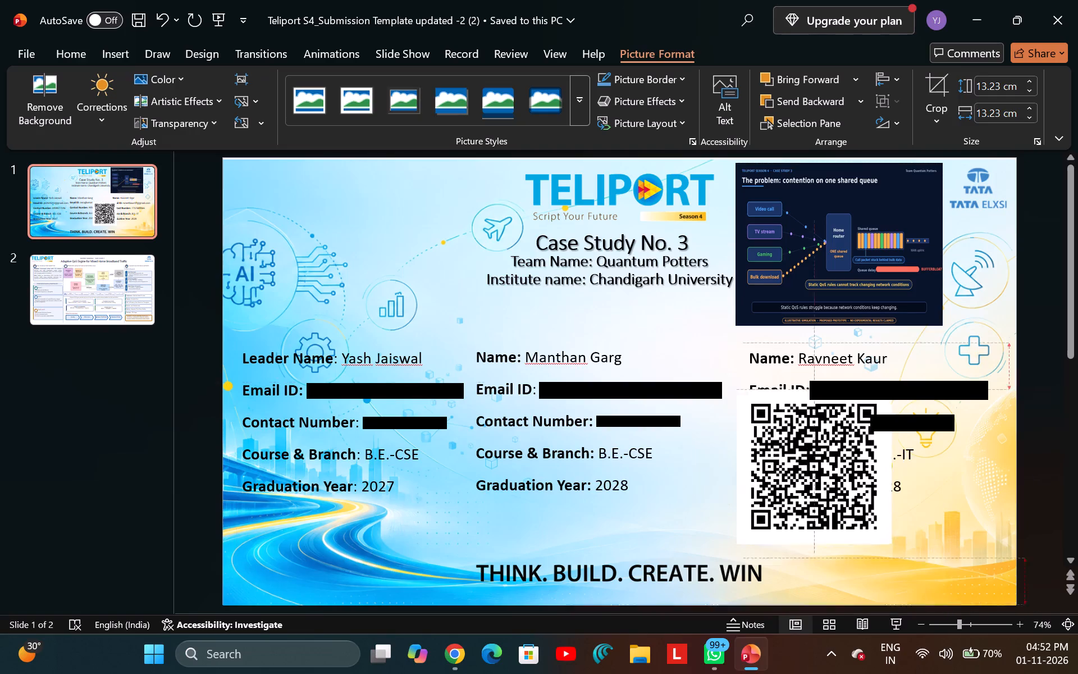
{"action": "left_click_drag", "start_coordinate": [805, 467], "coordinate": [350, 260]}
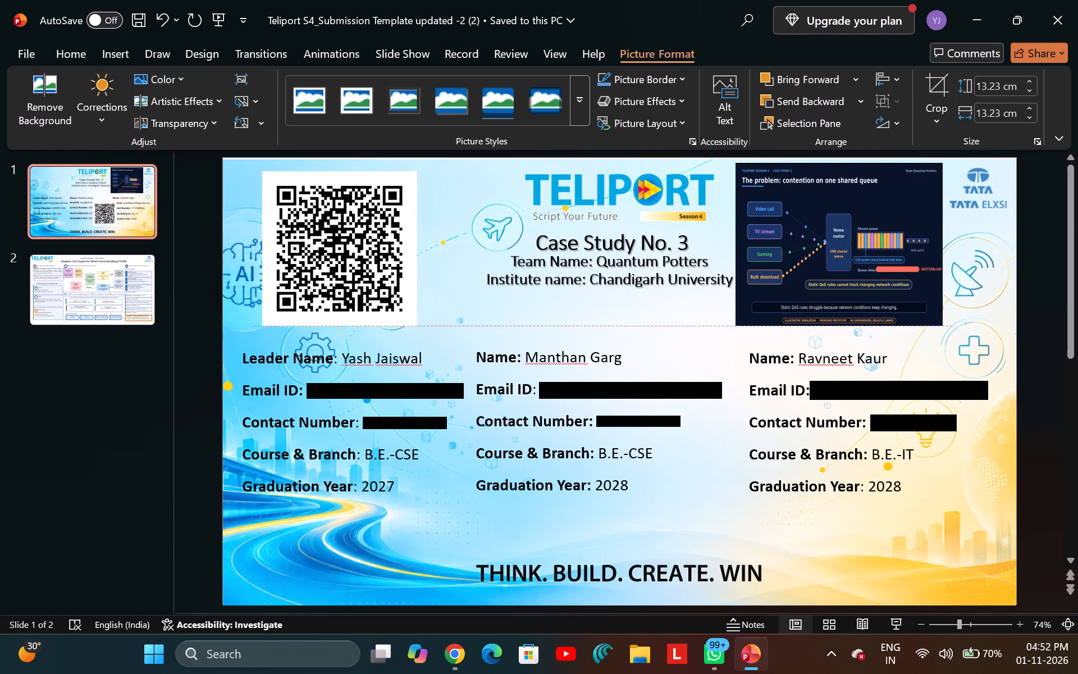
{"action": "left_click_drag", "start_coordinate": [350, 260], "coordinate": [352, 257]}
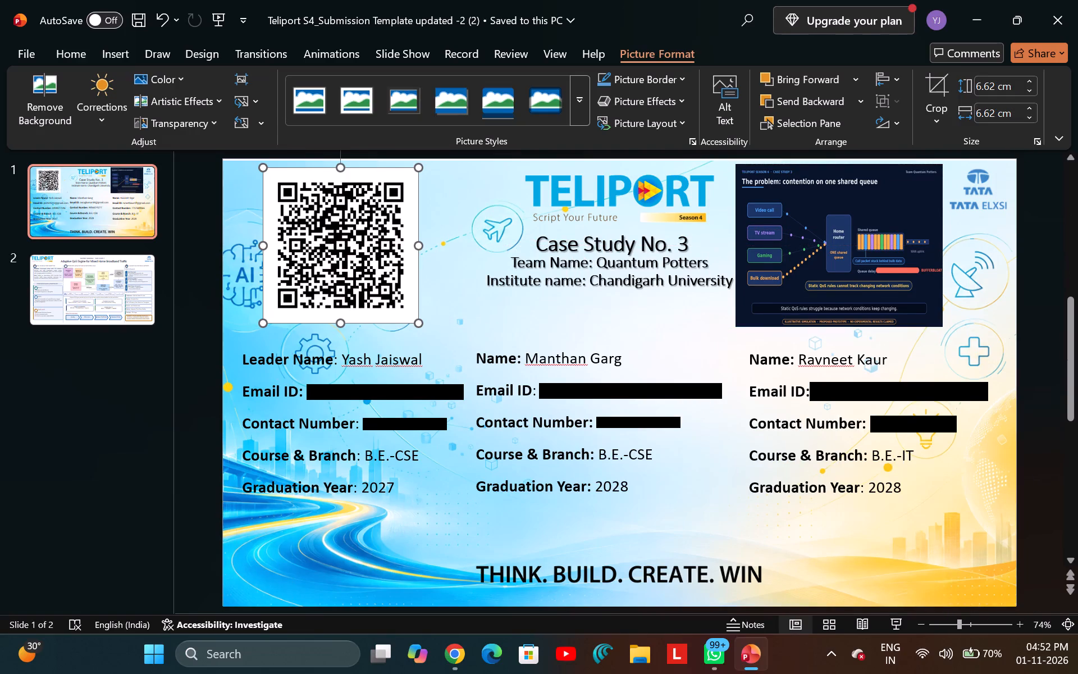
{"action": "left_click_drag", "start_coordinate": [262, 170], "coordinate": [345, 252]}
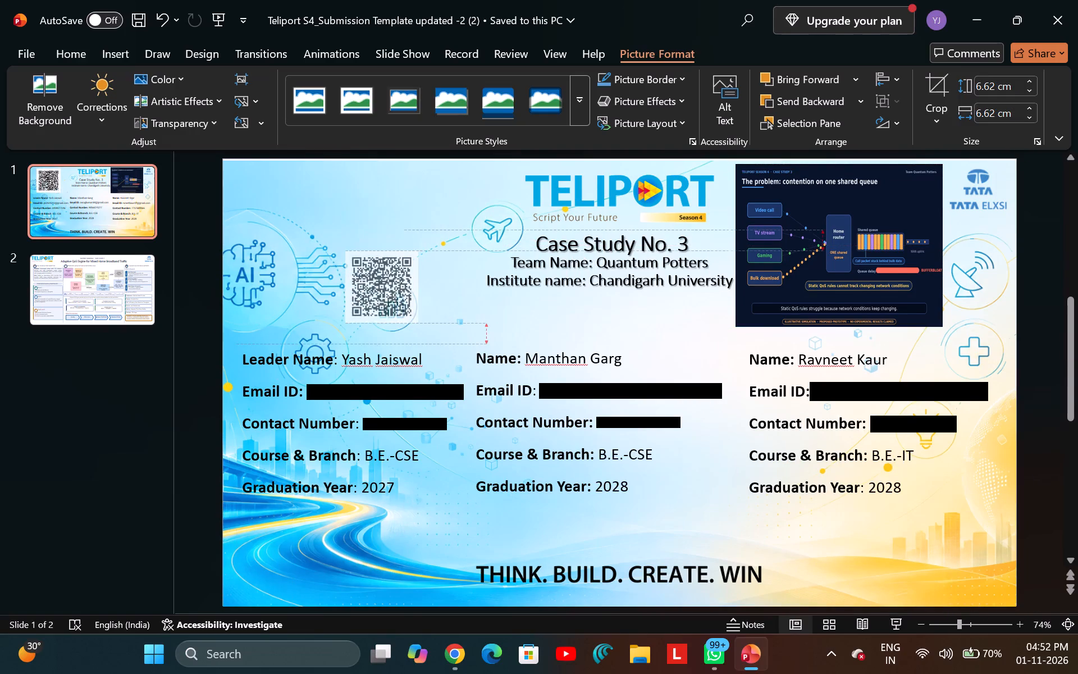
{"action": "left_click_drag", "start_coordinate": [345, 252], "coordinate": [346, 253]}
Move the QR code below the third team member's Graduation Year line, to the right of the THINK. BUILD. CREATE. WIN slogan.
{"action": "left_click_drag", "start_coordinate": [395, 292], "coordinate": [880, 556]}
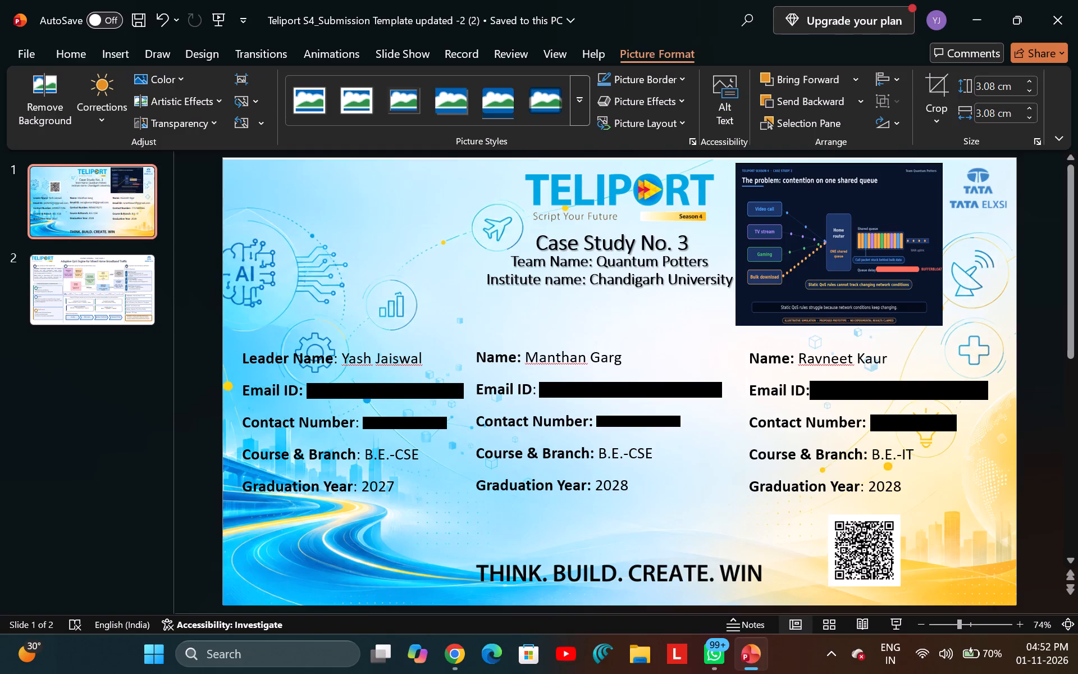
{"action": "left_click_drag", "start_coordinate": [880, 556], "coordinate": [894, 544]}
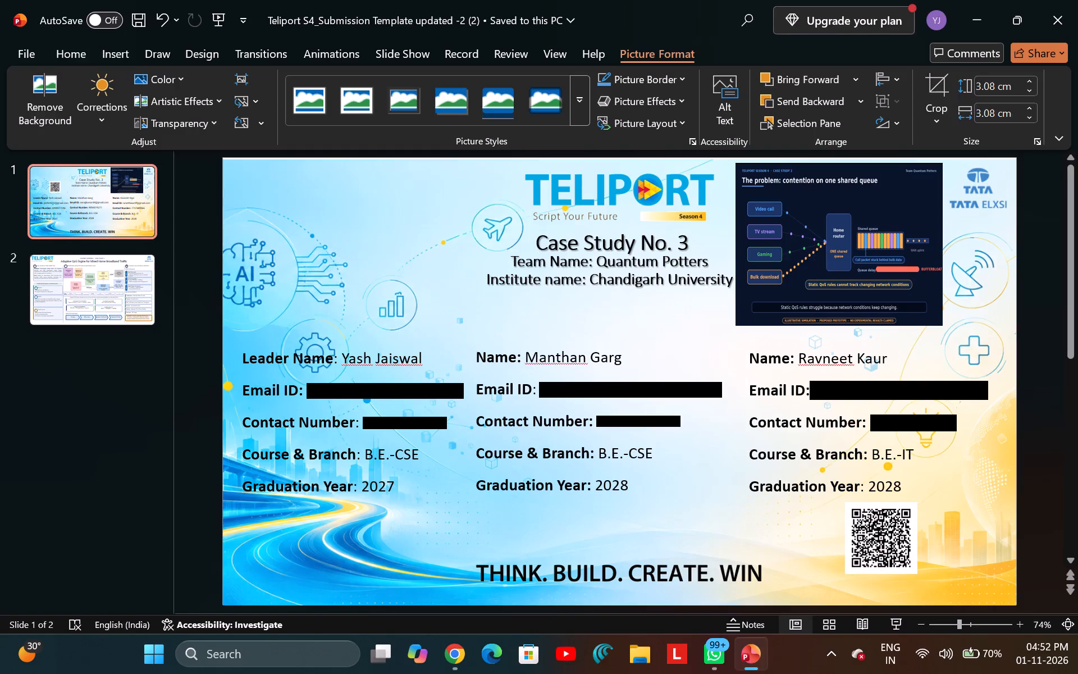
{"action": "left_click_drag", "start_coordinate": [894, 544], "coordinate": [893, 544]}
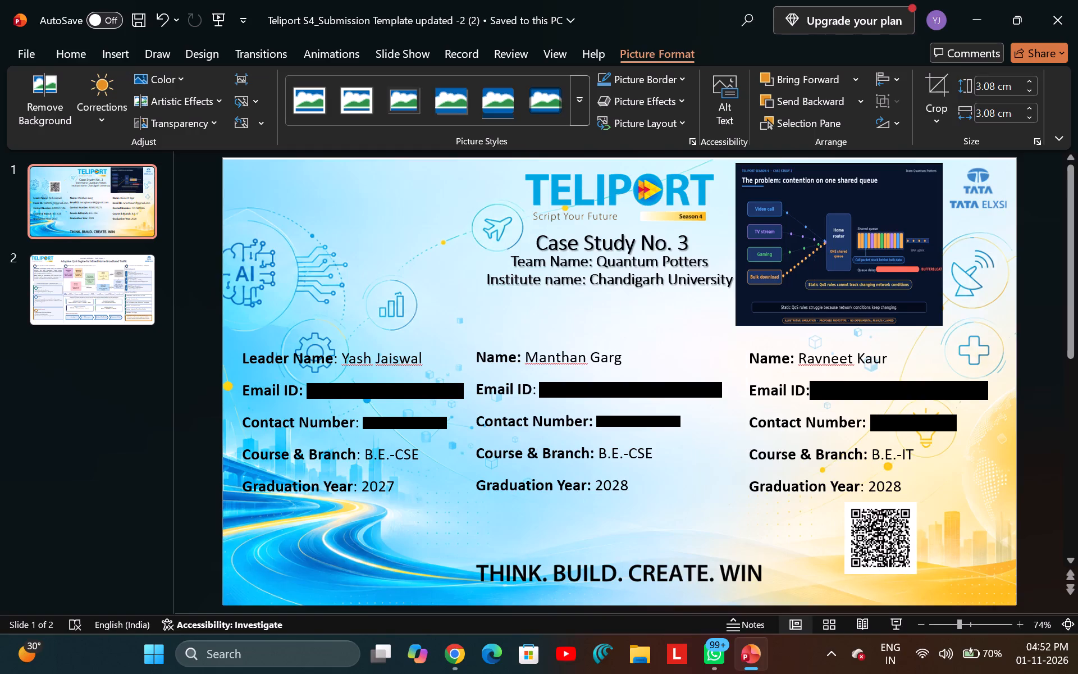
{"action": "left_click_drag", "start_coordinate": [893, 544], "coordinate": [892, 553]}
{"action": "left_click", "coordinate": [943, 555]}
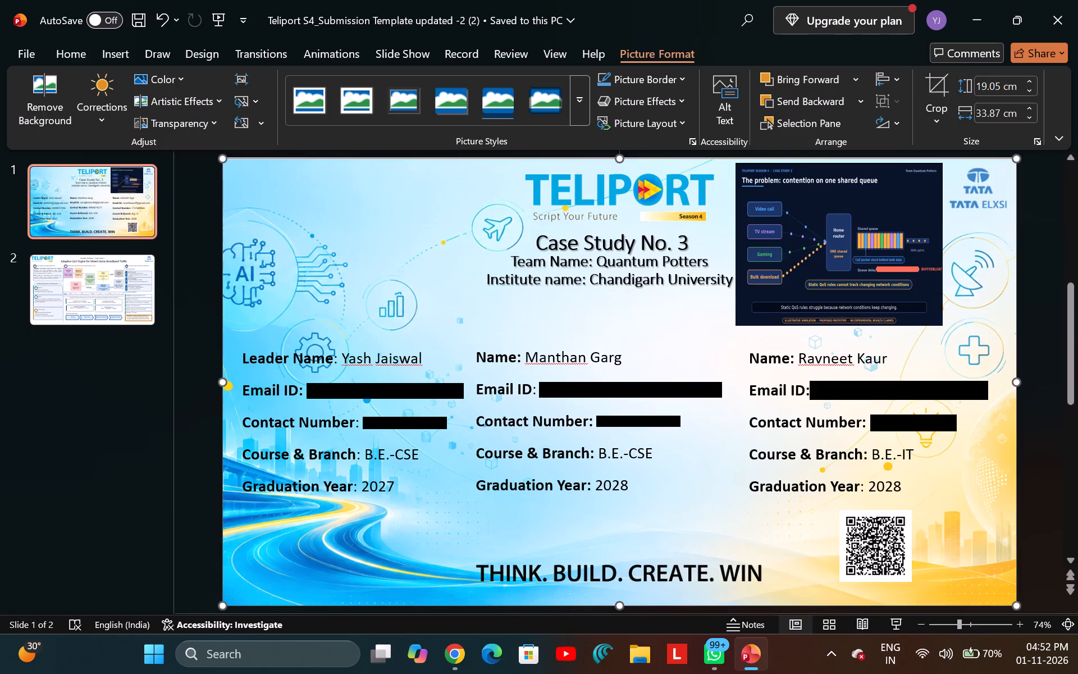
{"action": "left_click", "coordinate": [856, 596]}
{"action": "left_click", "coordinate": [852, 554]}
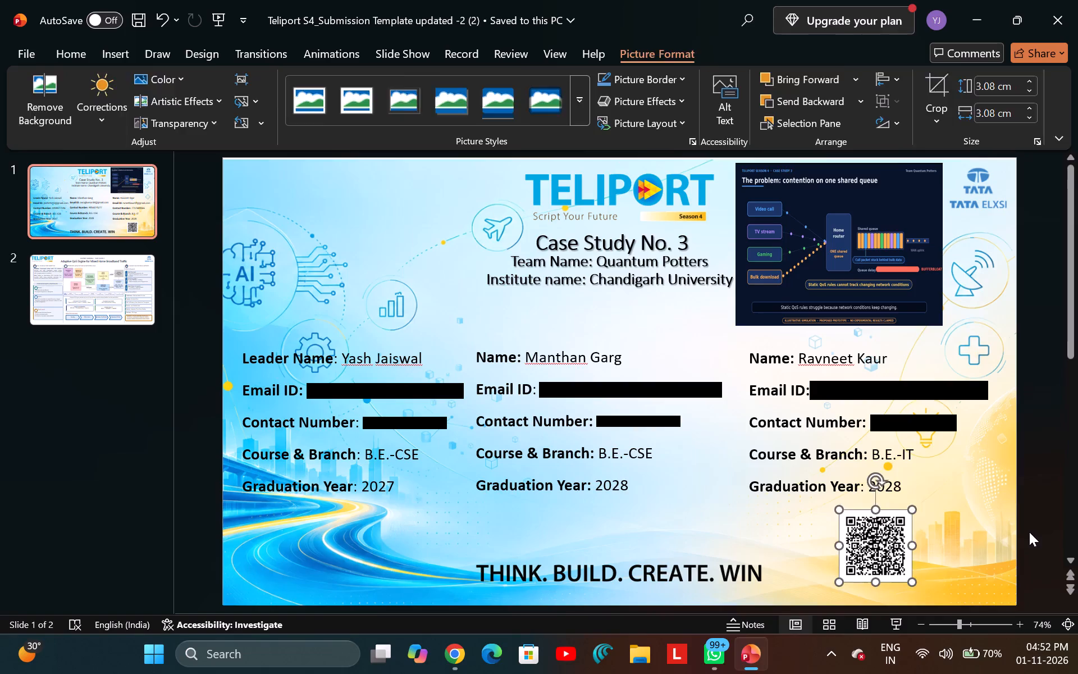
{"action": "left_click", "coordinate": [1029, 532]}
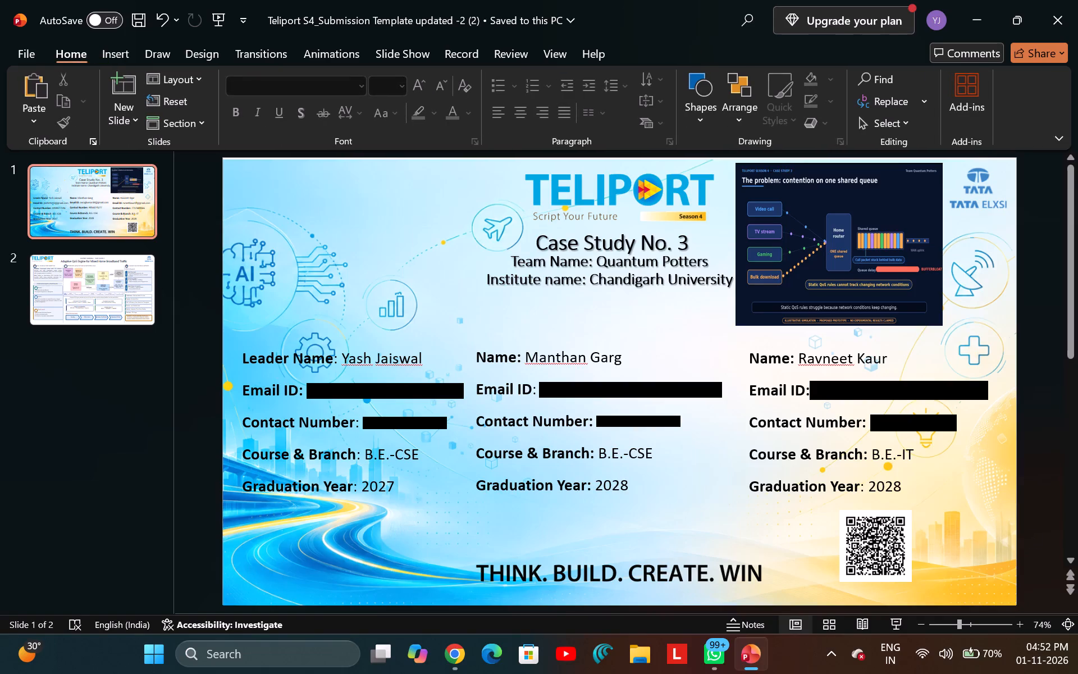
Enlarge the QR code slightly from its upper-right corner, so it reaches closer to the Graduation Year line.
{"action": "left_click", "coordinate": [889, 550]}
{"action": "left_click_drag", "start_coordinate": [912, 509], "coordinate": [924, 502]}
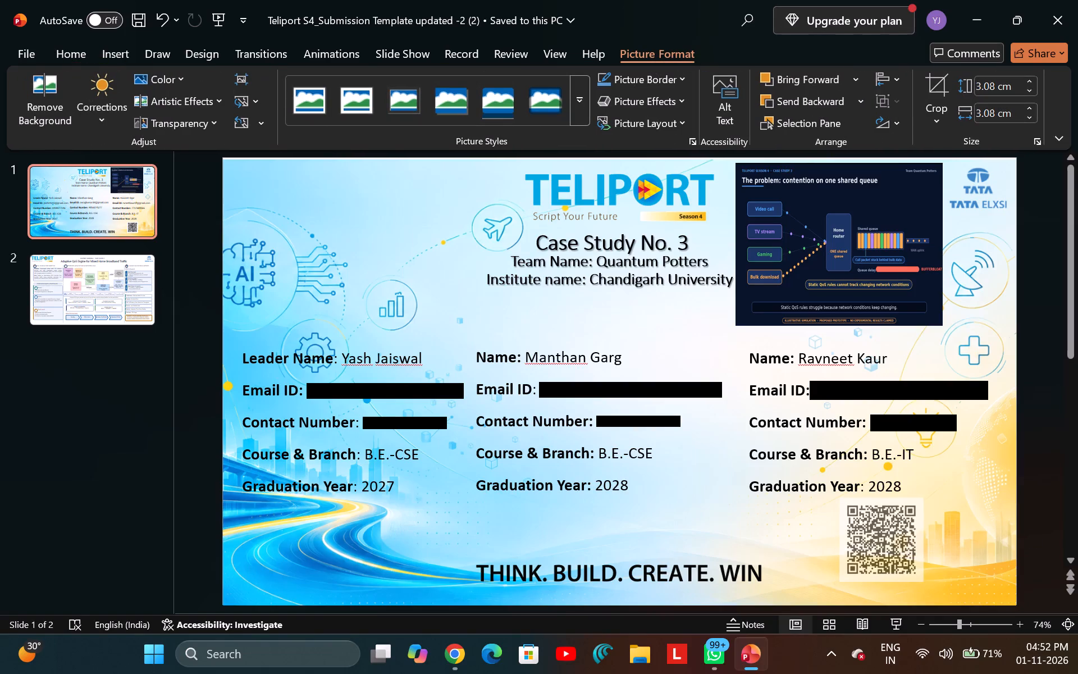
{"action": "left_click_drag", "start_coordinate": [924, 502], "coordinate": [926, 502]}
{"action": "left_click", "coordinate": [969, 523]}
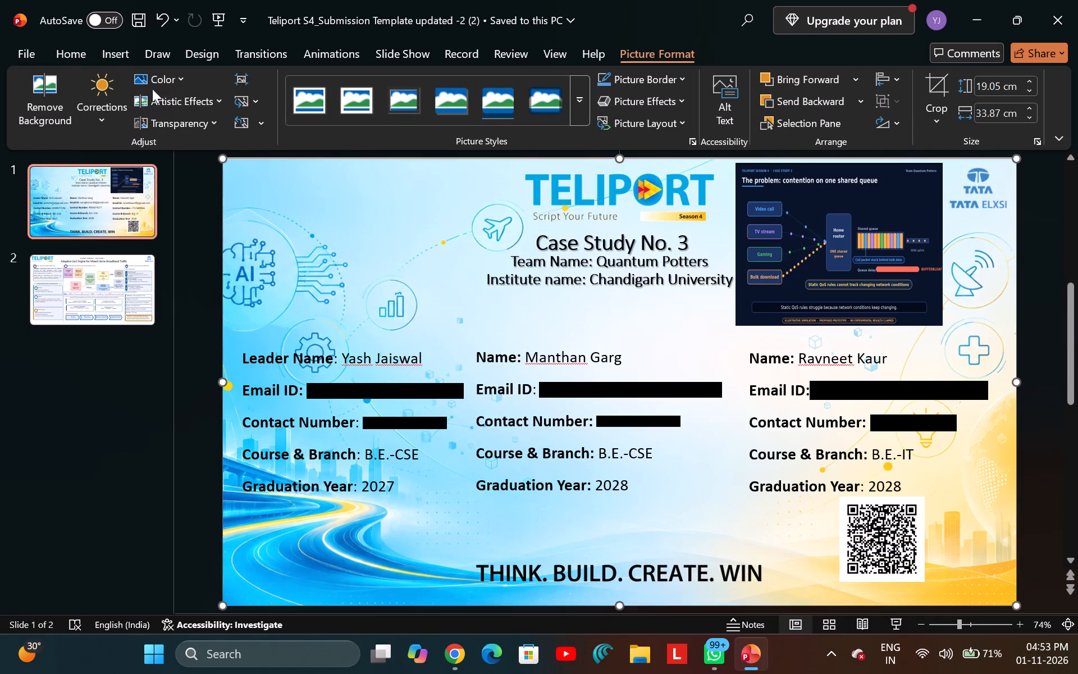
Add an empty text box directly beneath the QR code and widen it to slightly more than the code's width.
{"action": "left_click", "coordinate": [115, 57]}
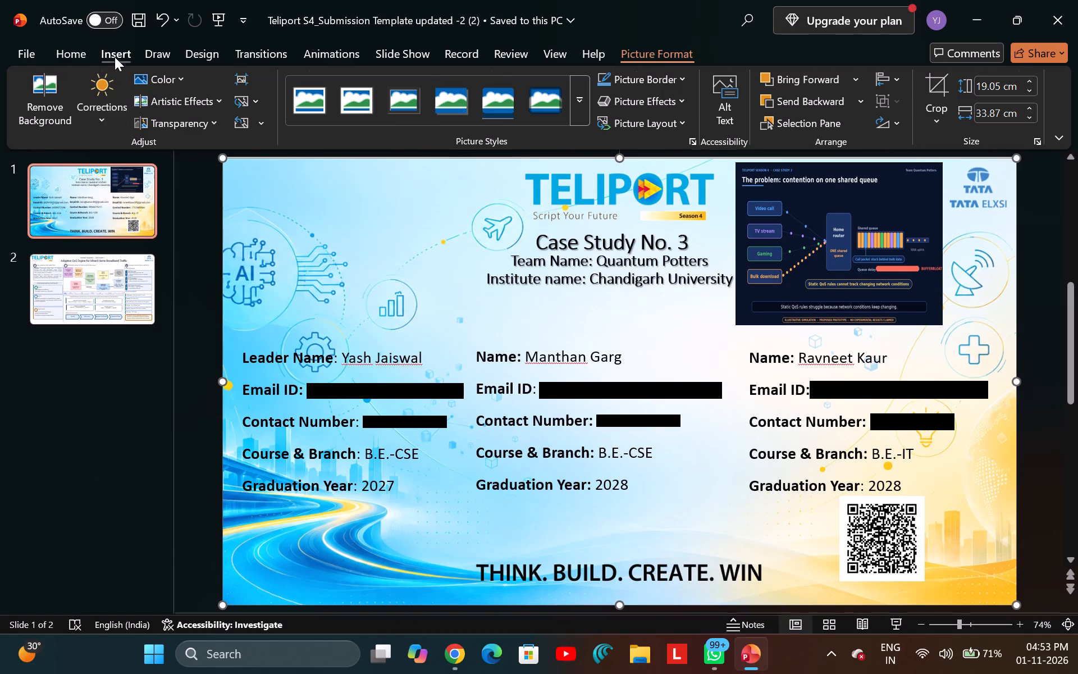
{"action": "left_click", "coordinate": [341, 121]}
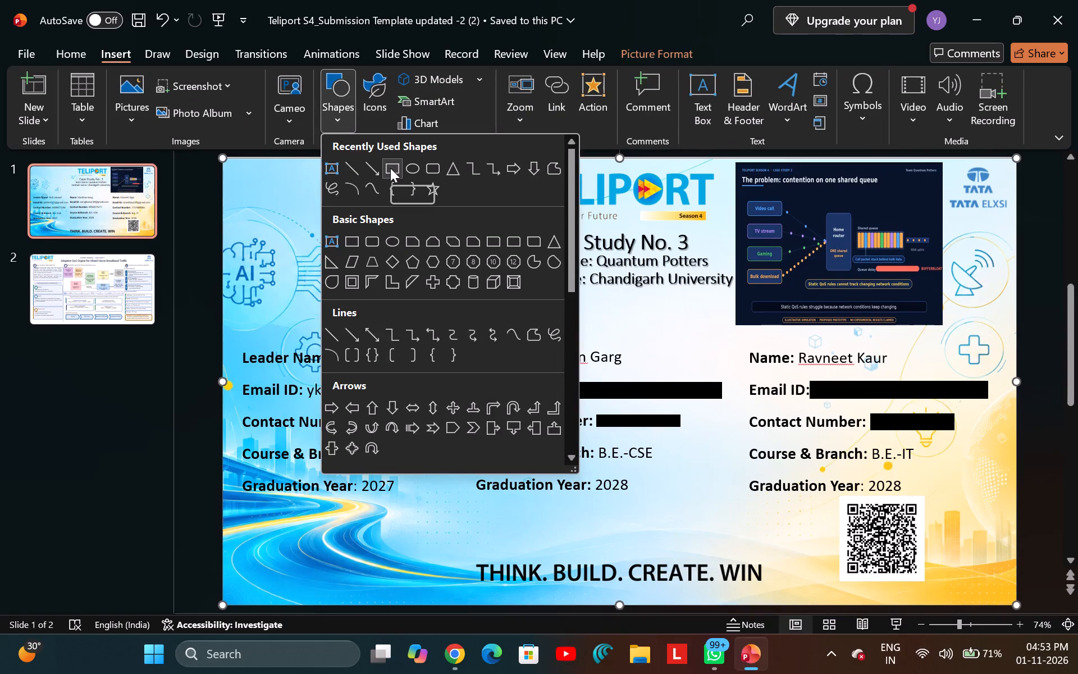
{"action": "left_click", "coordinate": [701, 117]}
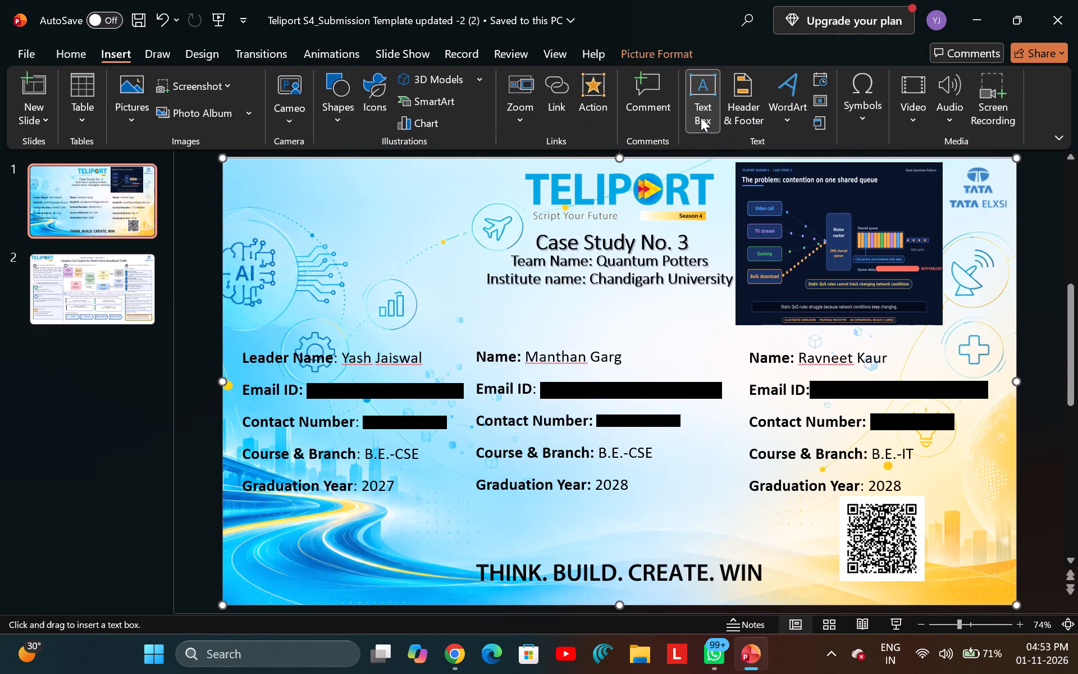
{"action": "left_click", "coordinate": [701, 109]}
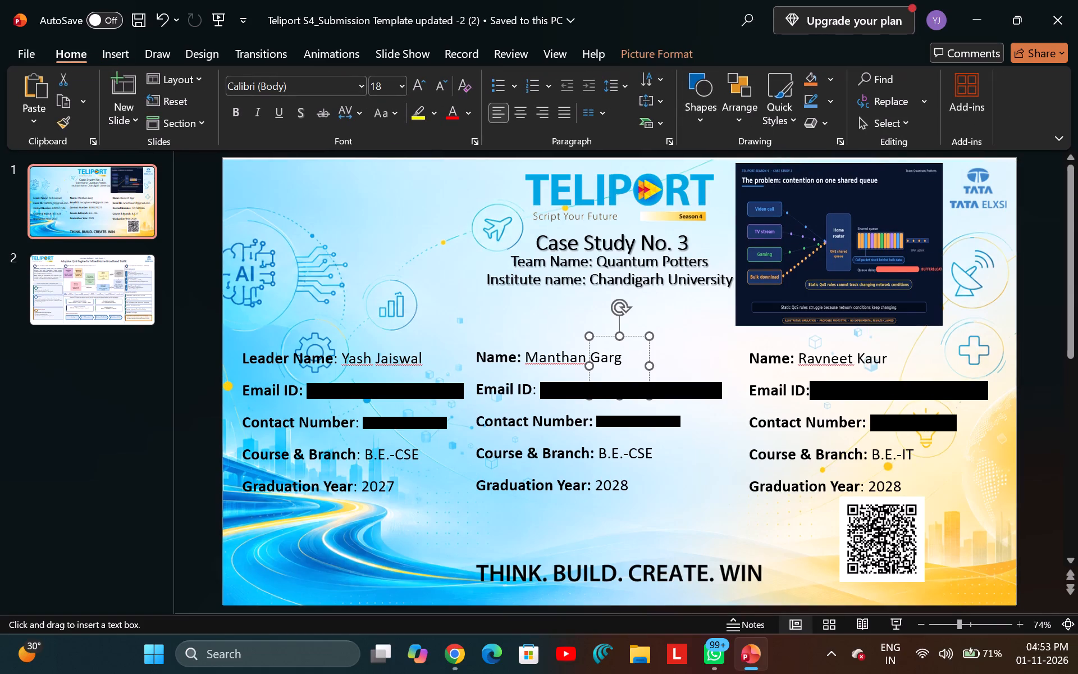
{"action": "left_click_drag", "start_coordinate": [650, 367], "coordinate": [701, 366]}
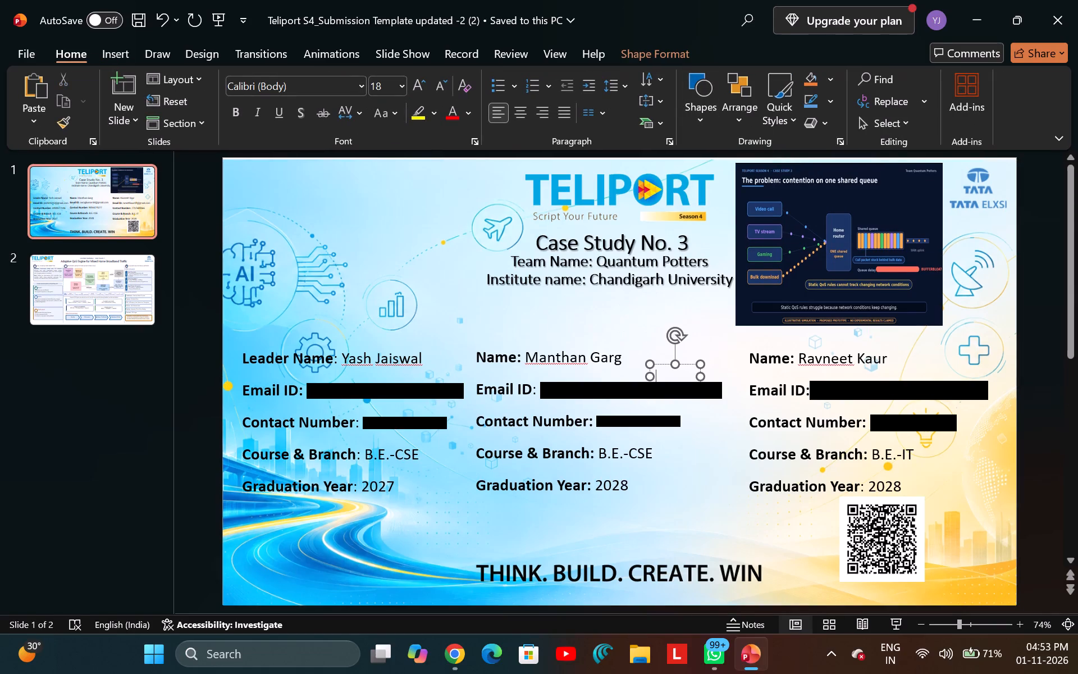
{"action": "left_click_drag", "start_coordinate": [674, 372], "coordinate": [860, 591]}
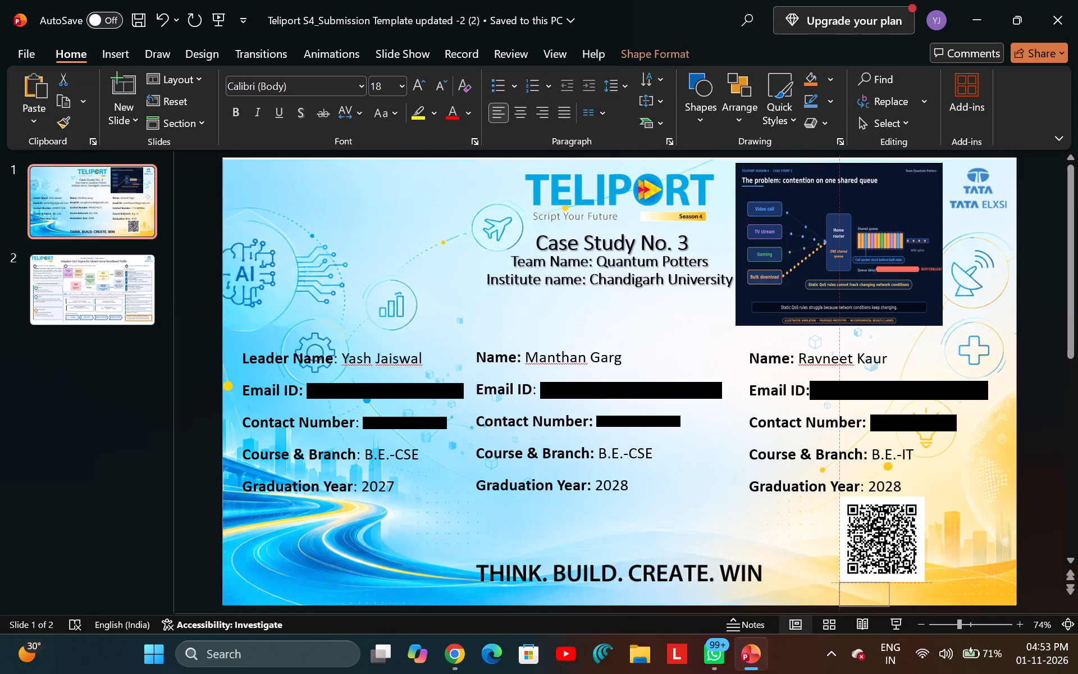
{"action": "left_click_drag", "start_coordinate": [860, 591], "coordinate": [850, 593]}
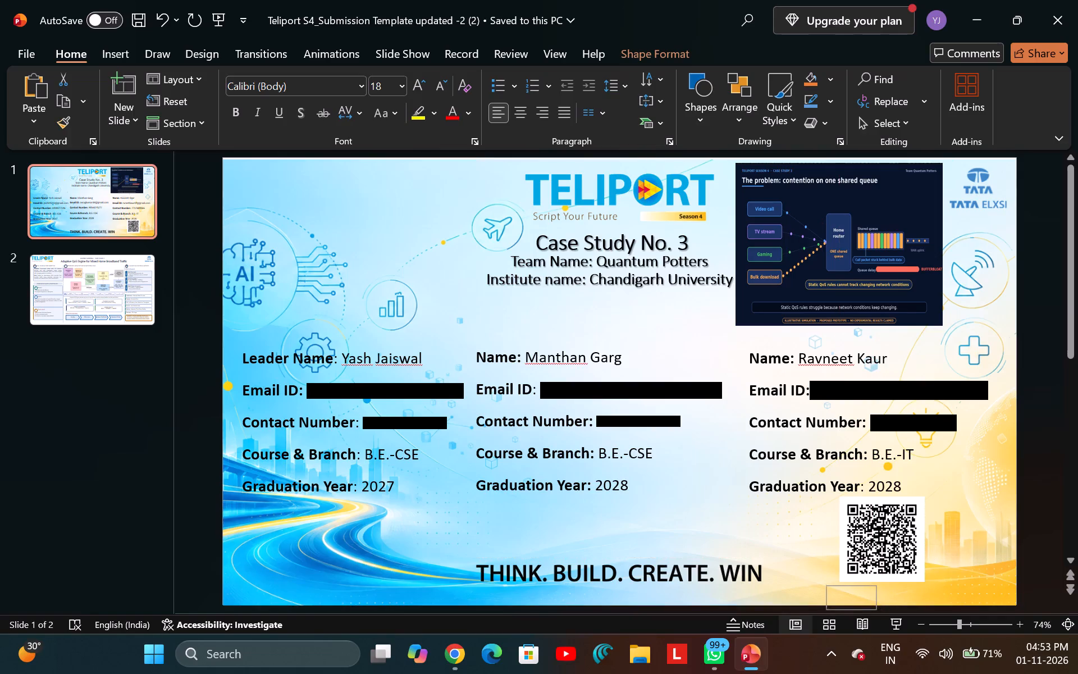
{"action": "left_click_drag", "start_coordinate": [850, 593], "coordinate": [849, 590]}
{"action": "left_click_drag", "start_coordinate": [875, 592], "coordinate": [957, 588]}
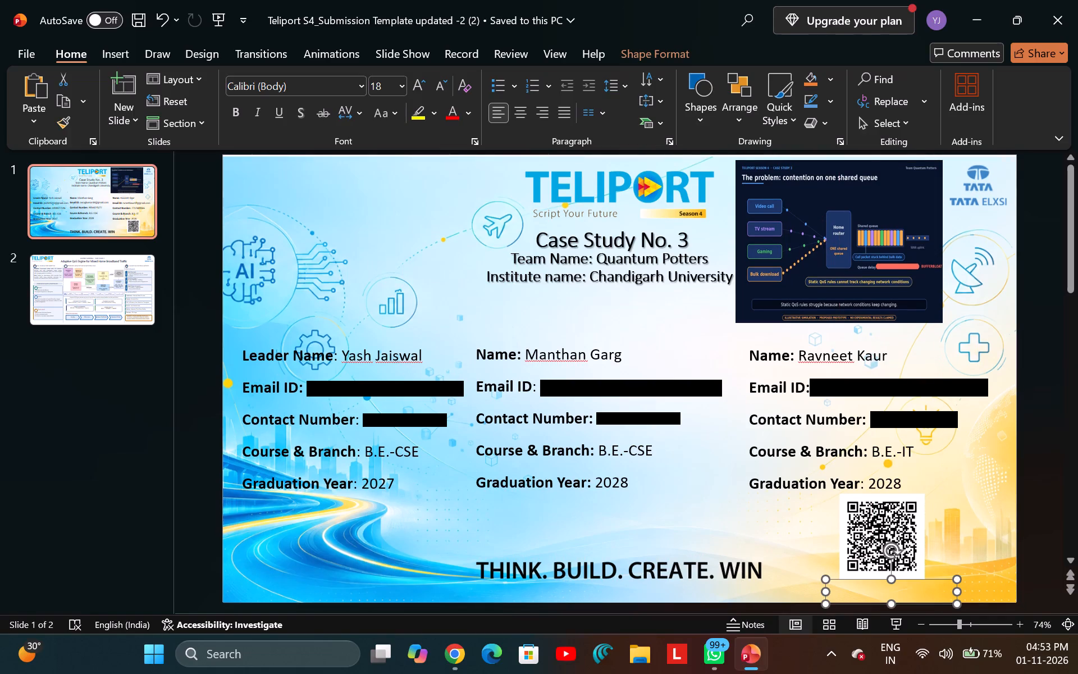
Centre the empty text box beneath the QR code and enter the caption "Prototype Demonstration" in it.
{"action": "left_click_drag", "start_coordinate": [860, 591], "coordinate": [851, 592]}
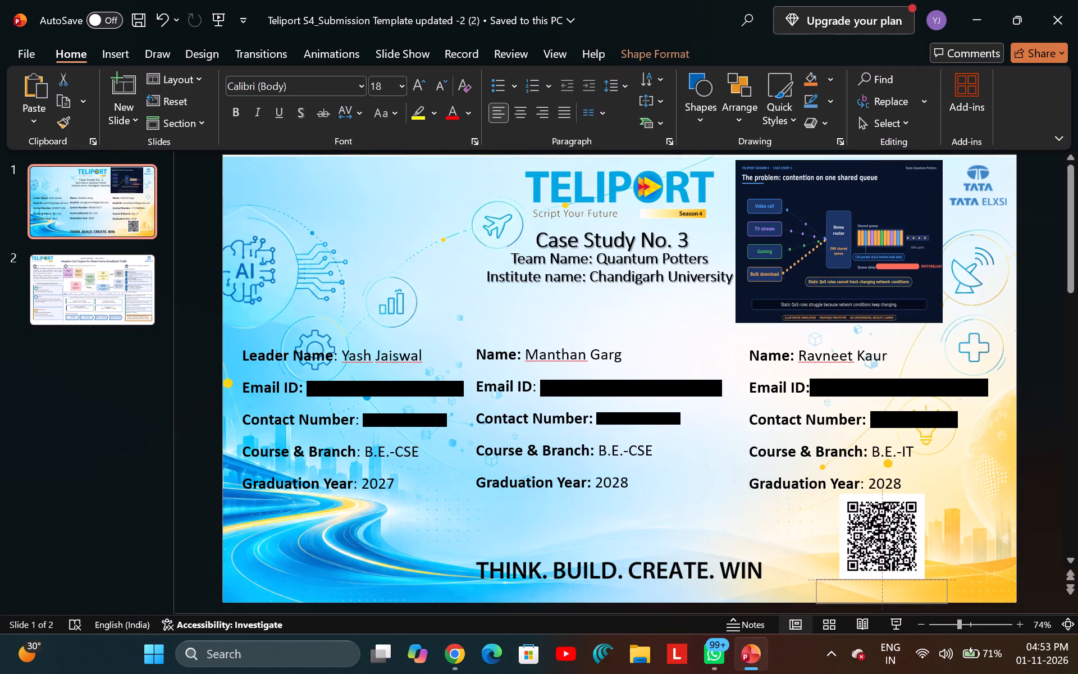
{"action": "left_click_drag", "start_coordinate": [851, 592], "coordinate": [849, 591]}
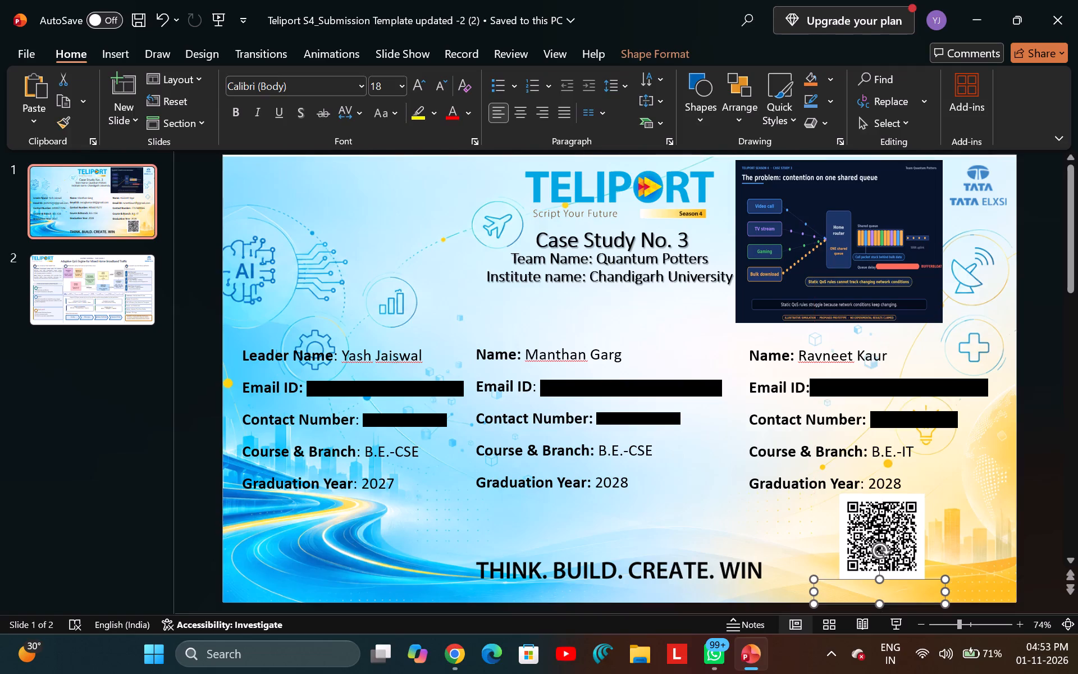
{"action": "left_click", "coordinate": [837, 591]}
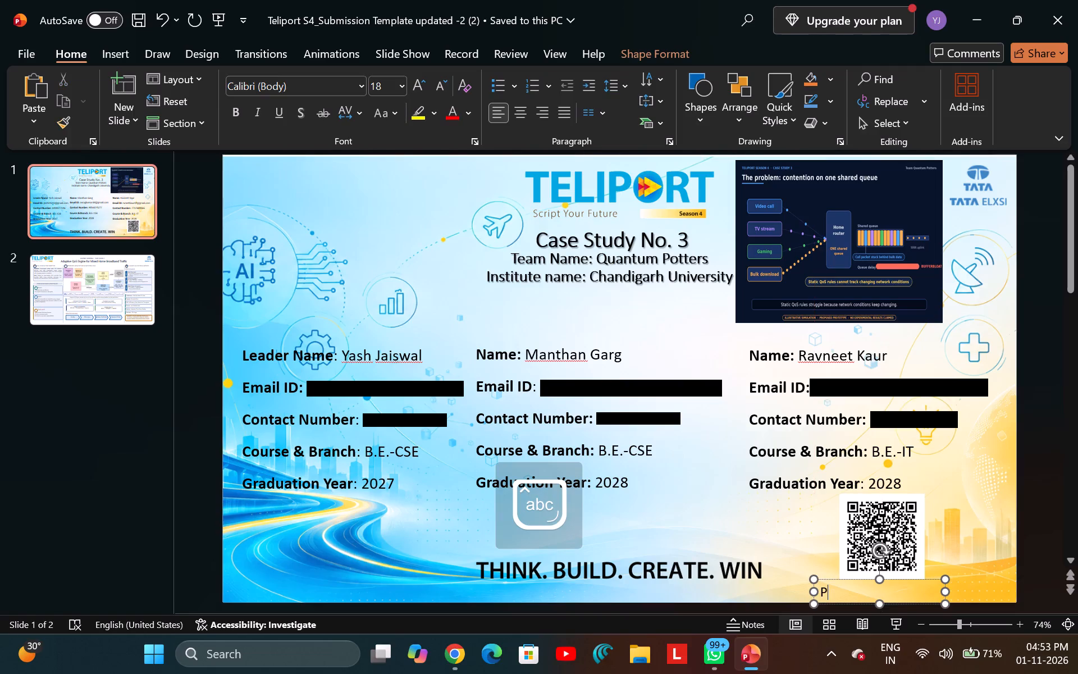
{"action": "type", "text": "ro"}
{"action": "type", "text": "to"}
{"action": "type", "text": "type"}
{"action": "key", "text": "space"}
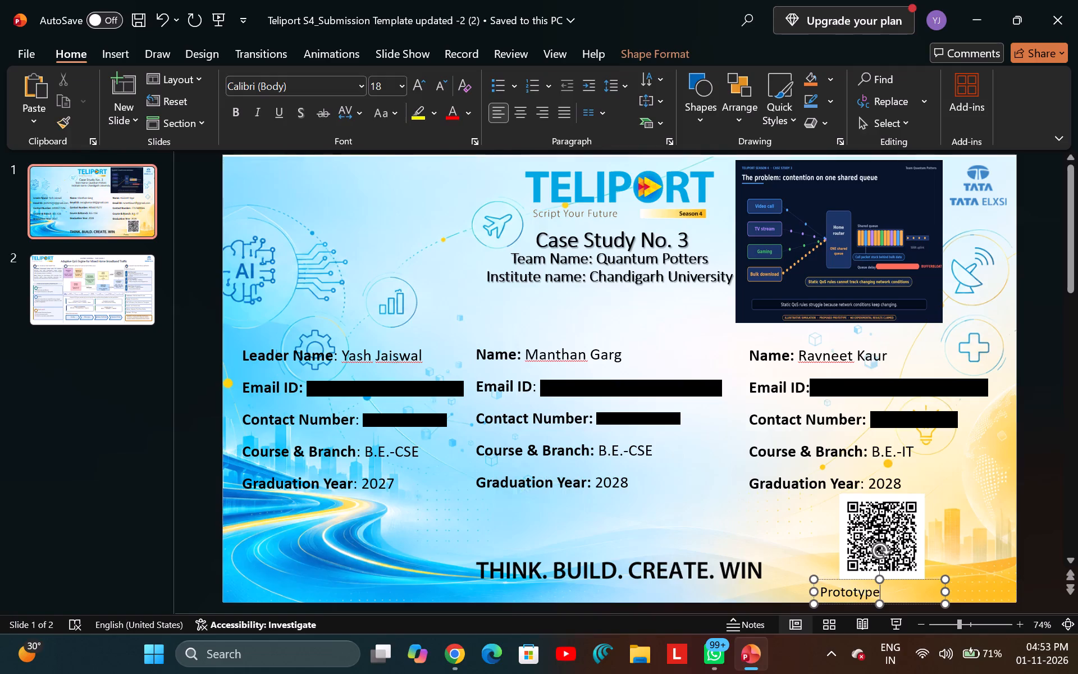
{"action": "key", "text": "d"}
{"action": "type", "text": "emonstration"}
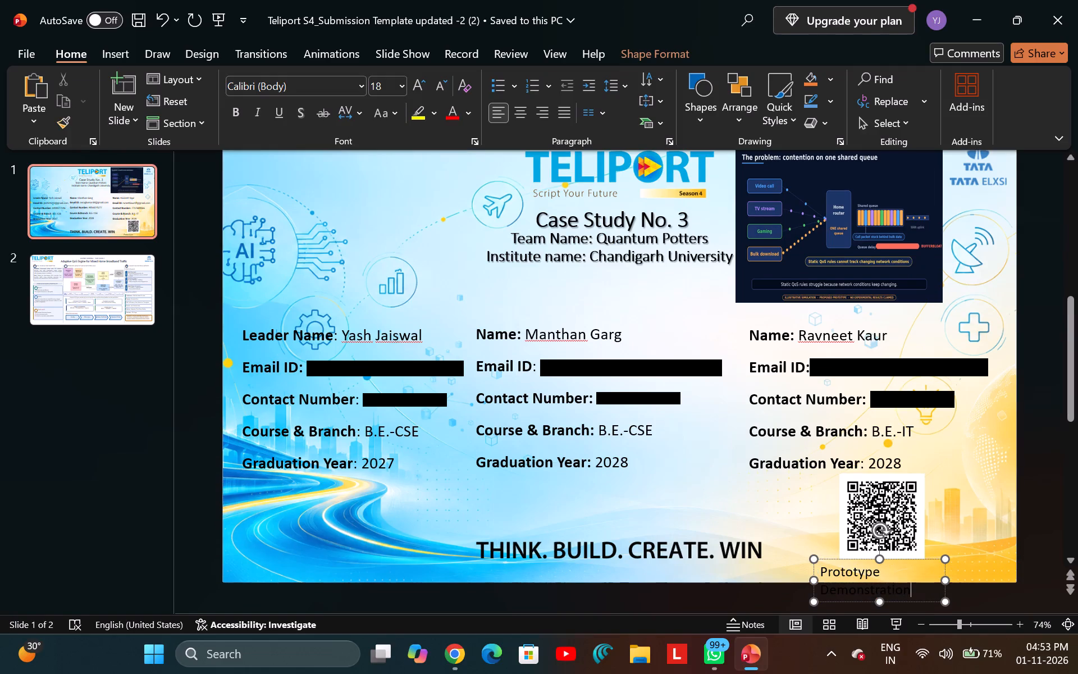
Widen the caption text box on both sides so "Prototype Demonstration" fits on one line beneath the QR code.
{"action": "left_click_drag", "start_coordinate": [944, 580], "coordinate": [1004, 567]}
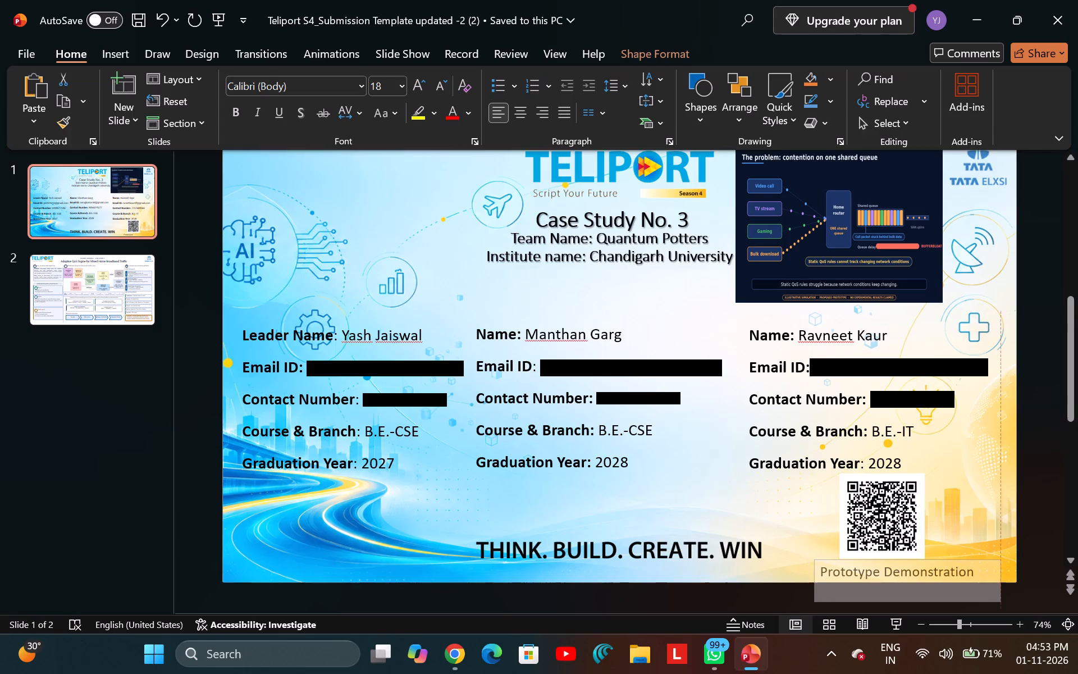
{"action": "left_click_drag", "start_coordinate": [1004, 567], "coordinate": [1005, 567]}
{"action": "left_click_drag", "start_coordinate": [813, 588], "coordinate": [782, 586]}
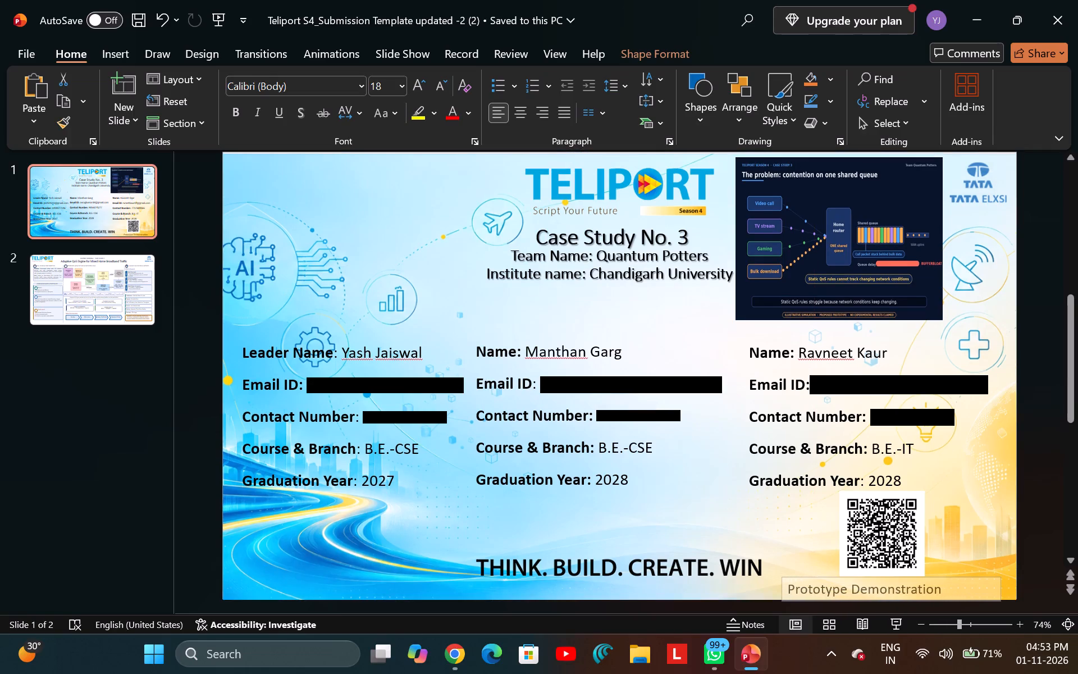
{"action": "left_click_drag", "start_coordinate": [782, 586], "coordinate": [775, 586]}
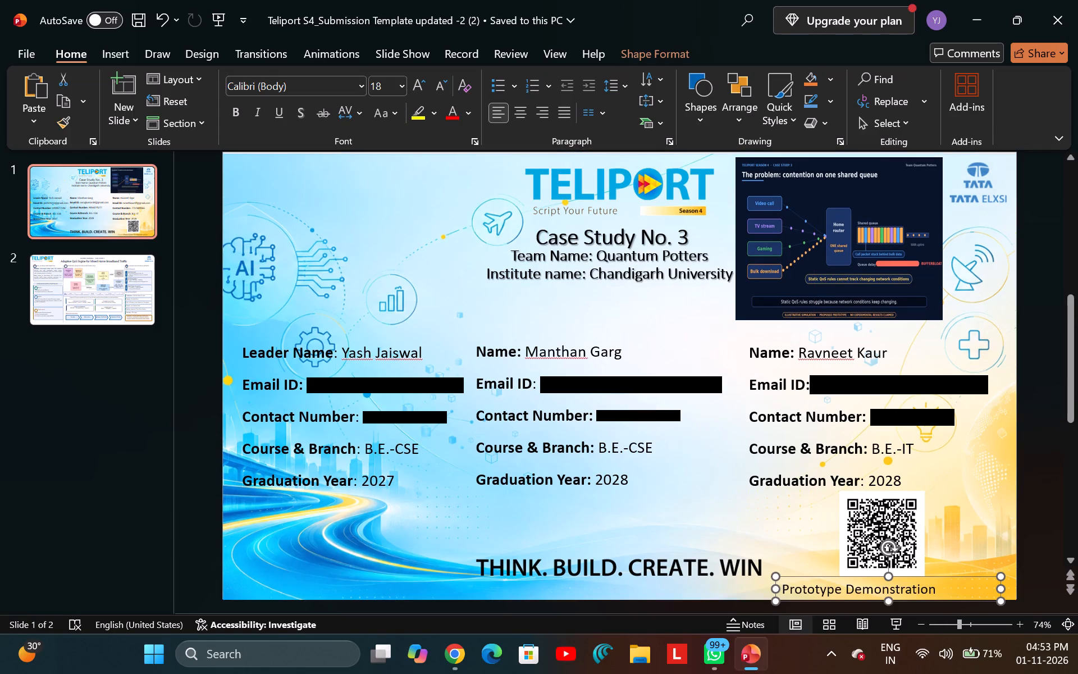
Append the word "Video" to the end of the QR code's caption.
{"action": "left_click", "coordinate": [941, 588]}
{"action": "left_click", "coordinate": [931, 591]}
{"action": "key", "text": "Right"}
{"action": "key", "text": "space"}
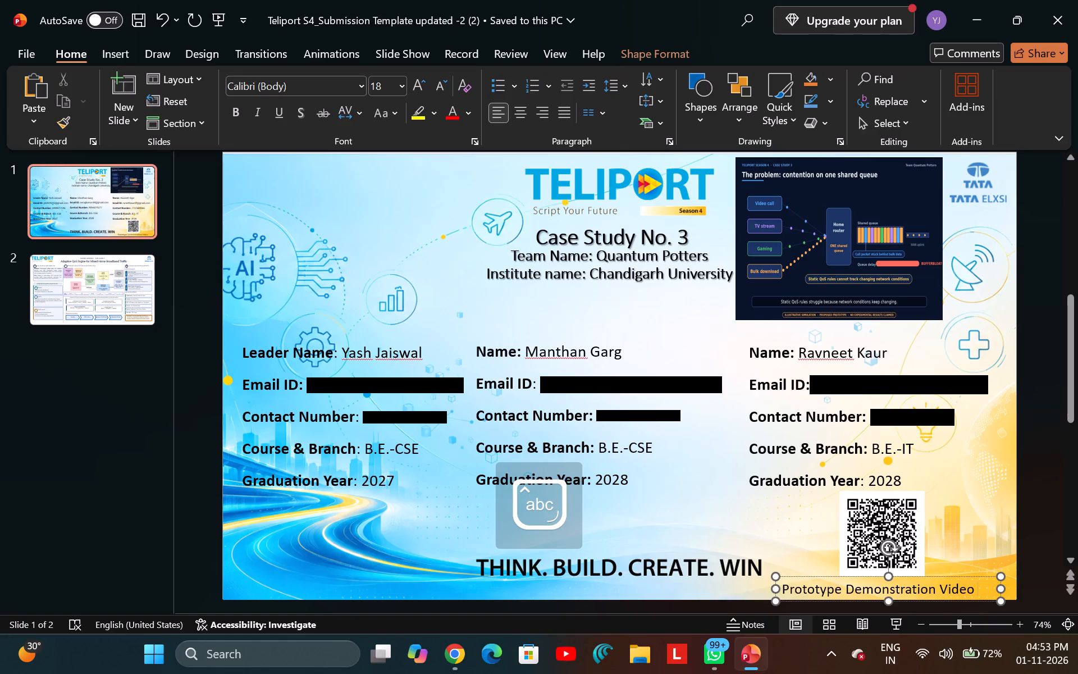
Shift the caption closer to centre under the QR code by adding two leading spaces before "Prototype".
{"action": "left_click", "coordinate": [782, 592]}
{"action": "key", "text": "space"}
{"action": "key", "text": "space"}
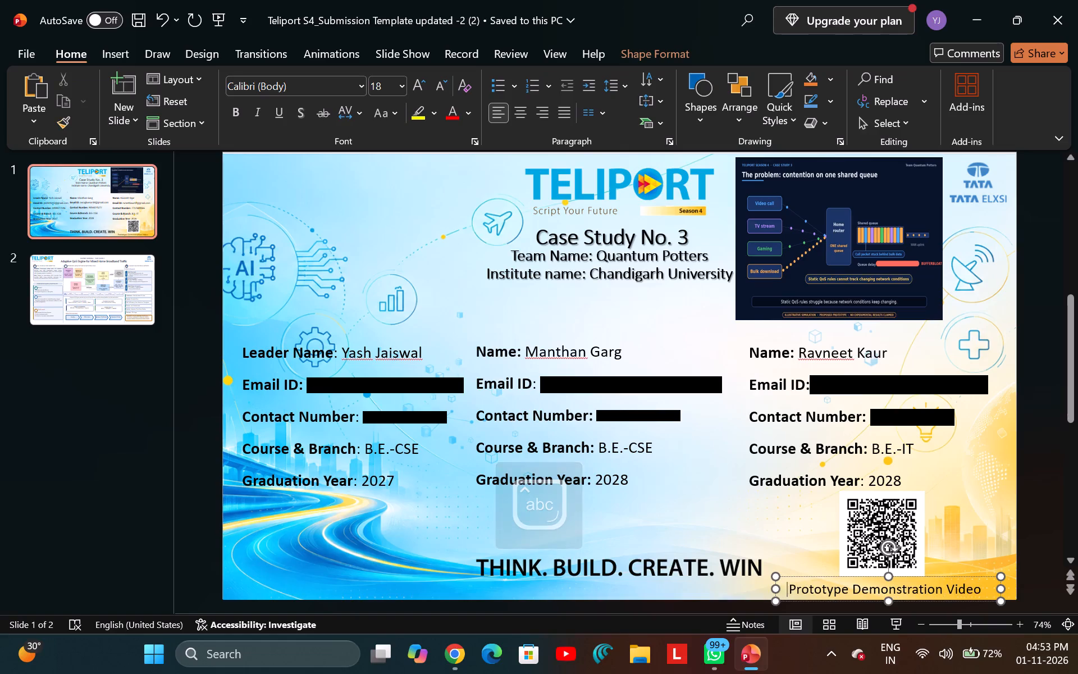
{"action": "key", "text": "space"}
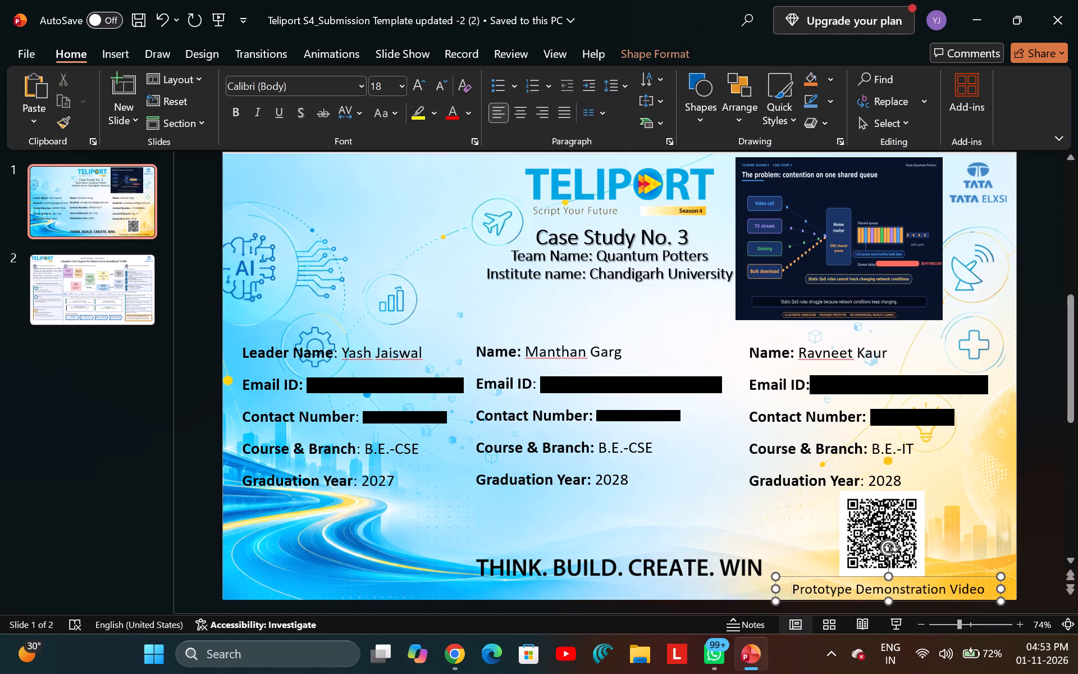
{"action": "key", "text": "BackSpace"}
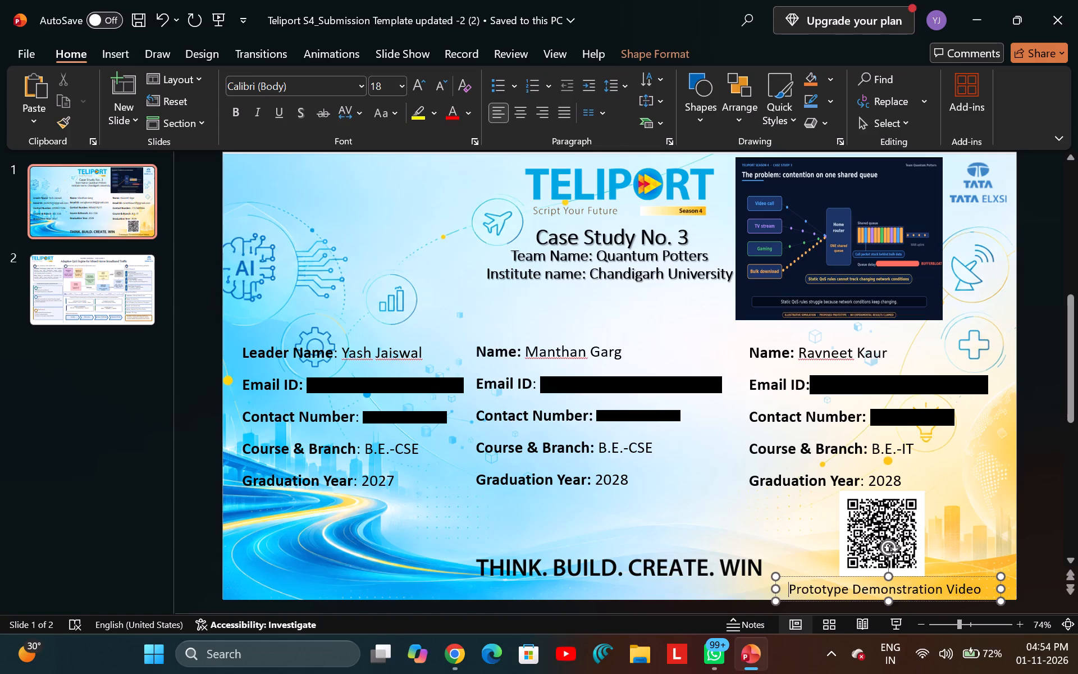
{"action": "left_click", "coordinate": [1040, 536]}
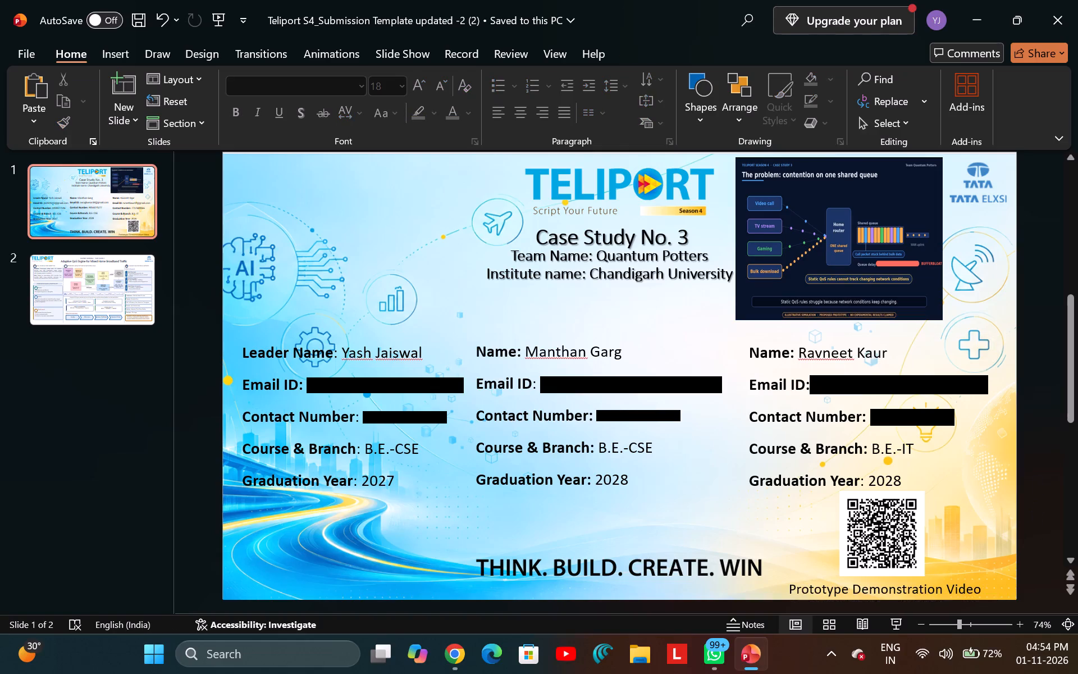
Switch to File Explorer and search the Downloads folder for "vision", clearing the search and closing the window when done.
{"action": "key", "text": "alt+Tab"}
{"action": "key", "text": "alt+Tab"}
{"action": "key", "text": "alt+Tab"}
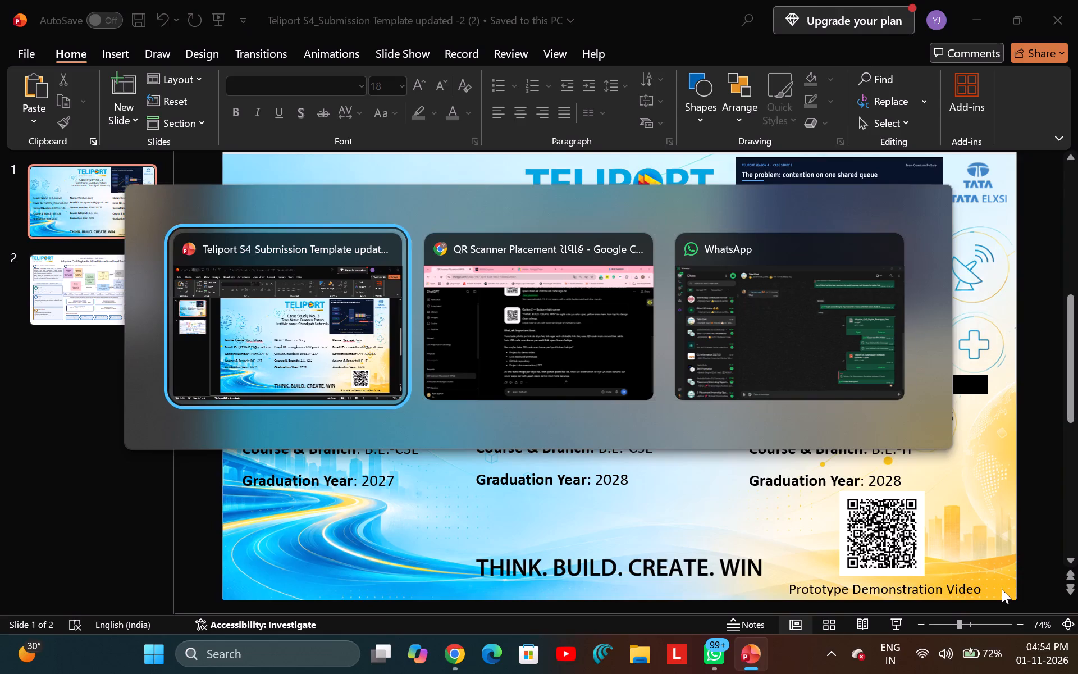
{"action": "left_click", "coordinate": [627, 663]}
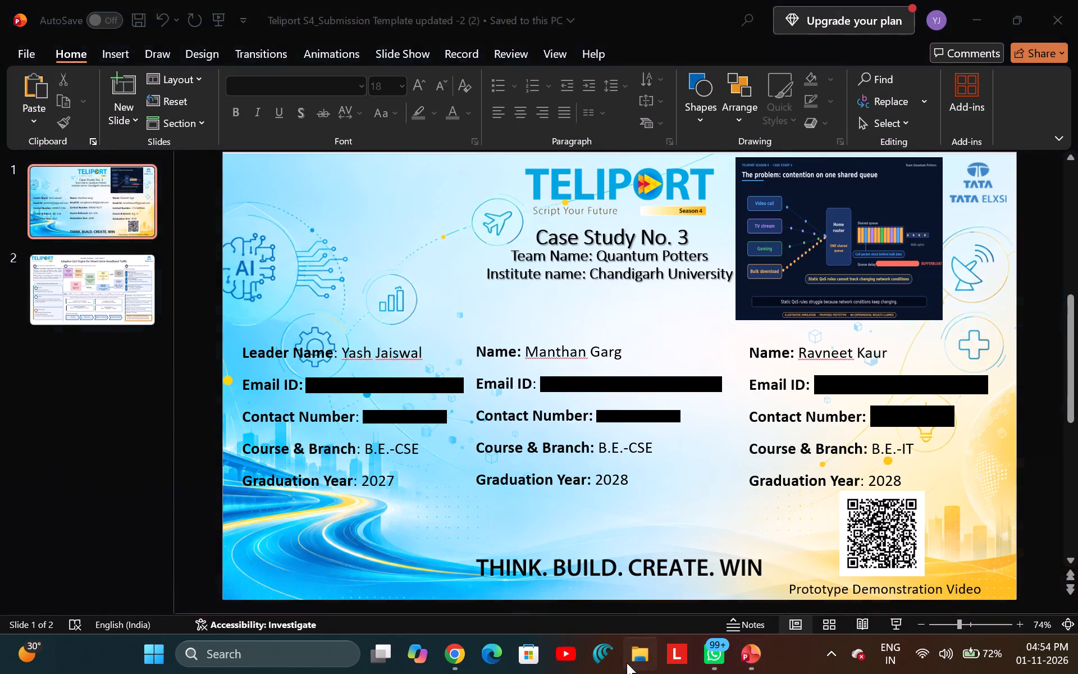
{"action": "left_click", "coordinate": [76, 515]}
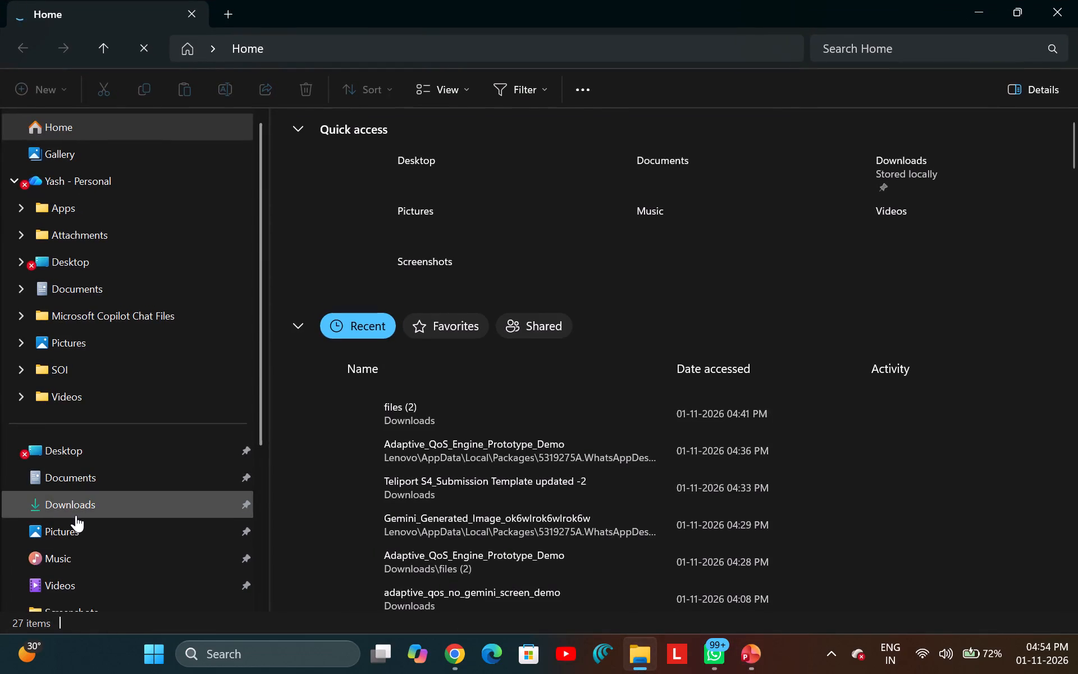
{"action": "left_click", "coordinate": [871, 40]}
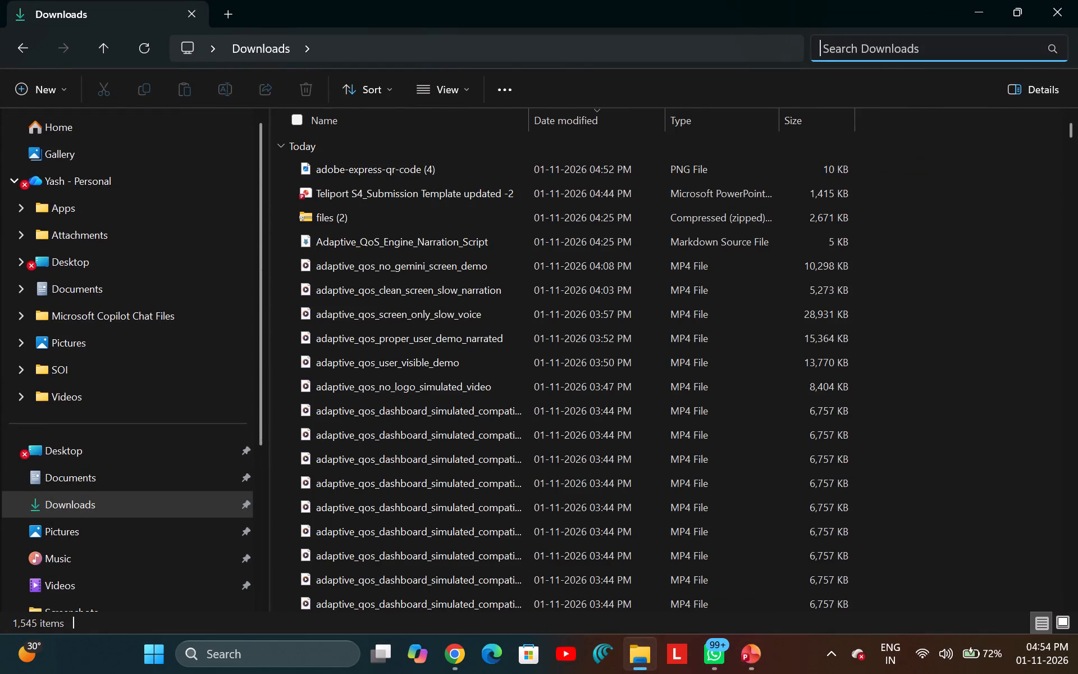
{"action": "type", "text": "vision"}
{"action": "key", "text": "space"}
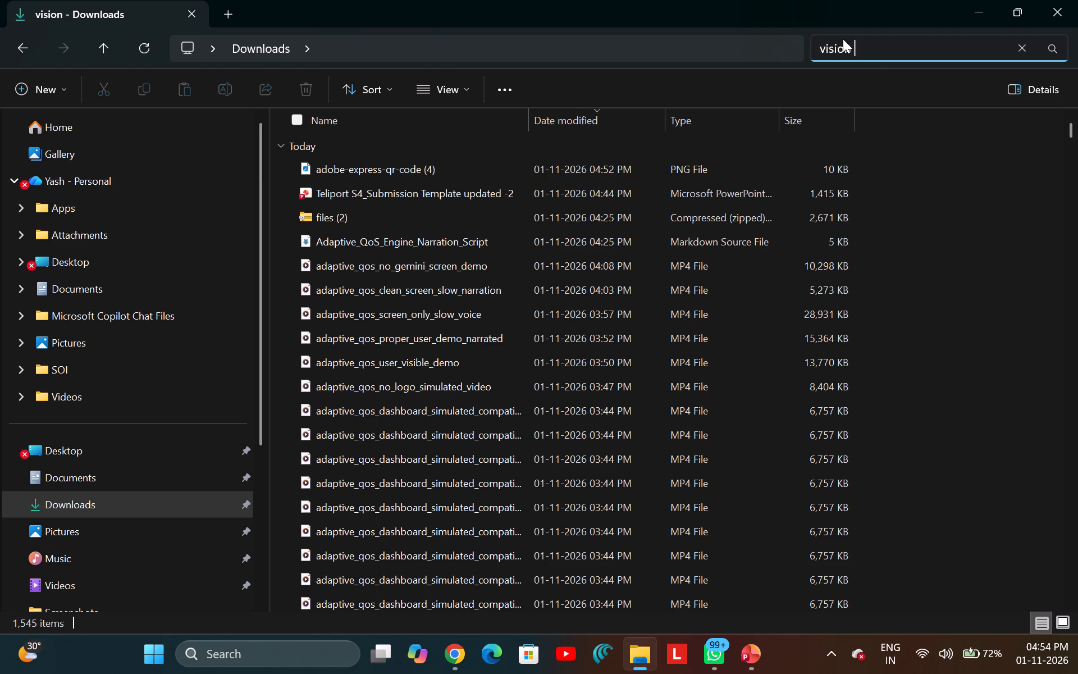
{"action": "key", "text": "BackSpace"}
{"action": "key", "text": "BackSpace"}
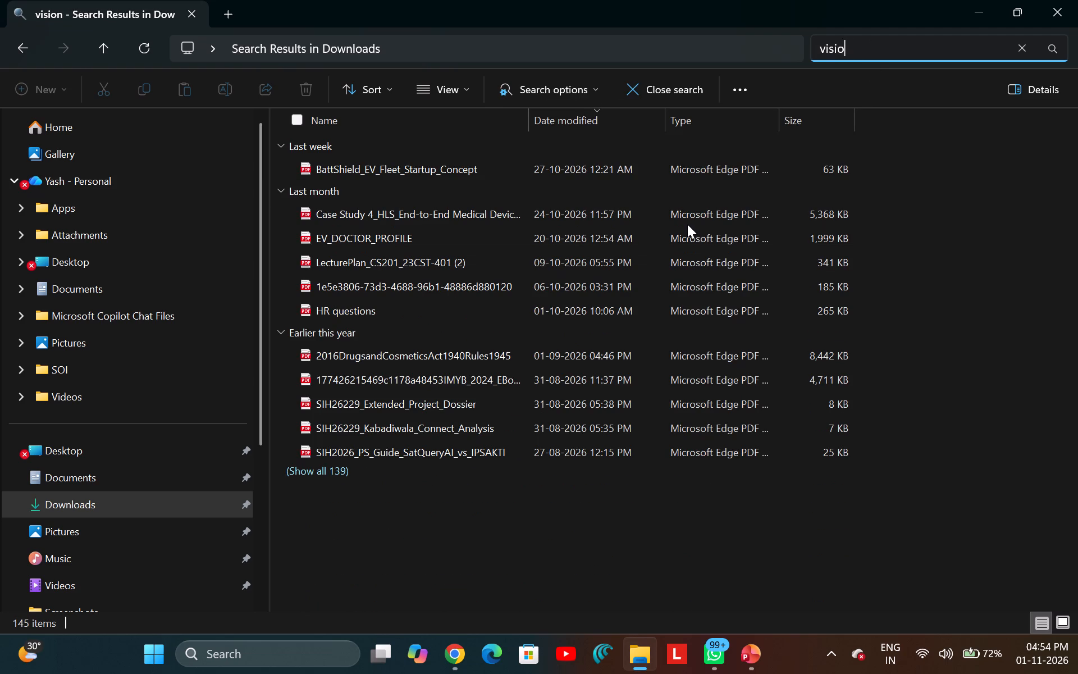
{"action": "key", "text": "BackSpace"}
{"action": "key", "text": "BackSpace"}
{"action": "key", "text": "BackSpace"}
{"action": "key", "text": "BackSpace"}
{"action": "key", "text": "BackSpace"}
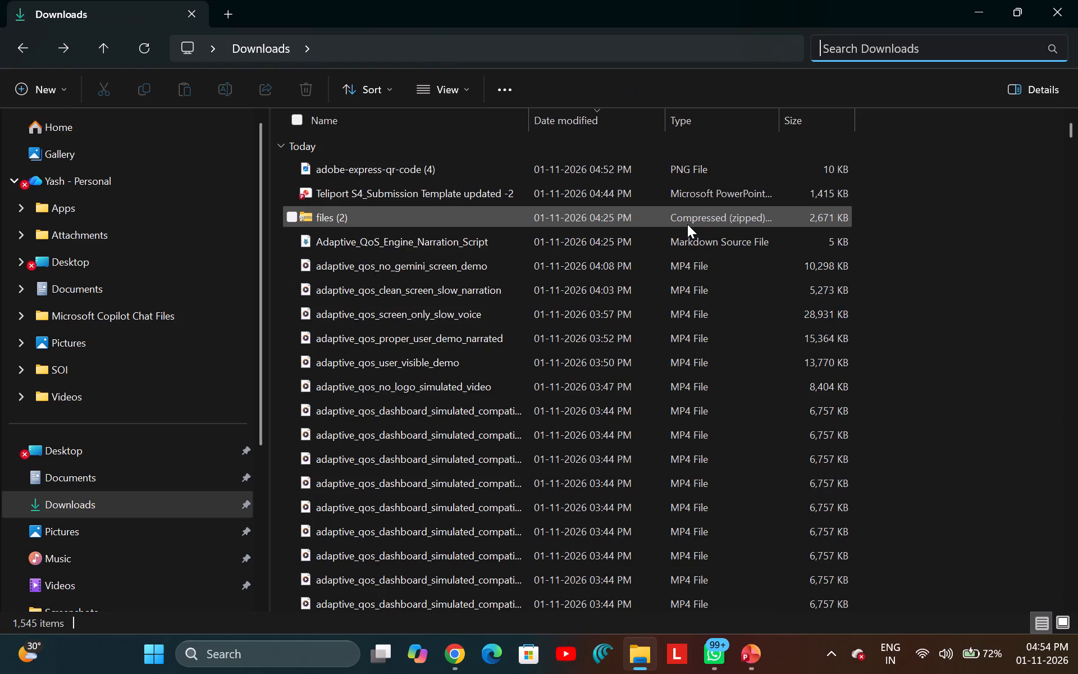
{"action": "left_click", "coordinate": [1077, 0]}
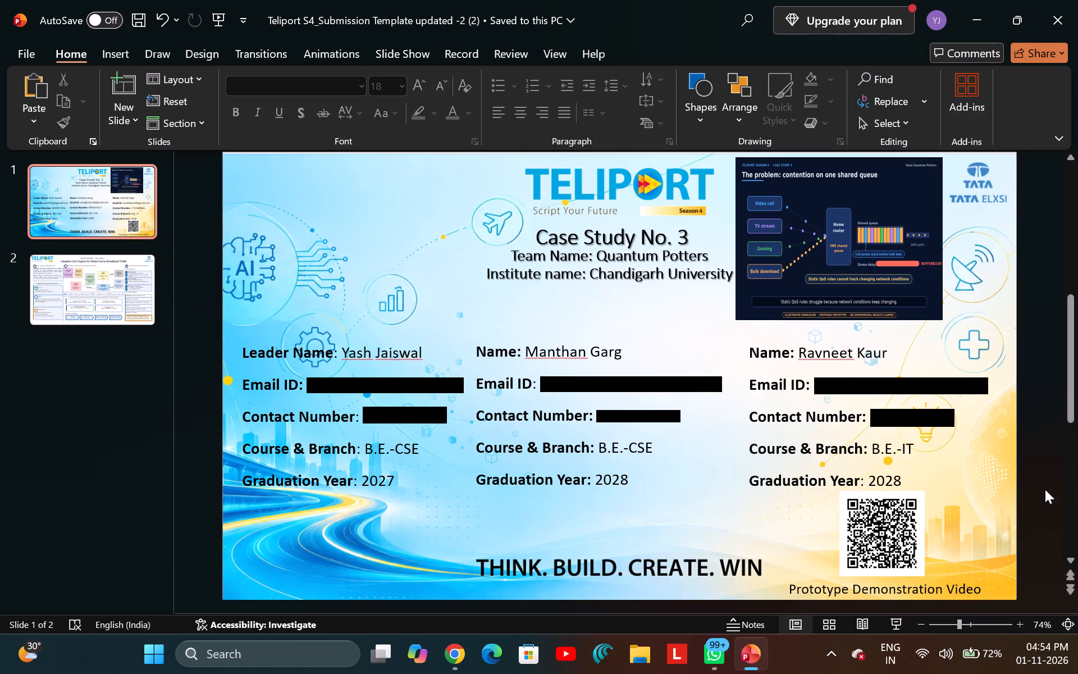
Nudge the "The problem: contention on one shared queue" picture slightly downward on the title slide.
{"action": "double_click", "coordinate": [838, 268]}
{"action": "left_click", "coordinate": [856, 260]}
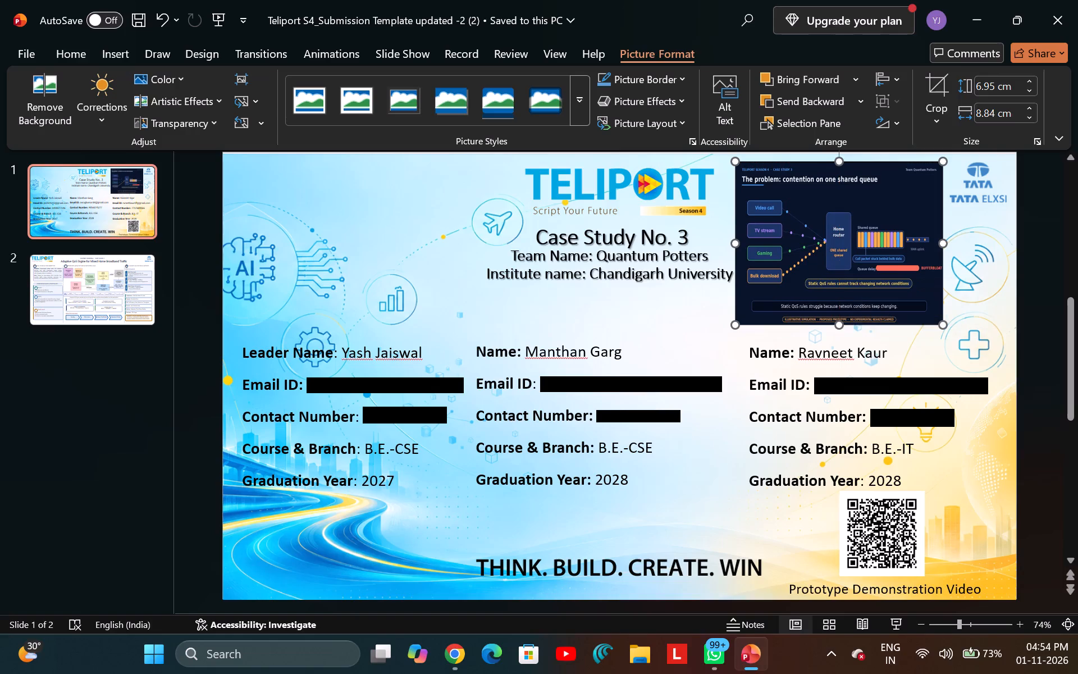
{"action": "left_click", "coordinate": [1045, 377]}
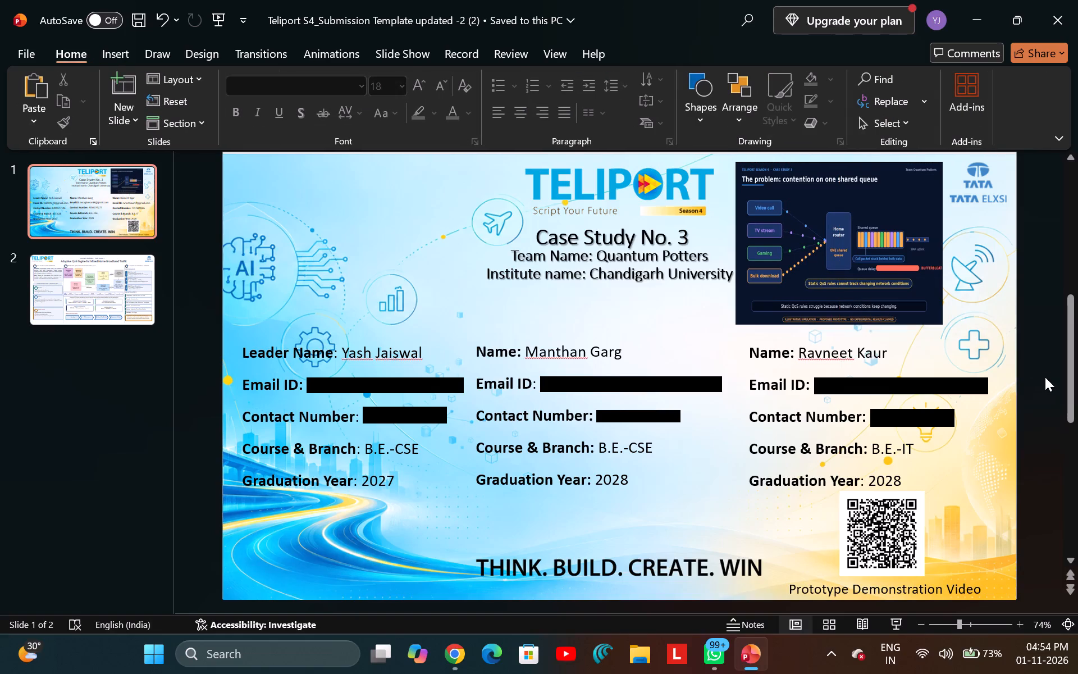
{"action": "left_click", "coordinate": [1045, 377]}
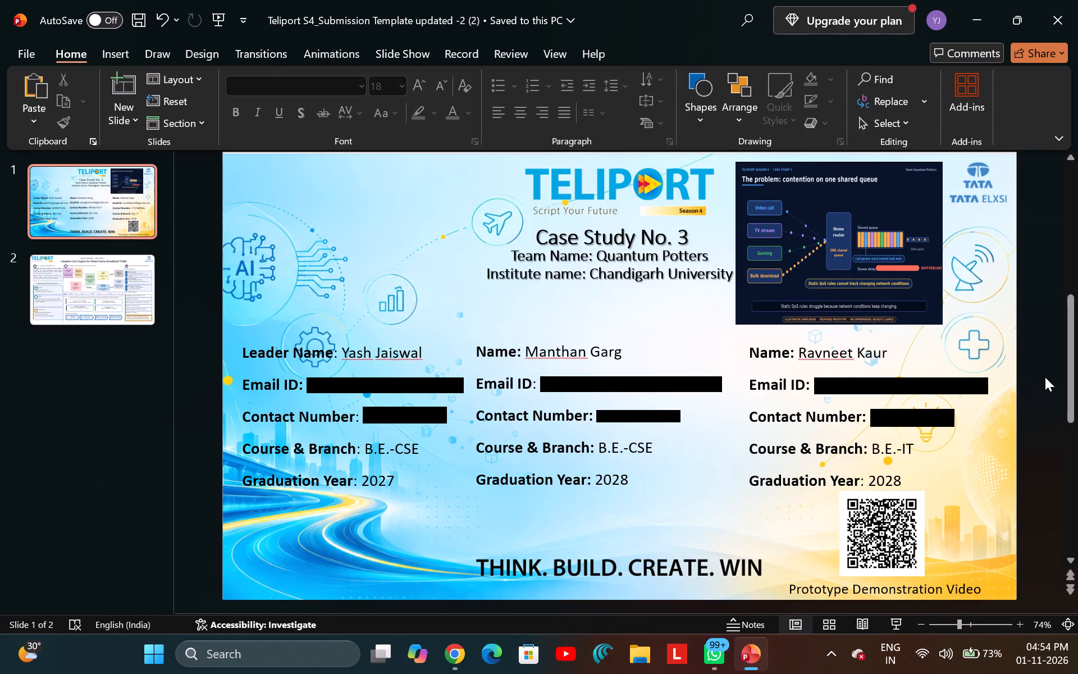
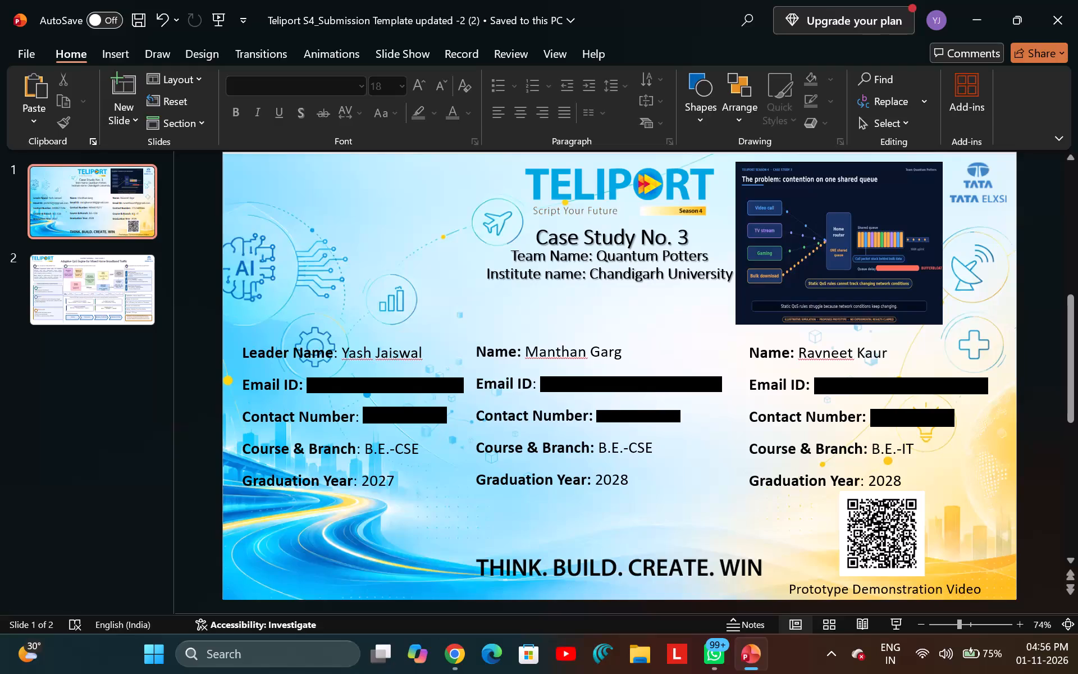
Make the "Prototype Demonstration Video" caption under the QR code bold.
{"action": "triple_click", "coordinate": [862, 591]}
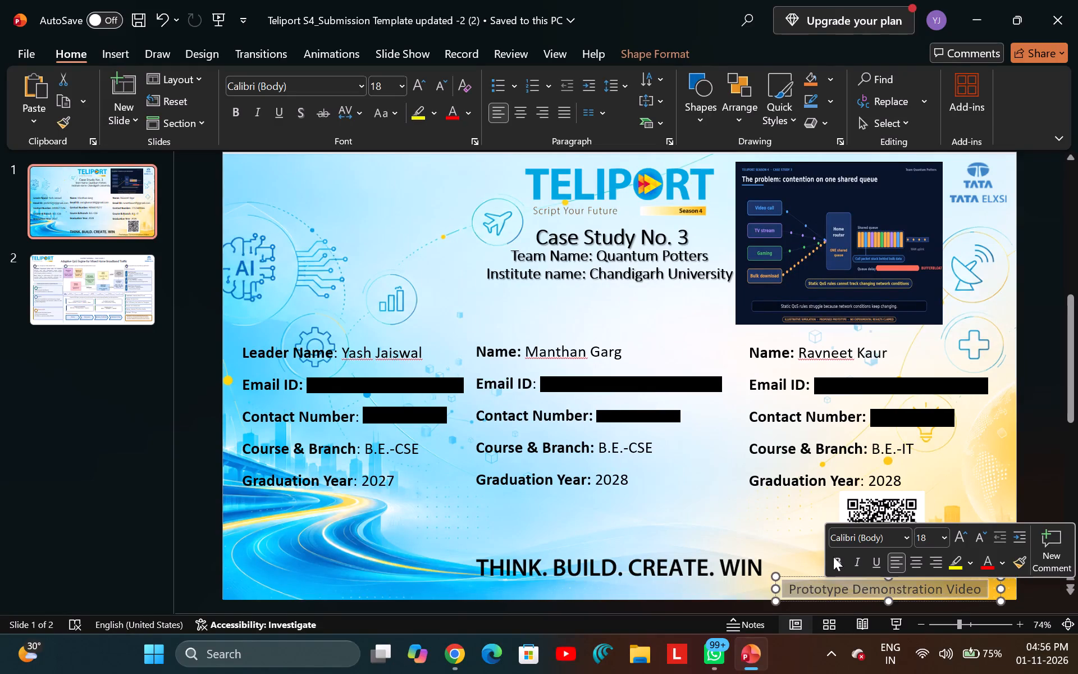
{"action": "left_click", "coordinate": [833, 557]}
{"action": "left_click", "coordinate": [1032, 592]}
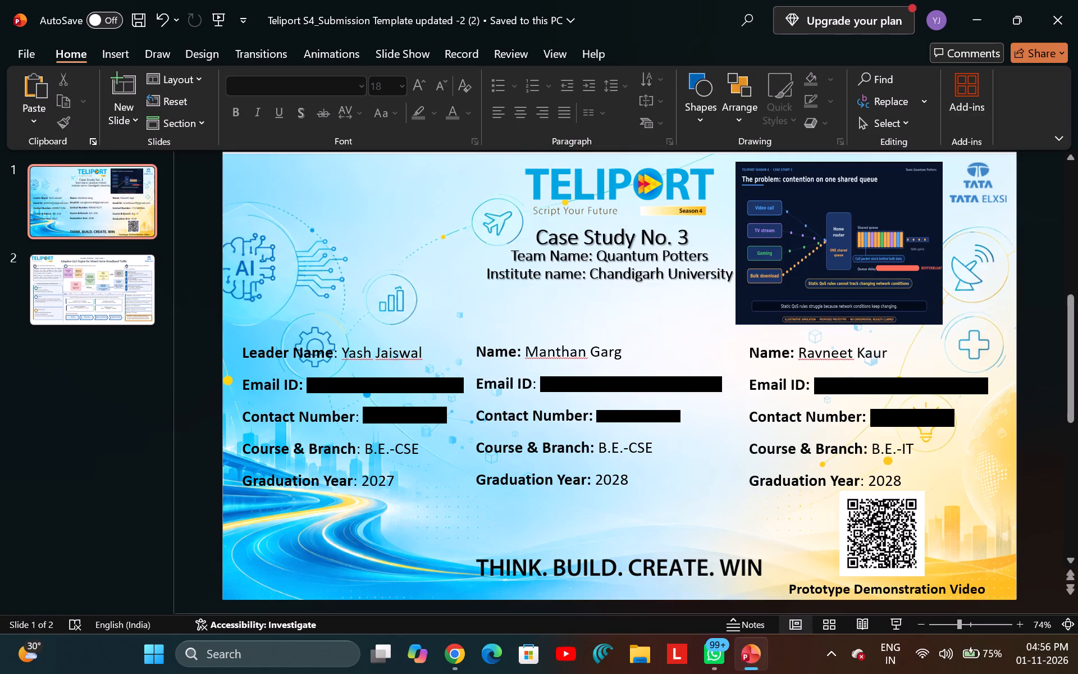
Start the slide show from the first slide to preview the presentation.
{"action": "left_click", "coordinate": [383, 45]}
{"action": "left_click", "coordinate": [46, 111]}
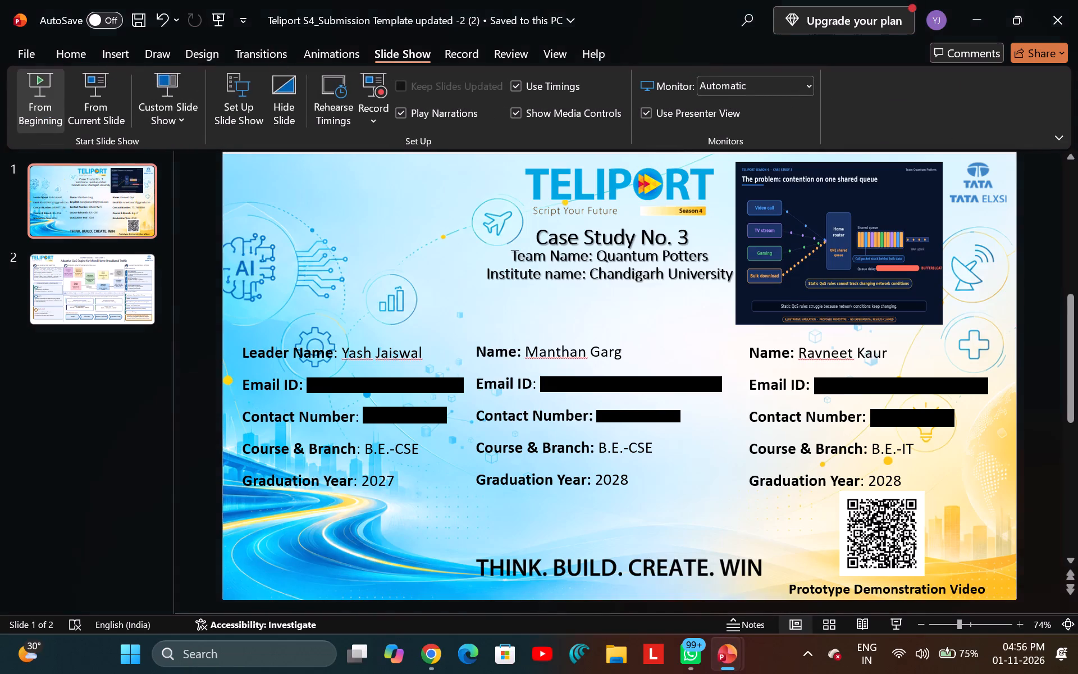
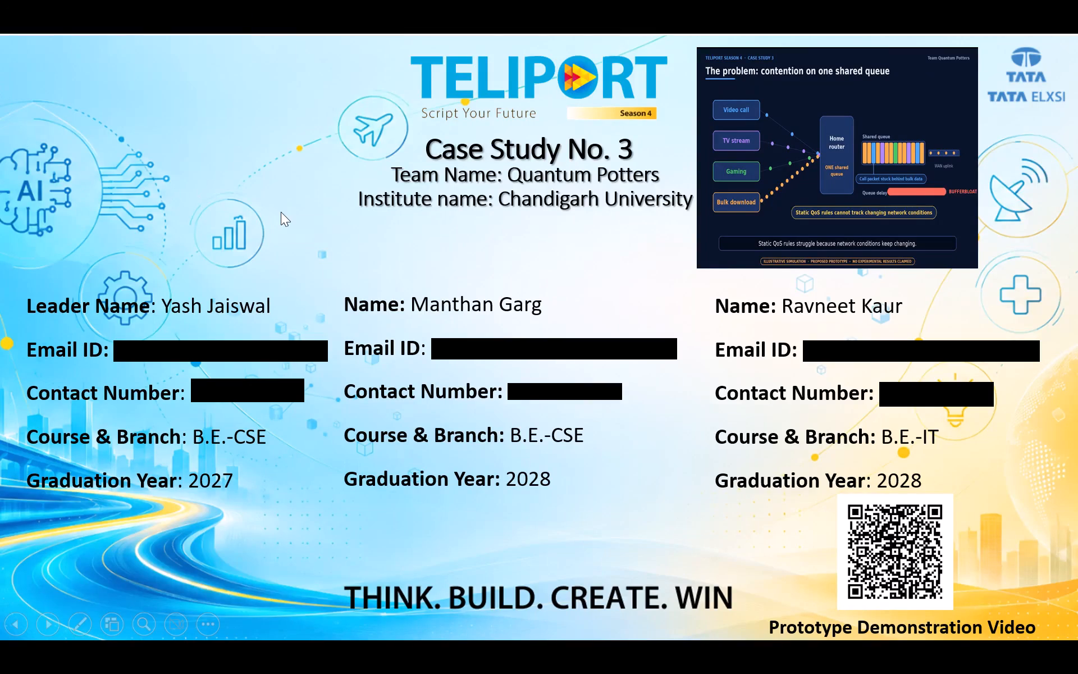
End the slide show and move the QR code on the title slide slightly down, closer to its "Prototype Demonstration Video" caption.
{"action": "key", "text": "Escape"}
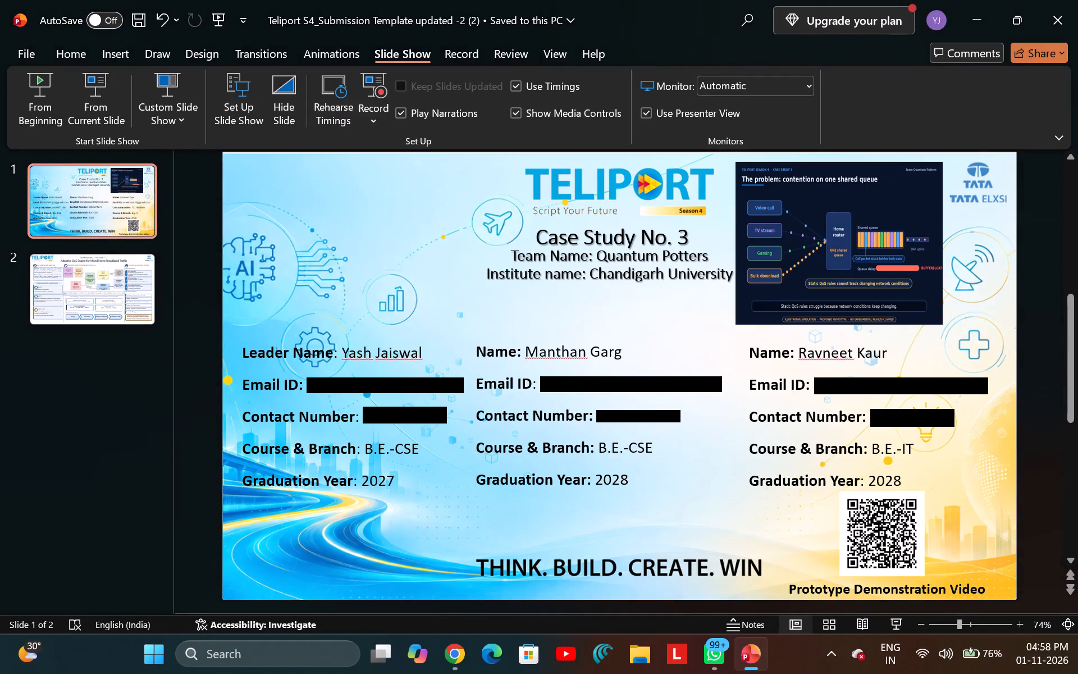
{"action": "left_click", "coordinate": [870, 527]}
{"action": "left_click", "coordinate": [887, 527]}
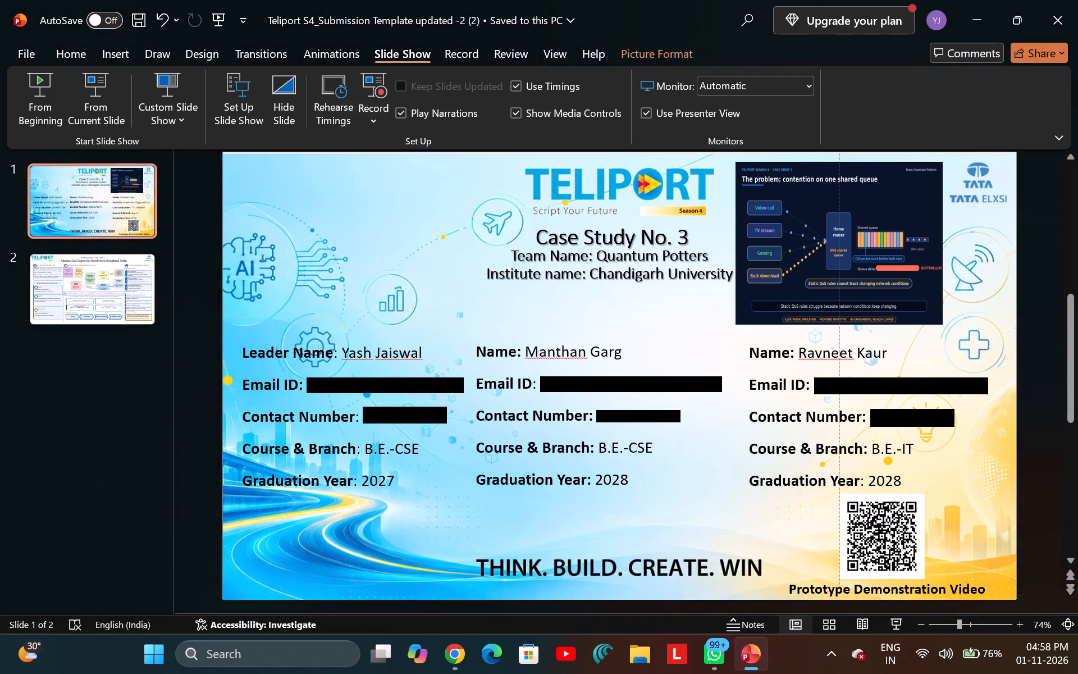
{"action": "left_click", "coordinate": [1040, 538]}
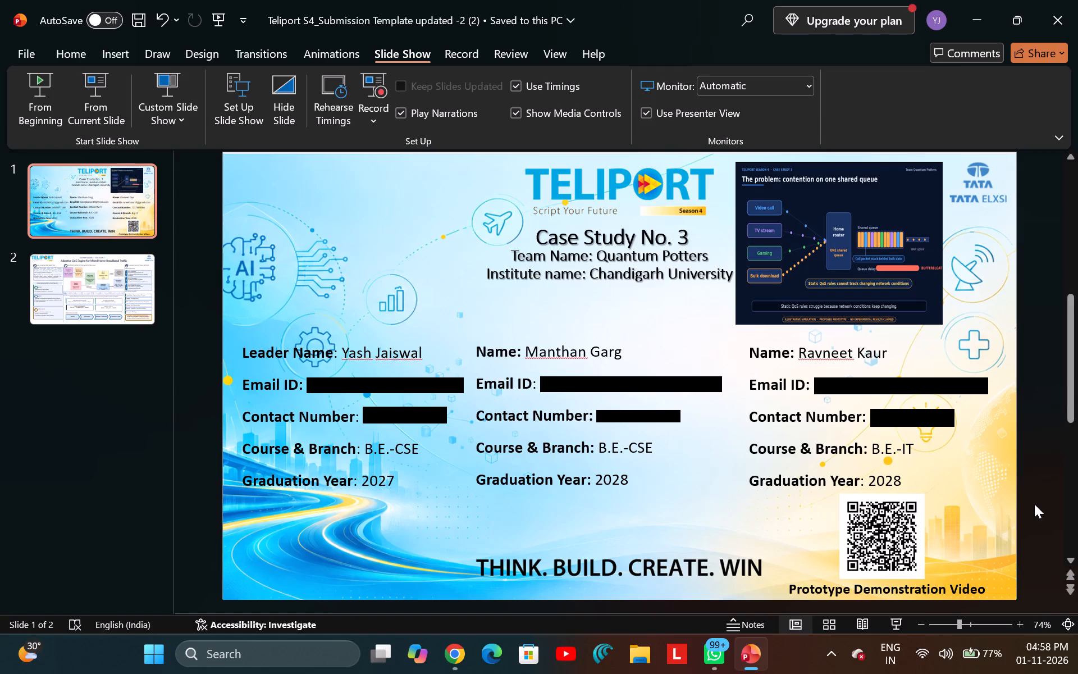
Restart the slide show from the first slide and test the video link on the "The problem" picture, closing the opened browser page.
{"action": "left_click", "coordinate": [410, 55]}
{"action": "left_click", "coordinate": [400, 50]}
{"action": "left_click", "coordinate": [42, 118]}
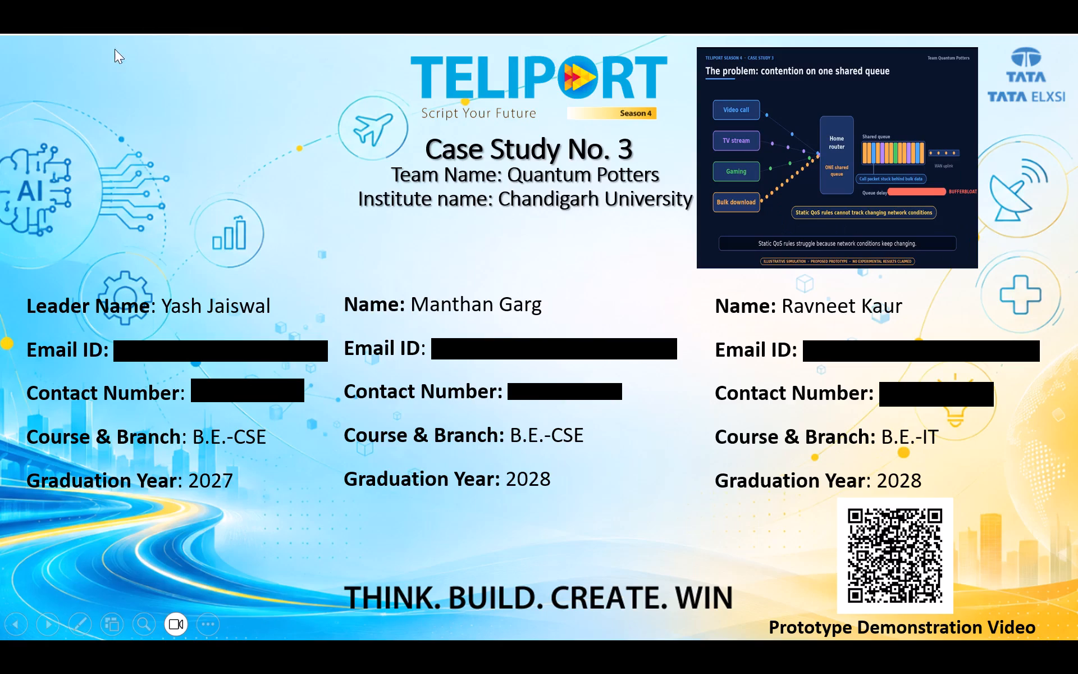
{"action": "left_click", "coordinate": [797, 206]}
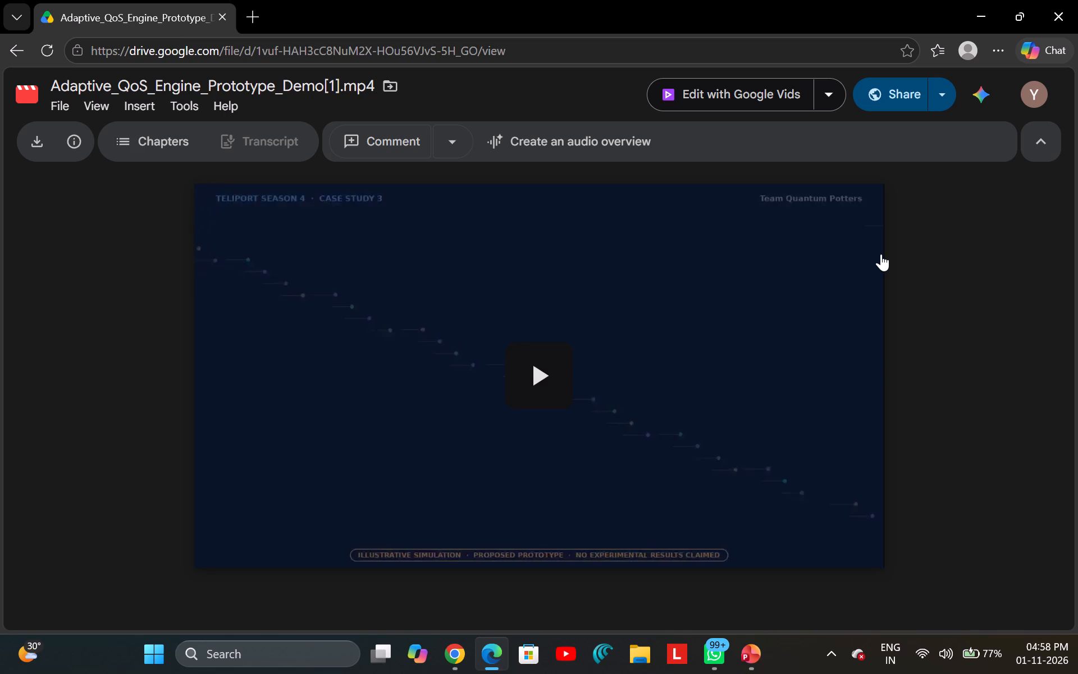
{"action": "left_click", "coordinate": [1077, 0]}
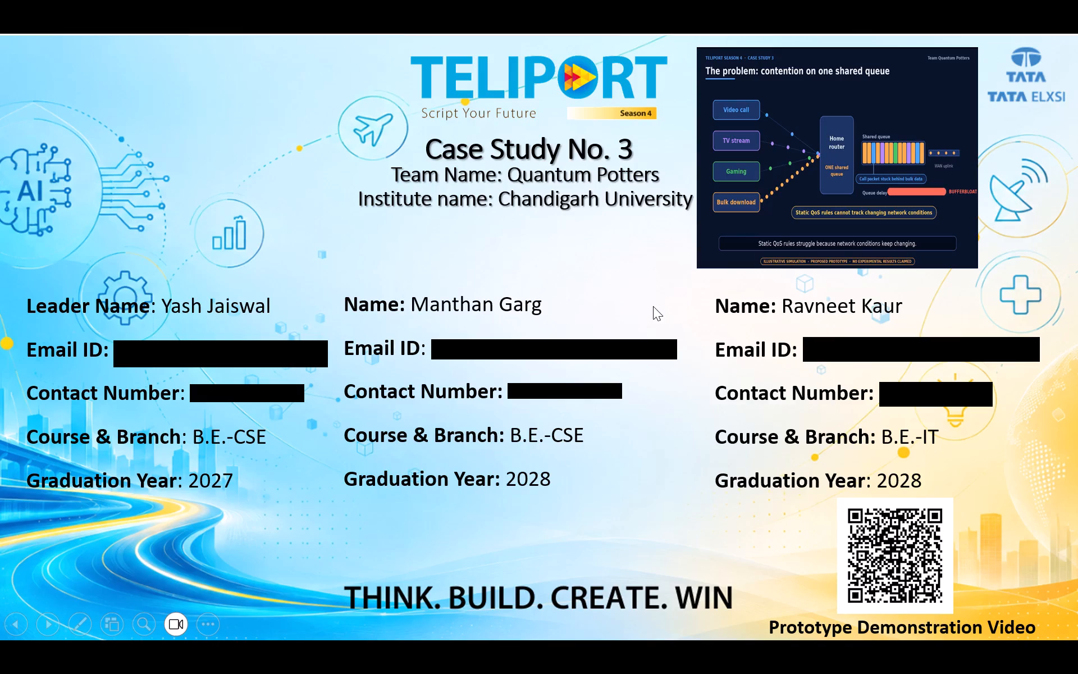
Advance the slide show to the second slide, "Adaptive QoS Engine for Mixed Home Broadband Traffic".
{"action": "key", "text": "Right"}
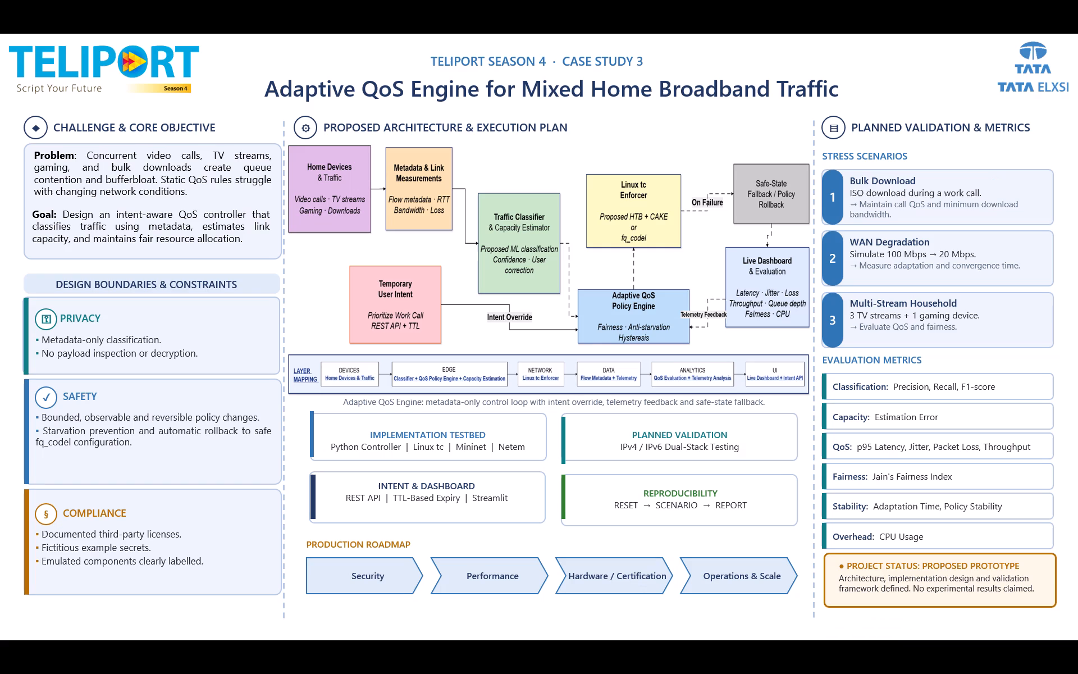
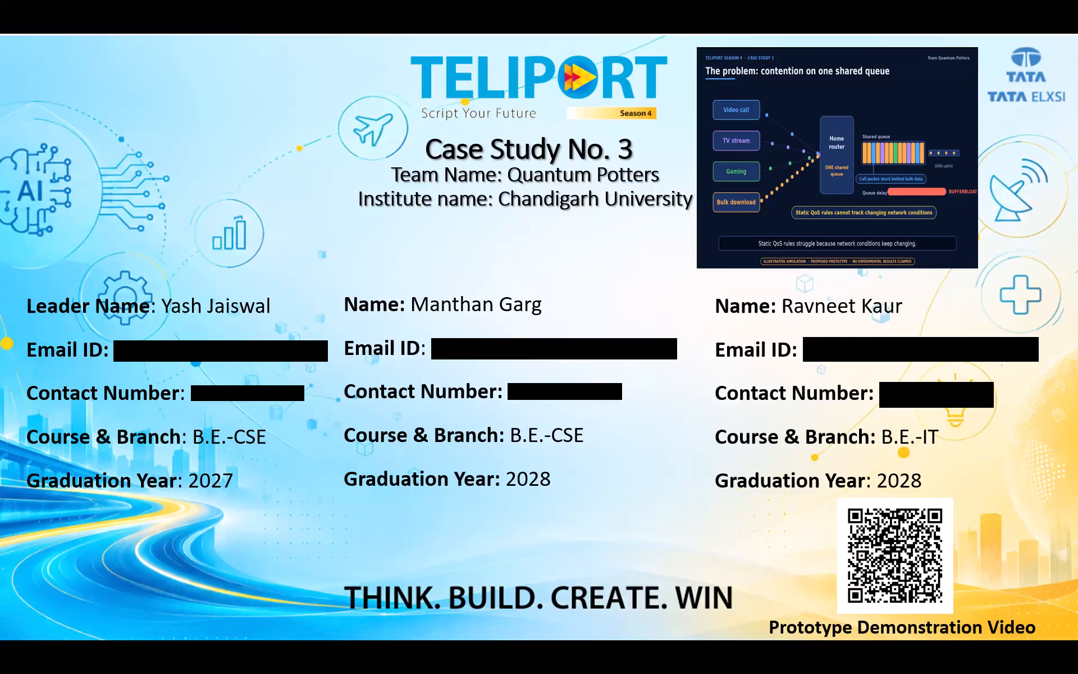
End the slide show and save the Teliport S4 submission presentation.
{"action": "key", "text": "Escape"}
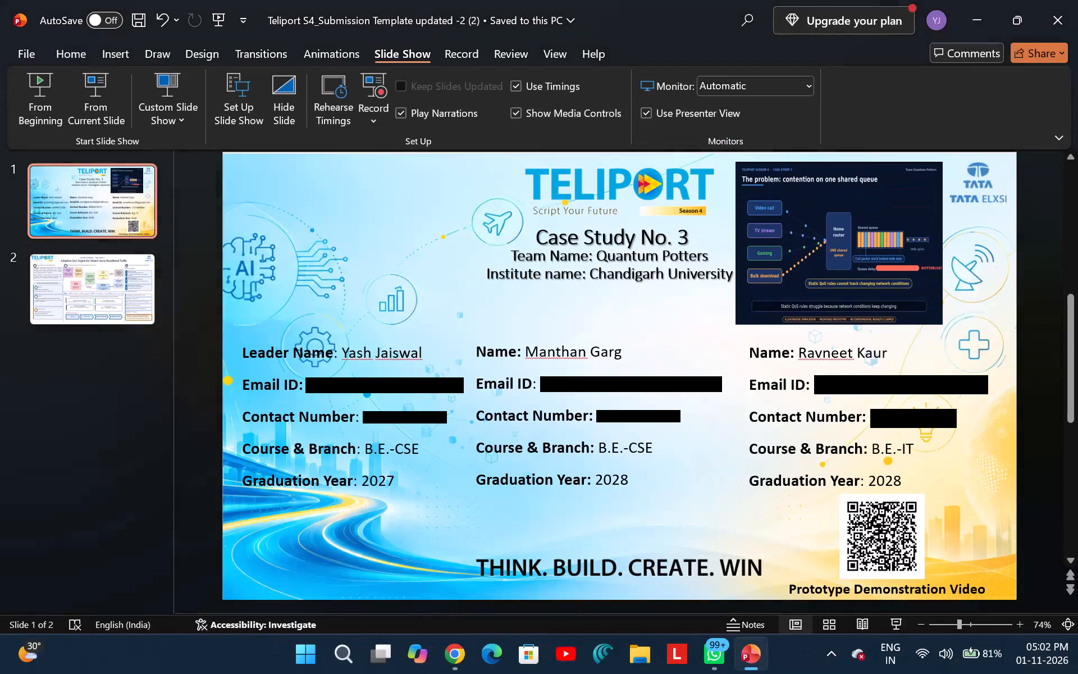
{"action": "left_click", "coordinate": [14, 44]}
{"action": "left_click", "coordinate": [53, 278]}
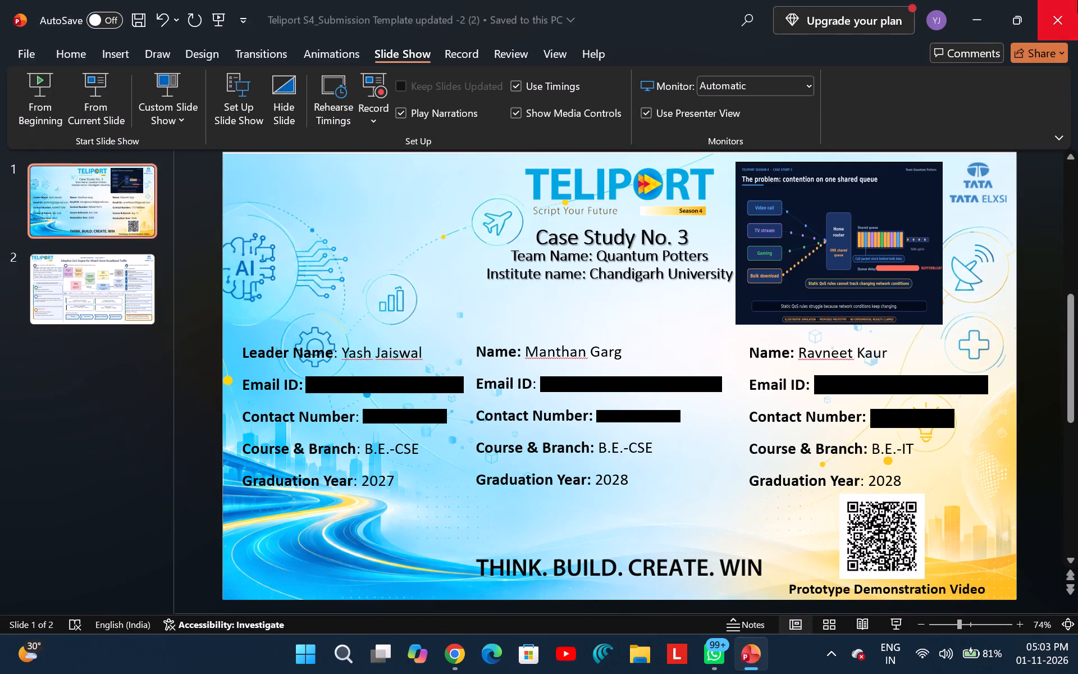
Close the saved Teliport S4 presentation.
{"action": "left_click", "coordinate": [1077, 0]}
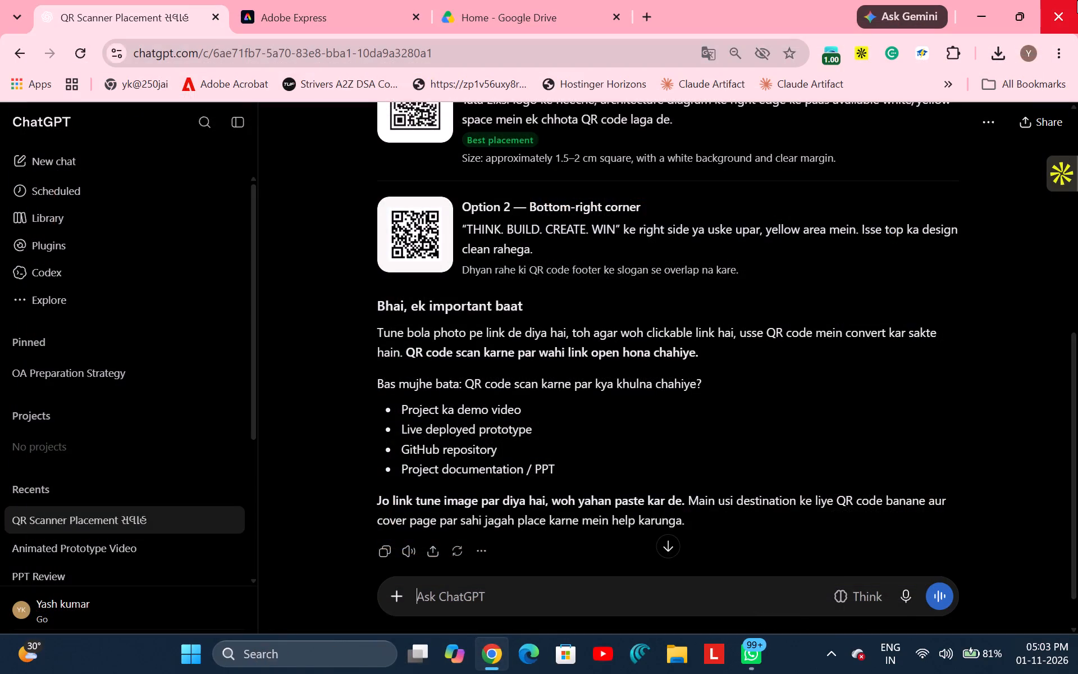
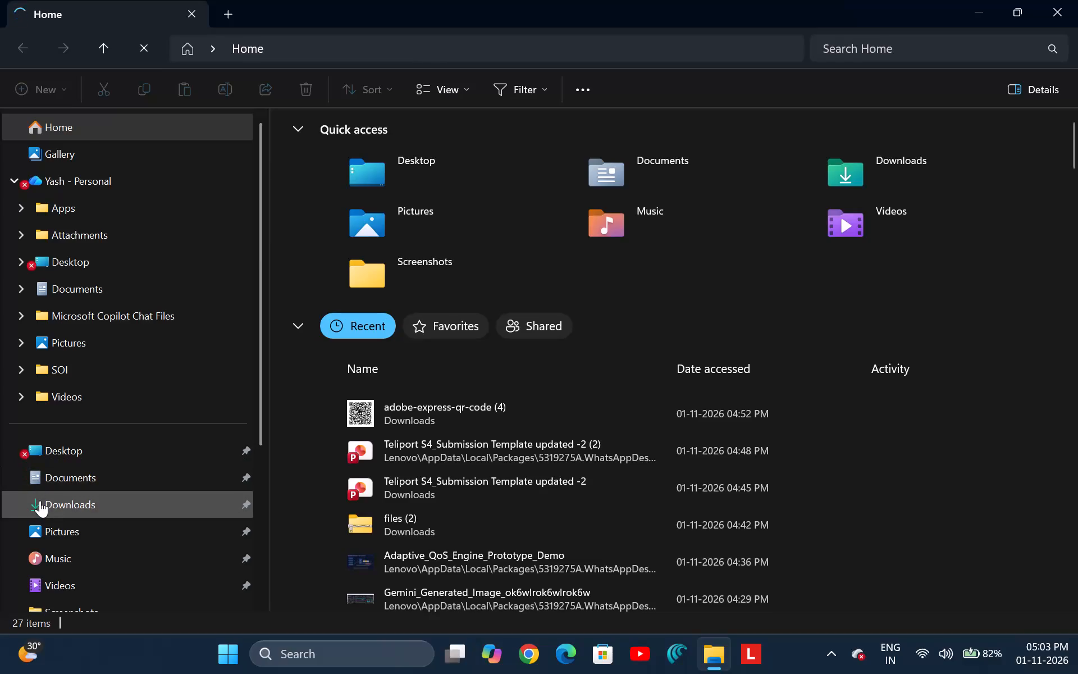
Open the "Teliport S4_Submission Template updated -2" presentation from the Downloads folder to check its title slide, and close it again.
{"action": "left_click", "coordinate": [40, 500]}
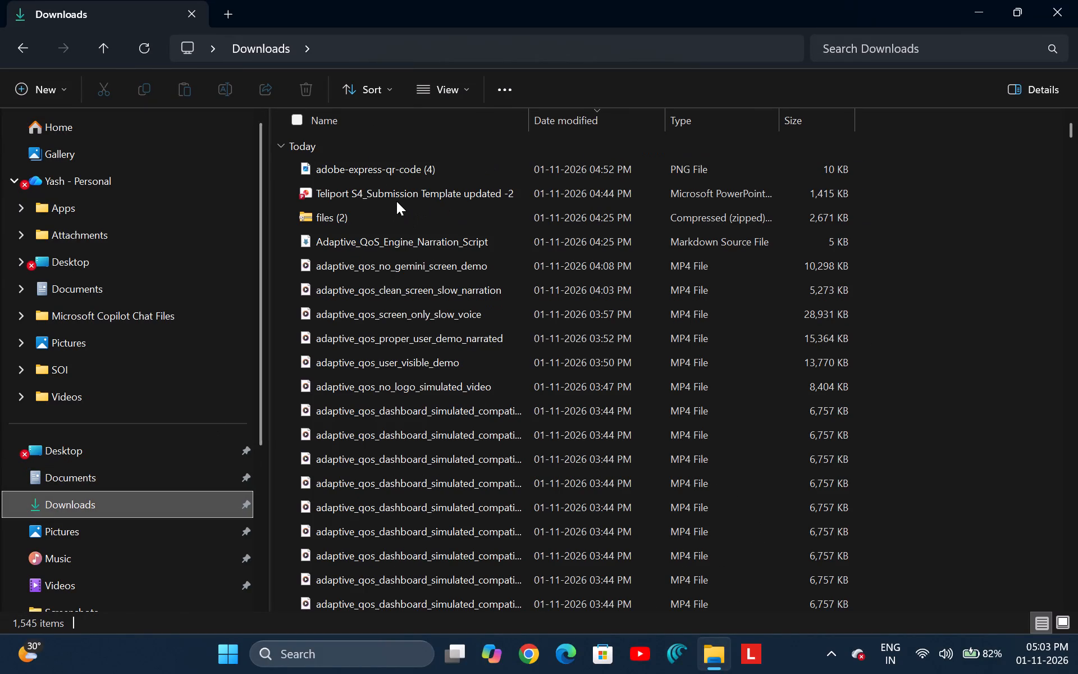
{"action": "double_click", "coordinate": [400, 197]}
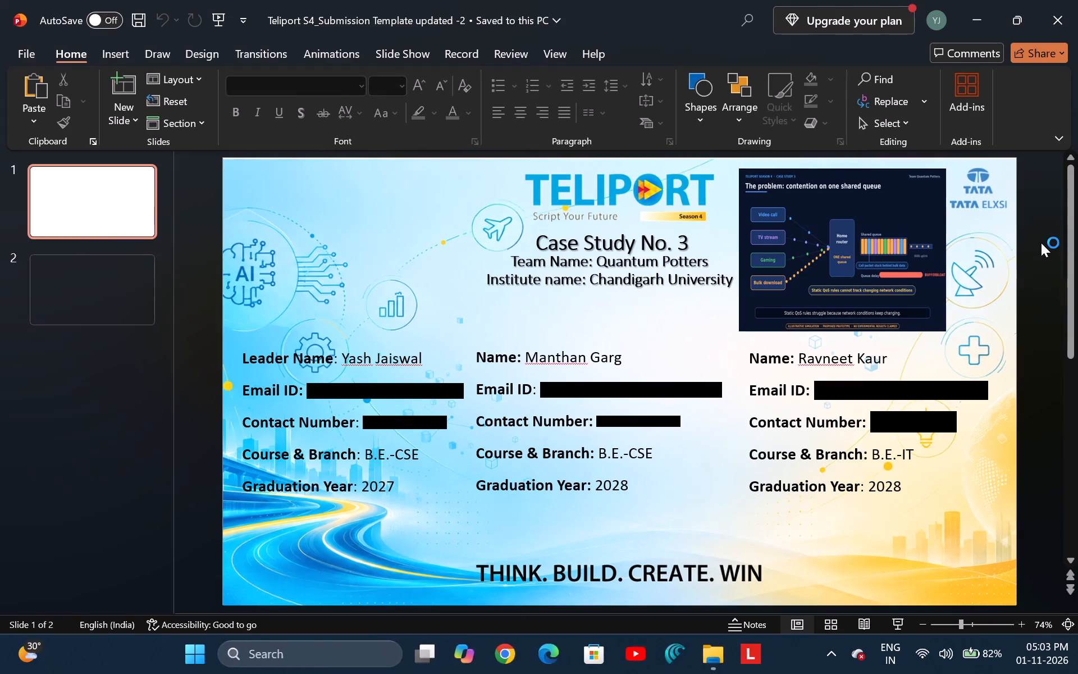
{"action": "left_click", "coordinate": [1077, 0]}
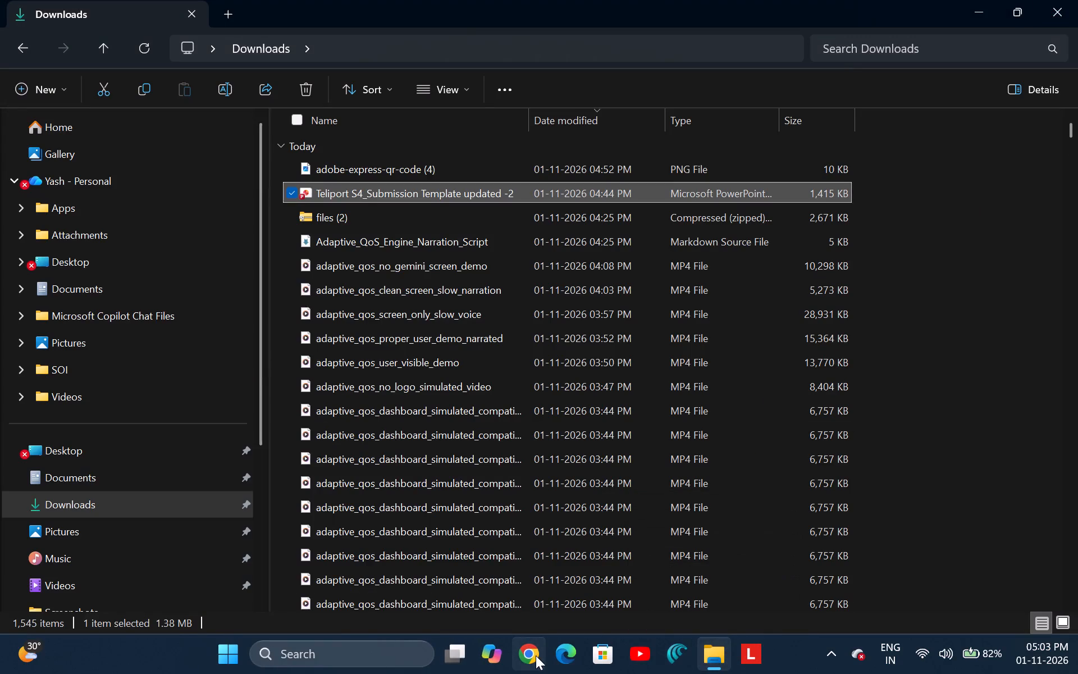
Close the File Explorer window showing the Downloads folder.
{"action": "left_click", "coordinate": [38, 497]}
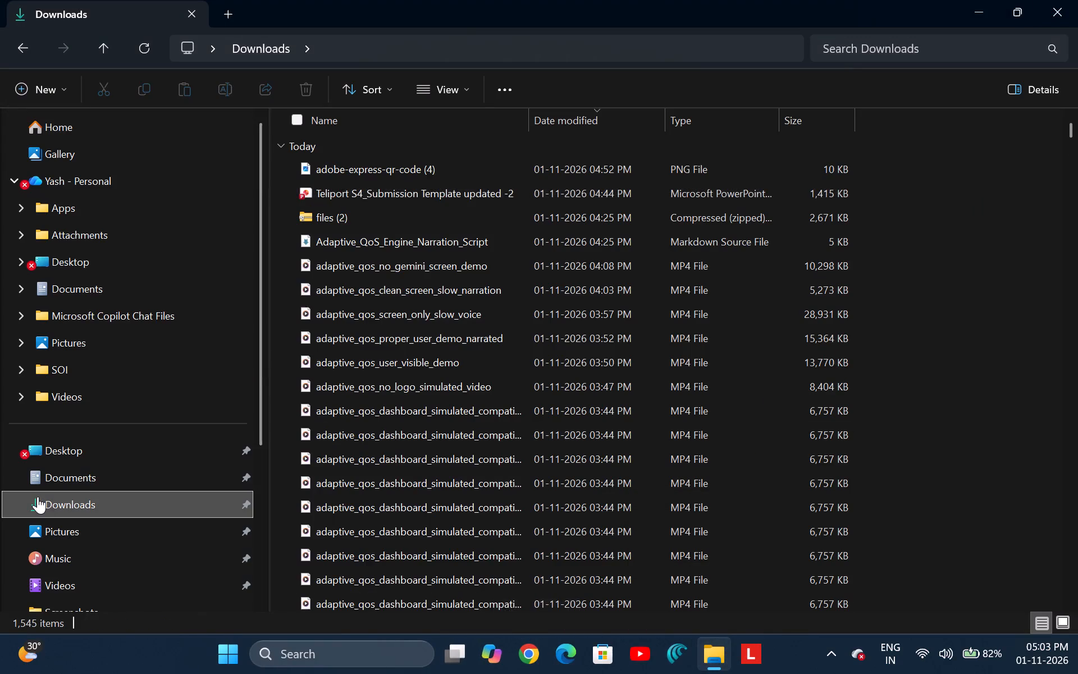
{"action": "triple_click", "coordinate": [38, 497]}
{"action": "left_click", "coordinate": [38, 497]}
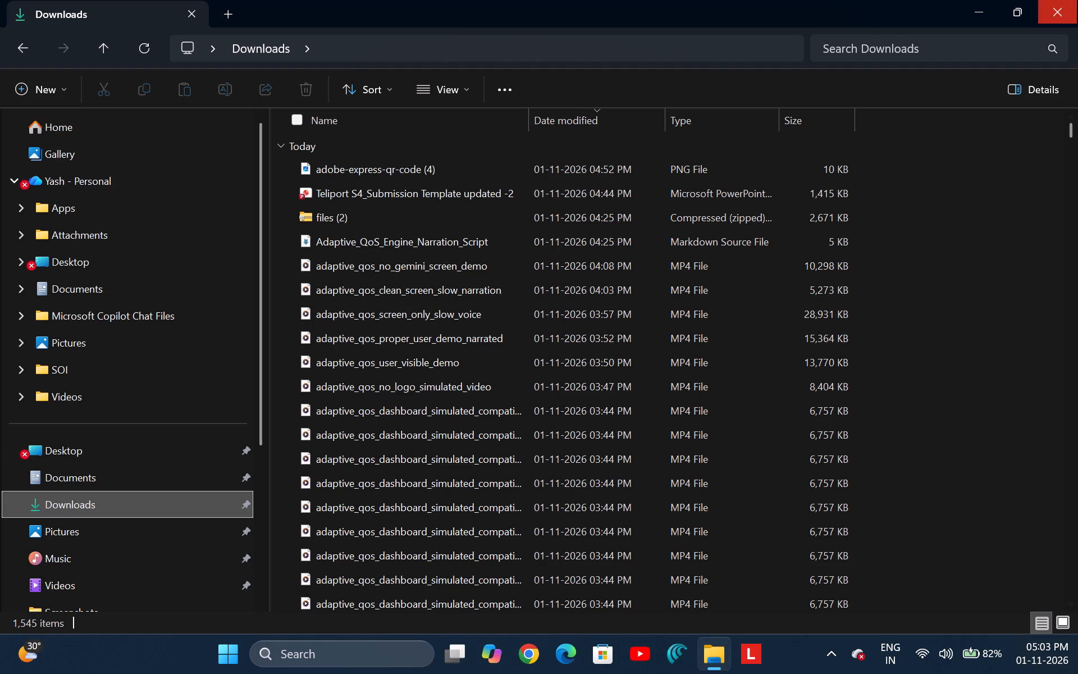
{"action": "left_click", "coordinate": [1077, 0]}
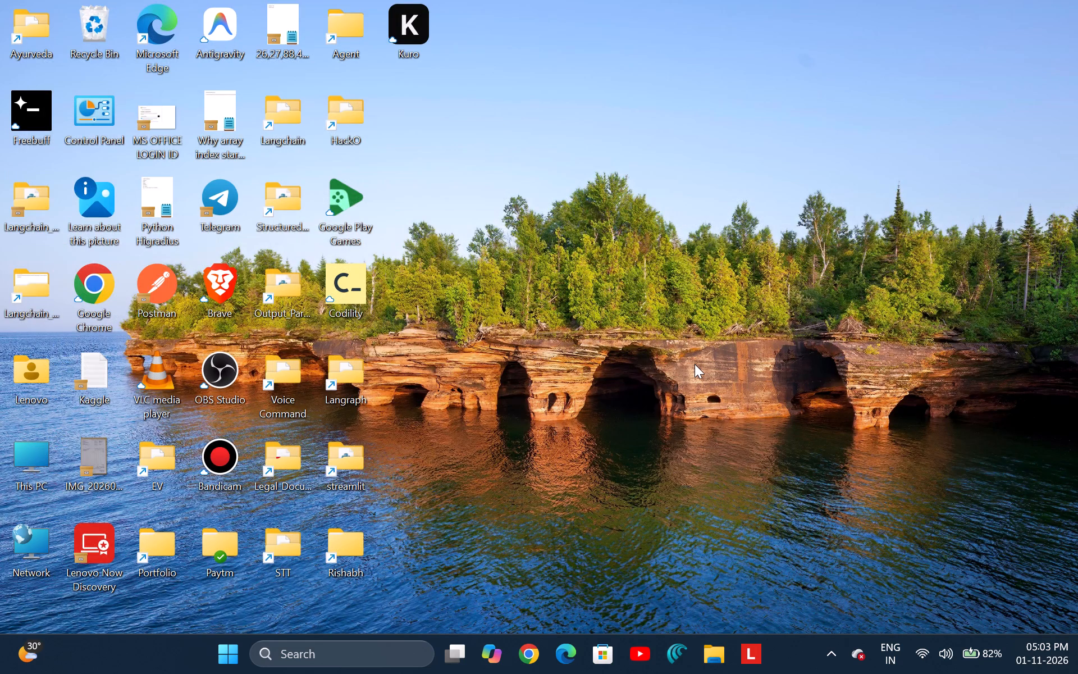
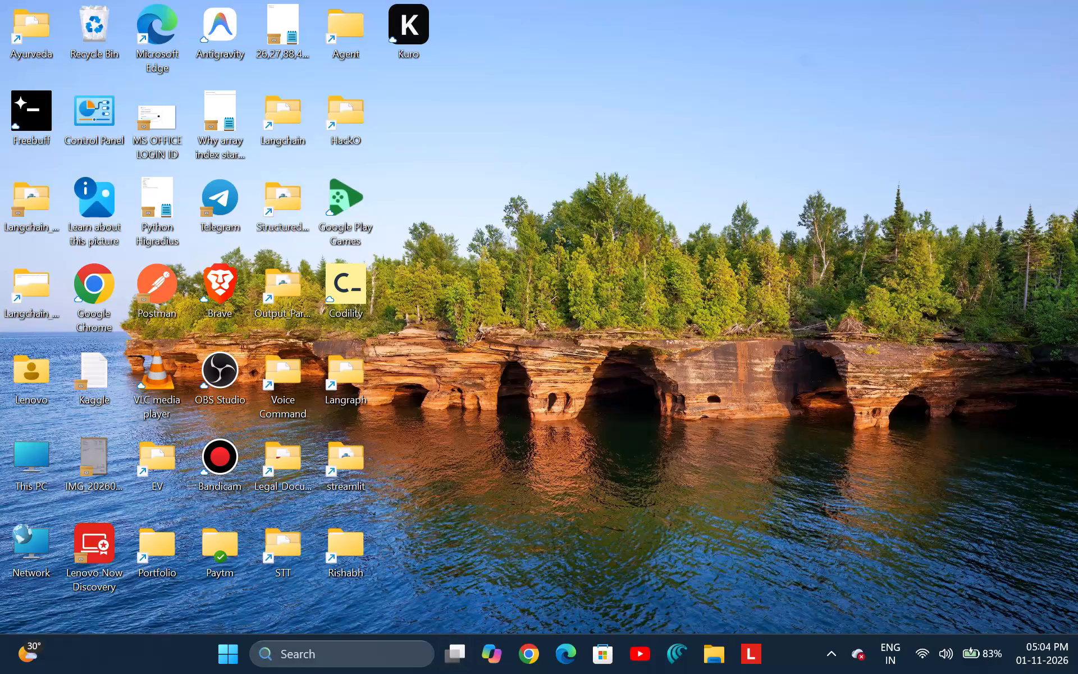
Start PowerPoint, open the recent "Teliport S4_Submission Template updated -2" presentation to check its title slide, and close it again.
{"action": "left_click", "coordinate": [388, 648]}
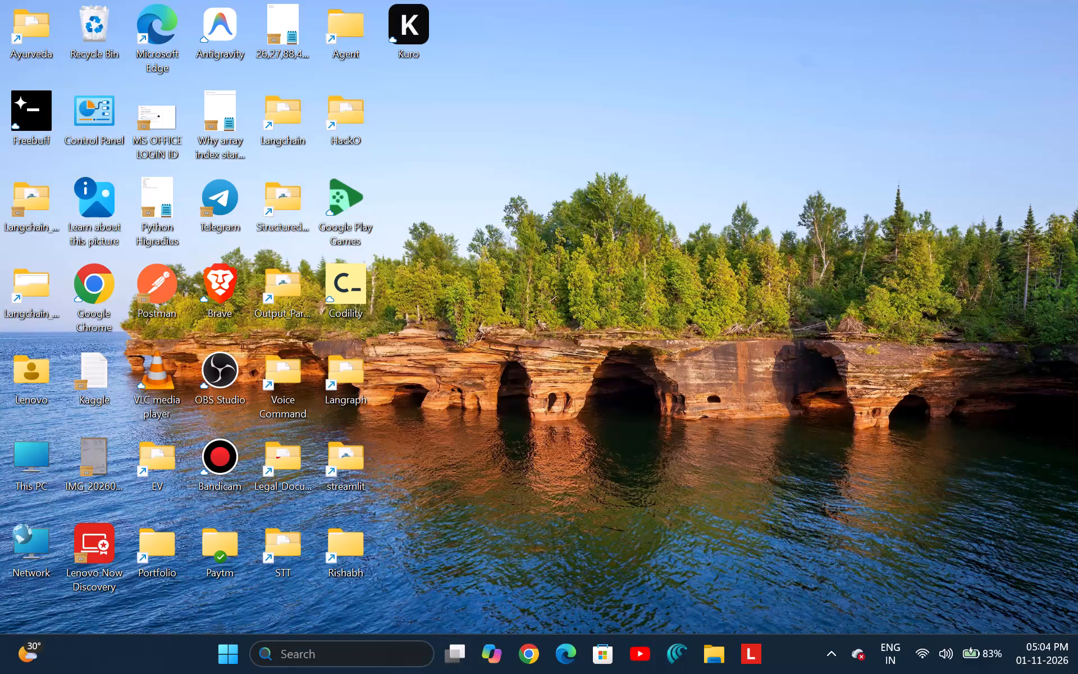
{"action": "type", "text": "ms po"}
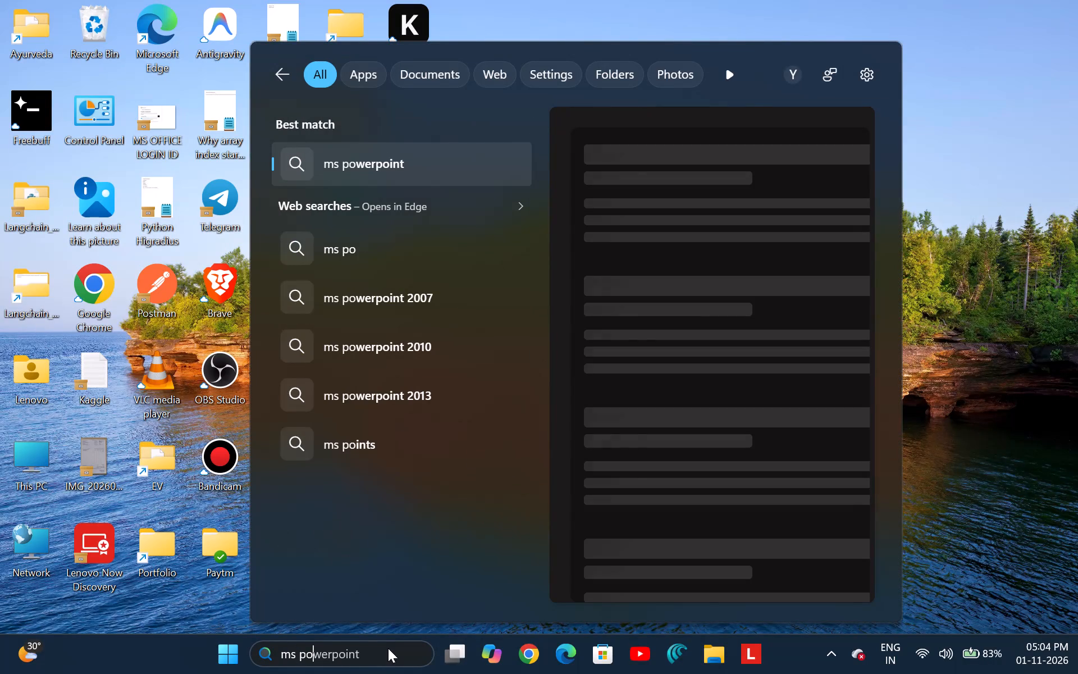
{"action": "key", "text": "BackSpace"}
{"action": "key", "text": "BackSpace"}
{"action": "key", "text": "BackSpace"}
{"action": "key", "text": "BackSpace"}
{"action": "key", "text": "BackSpace"}
{"action": "key", "text": "BackSpace"}
{"action": "key", "text": "BackSpace"}
{"action": "key", "text": "BackSpace"}
{"action": "key", "text": "BackSpace"}
{"action": "key", "text": "BackSpace"}
{"action": "key", "text": "BackSpace"}
{"action": "key", "text": "BackSpace"}
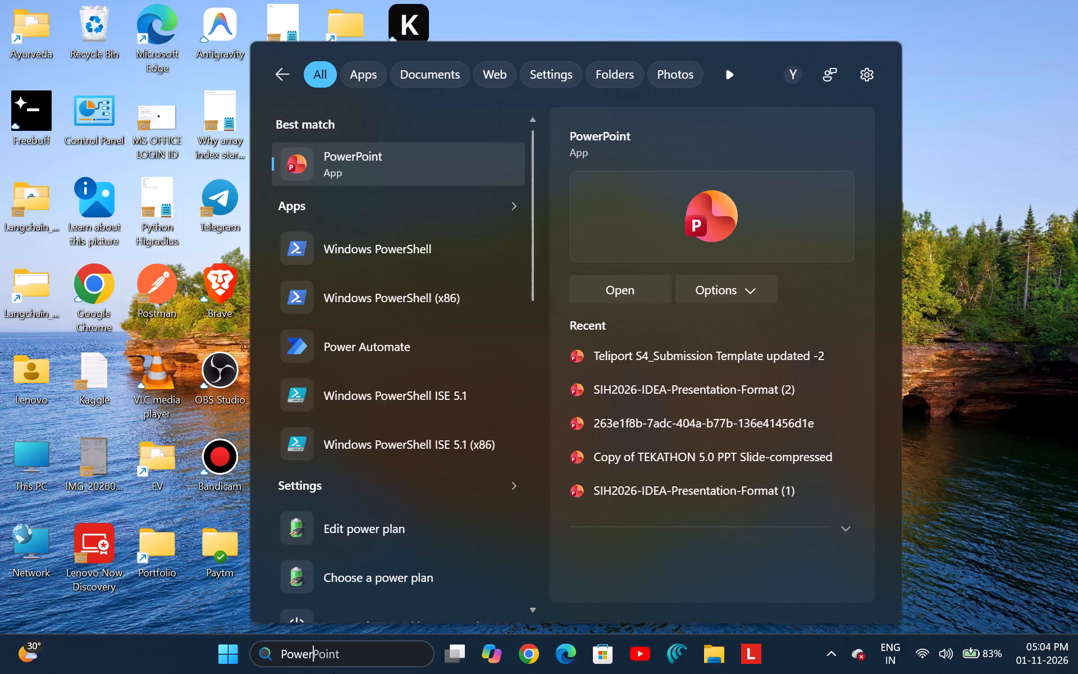
{"action": "key", "text": "Return"}
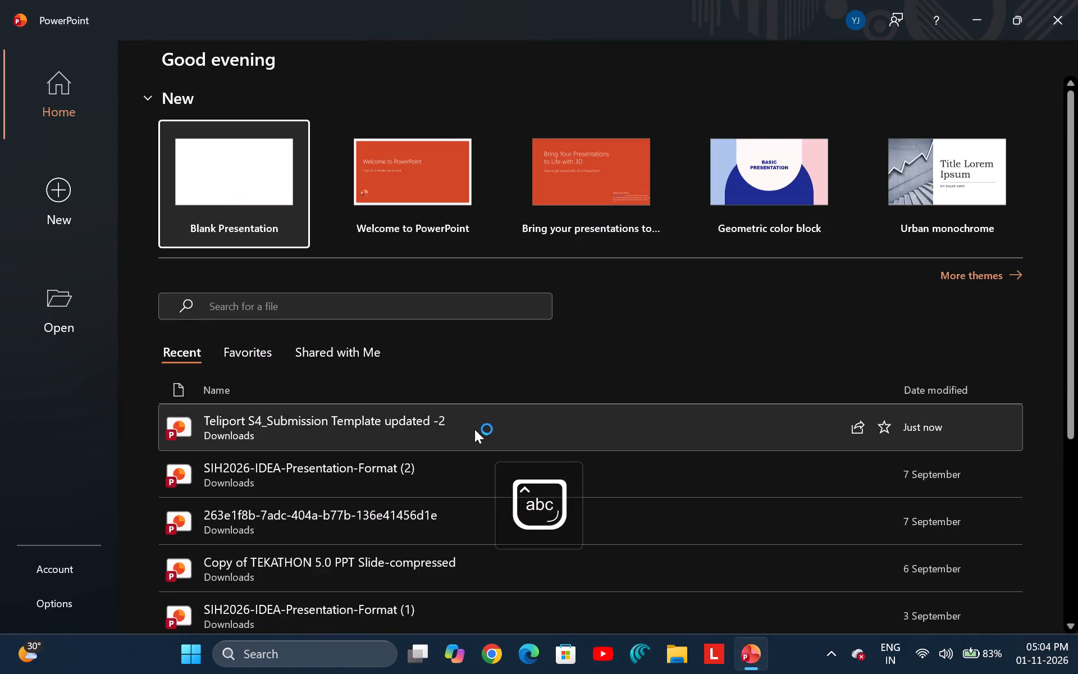
{"action": "double_click", "coordinate": [363, 437]}
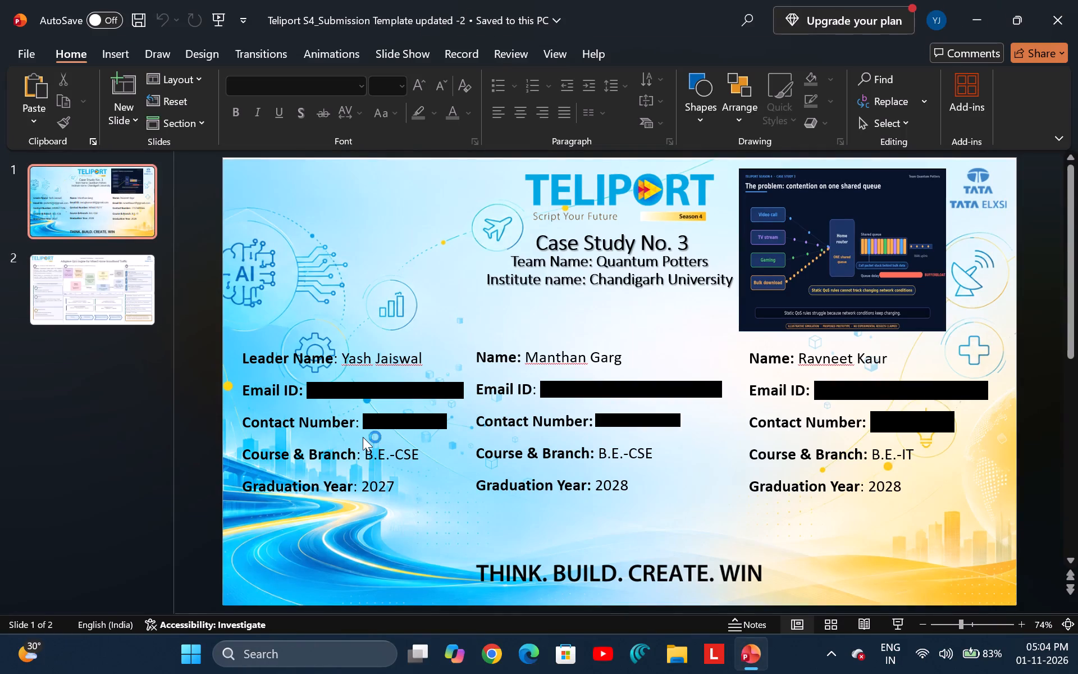
{"action": "left_click", "coordinate": [1077, 0]}
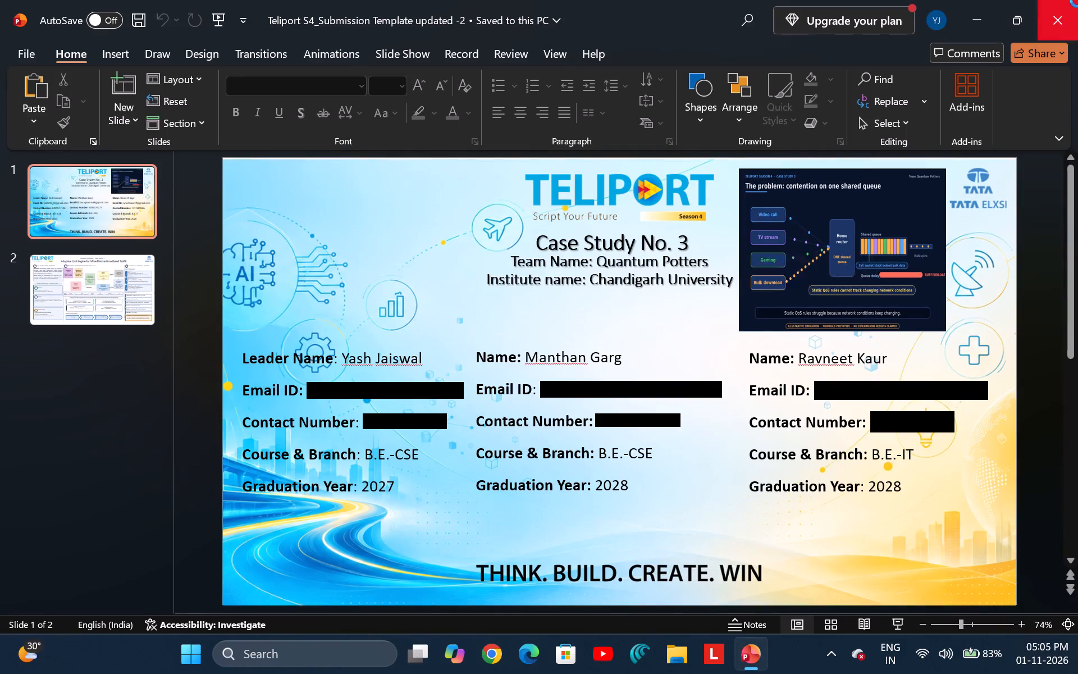
Start PowerPoint again and open the recent "Teliport S4_Submission Template updated -2" presentation.
{"action": "left_click", "coordinate": [326, 648]}
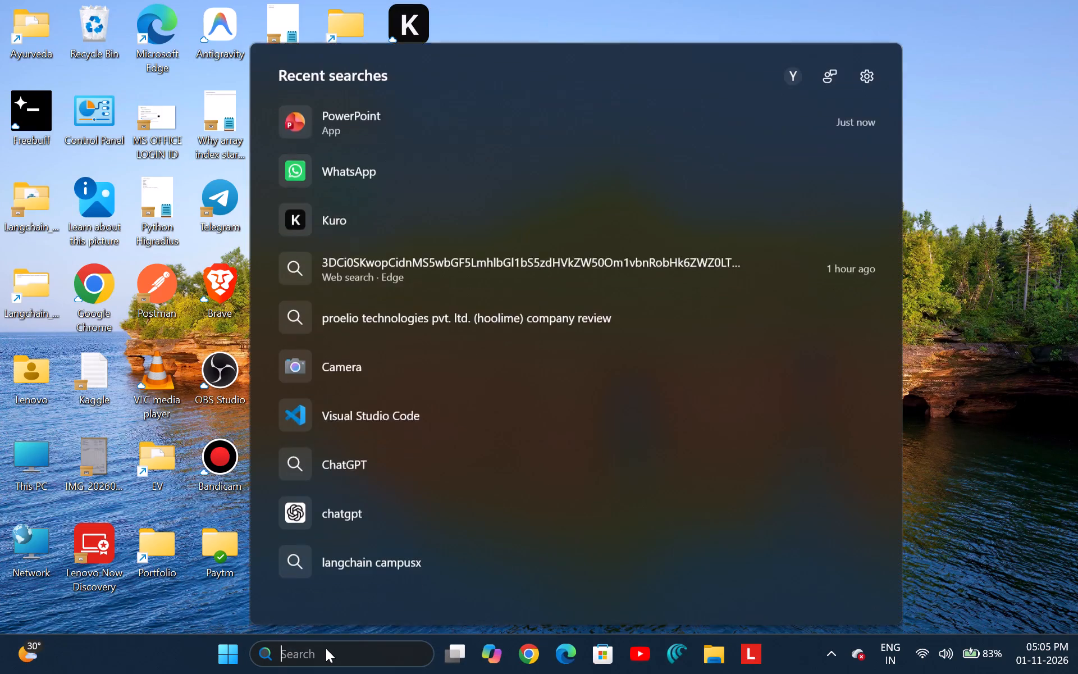
{"action": "key", "text": "Return"}
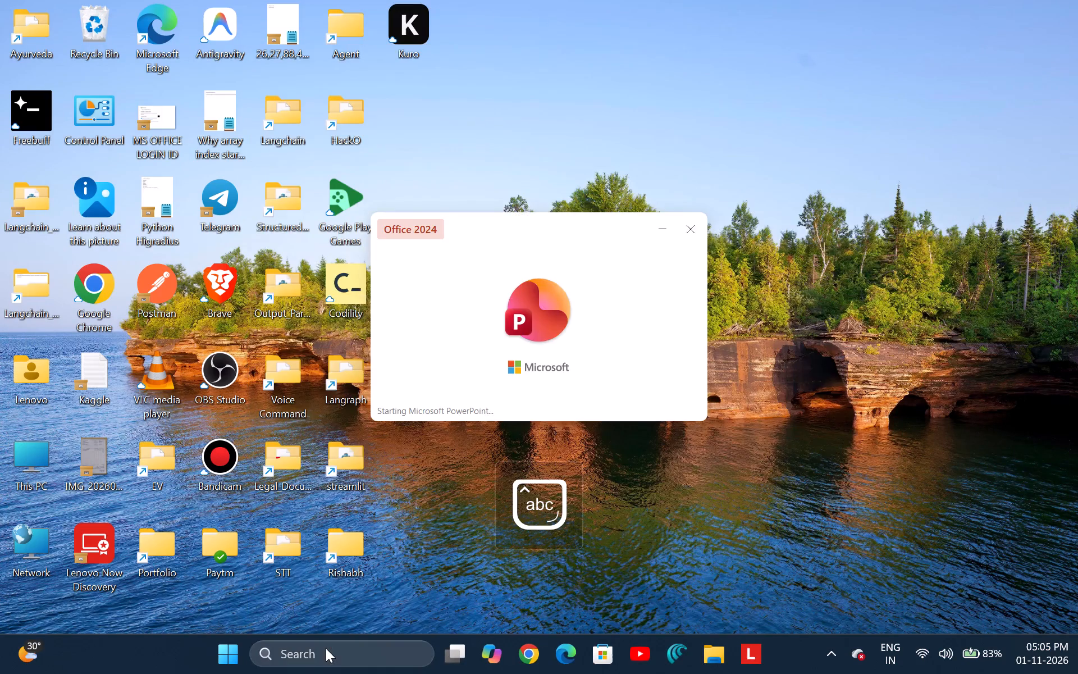
{"action": "double_click", "coordinate": [264, 423]}
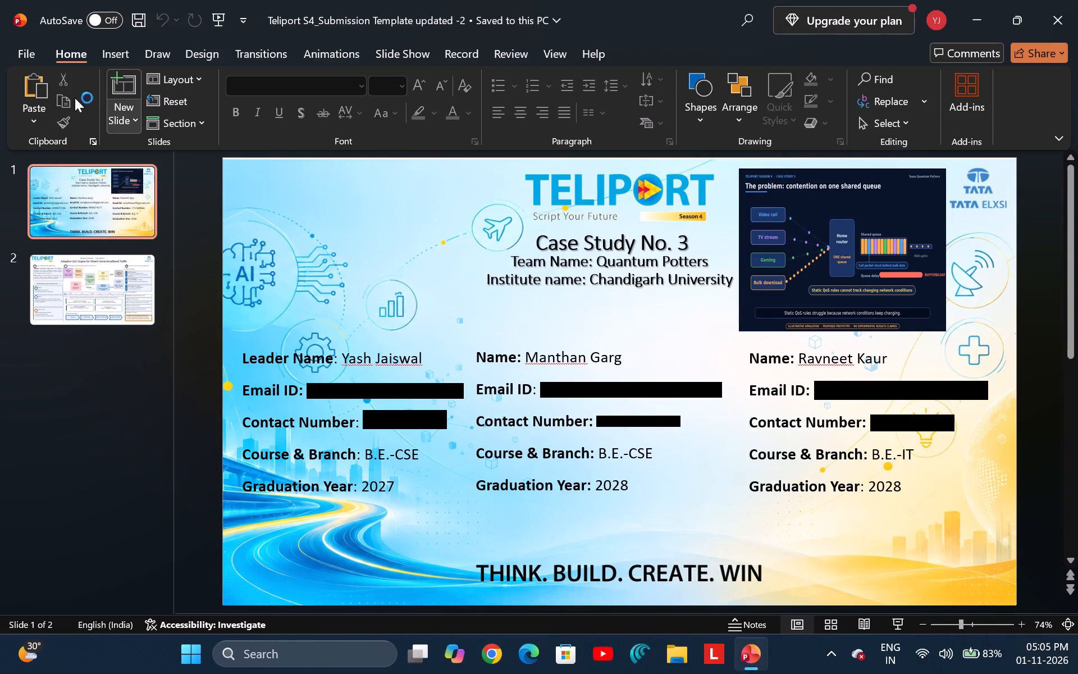
Insert the picture "adobe-express-qr-code (4)" from the Downloads folder onto the title slide.
{"action": "left_click", "coordinate": [126, 56]}
{"action": "left_click", "coordinate": [133, 102]}
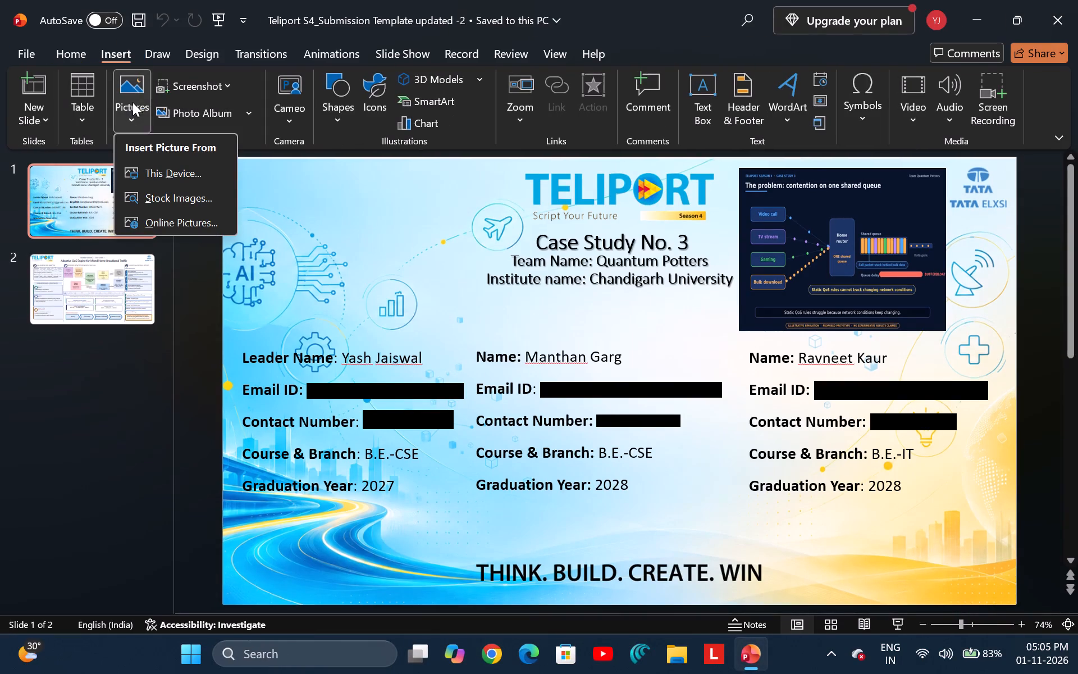
{"action": "left_click", "coordinate": [153, 163]}
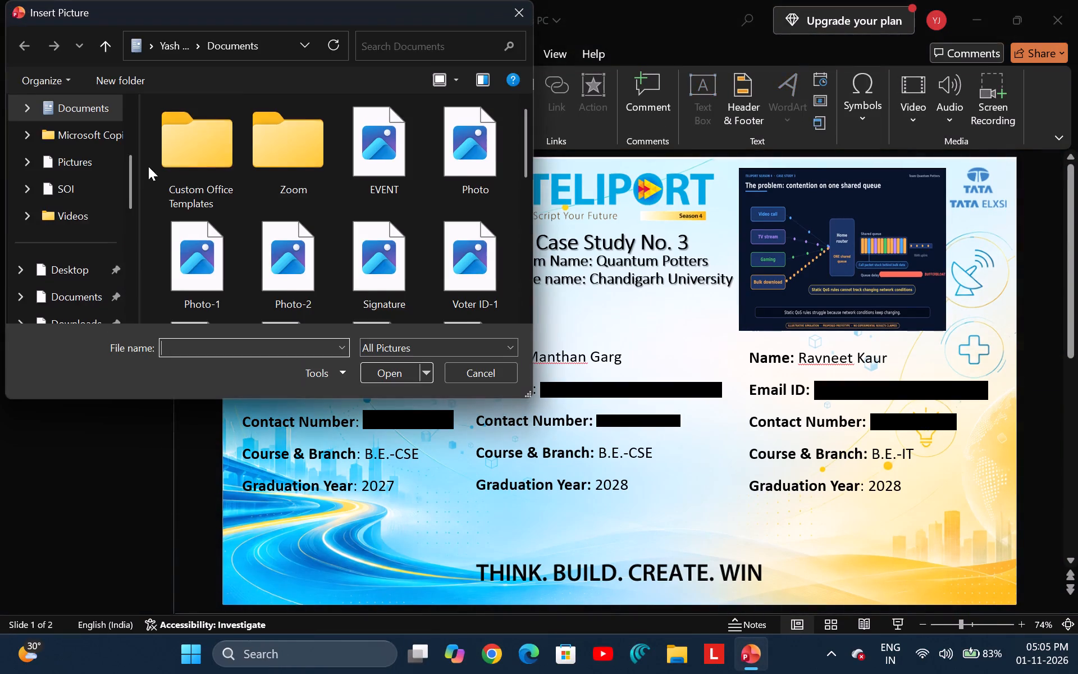
{"action": "left_click", "coordinate": [78, 292]}
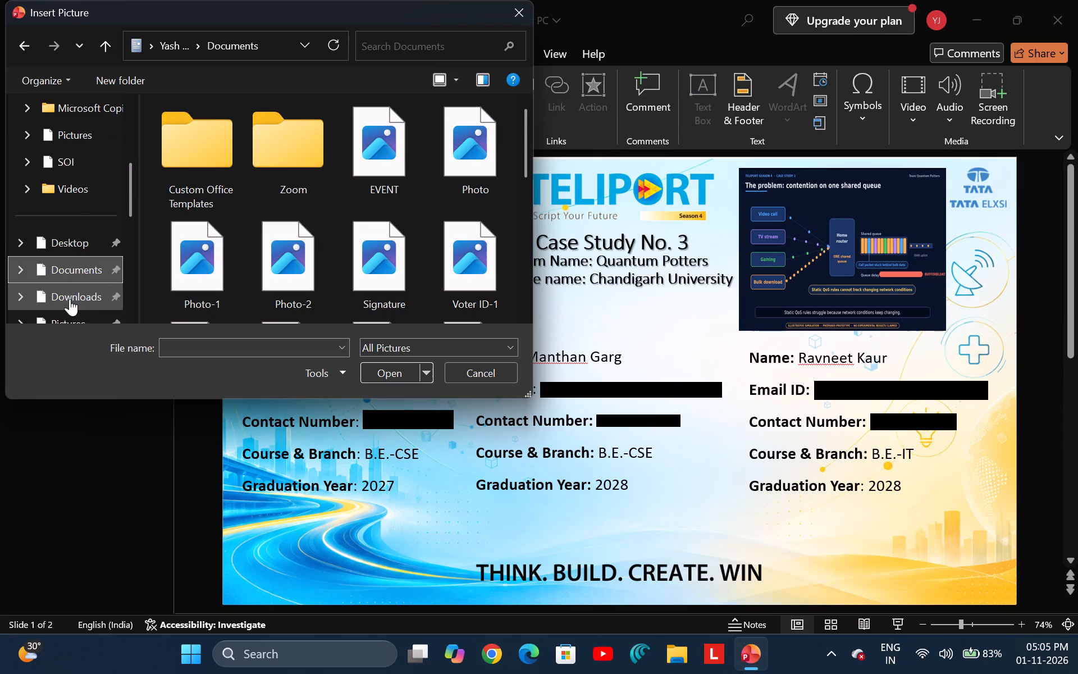
{"action": "left_click", "coordinate": [70, 299]}
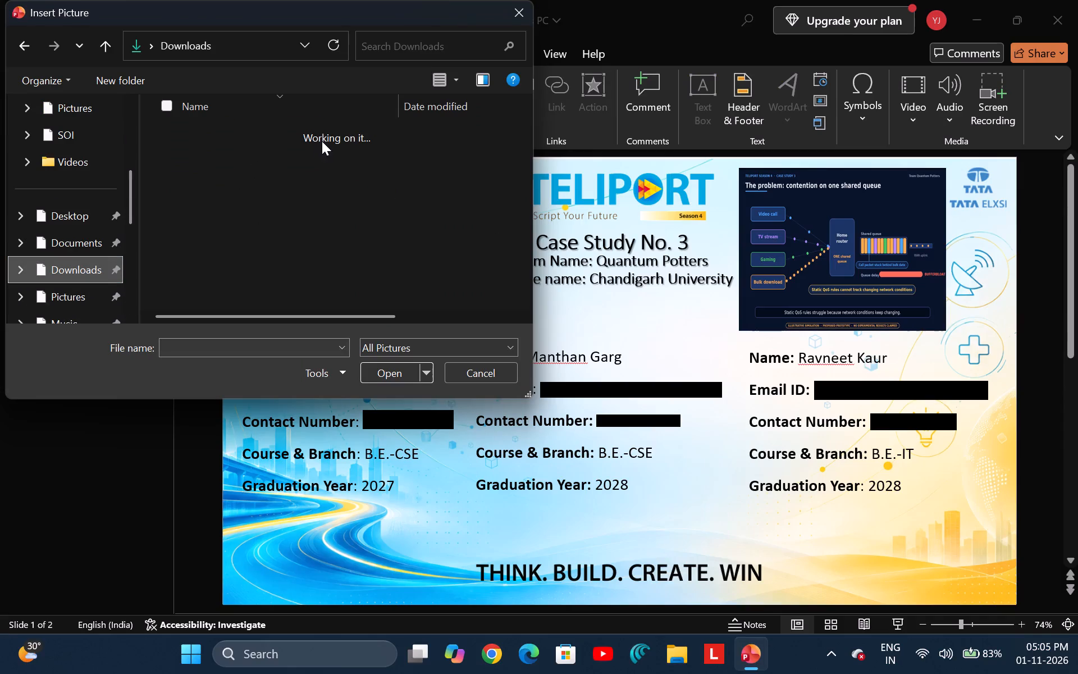
{"action": "left_click", "coordinate": [445, 49]}
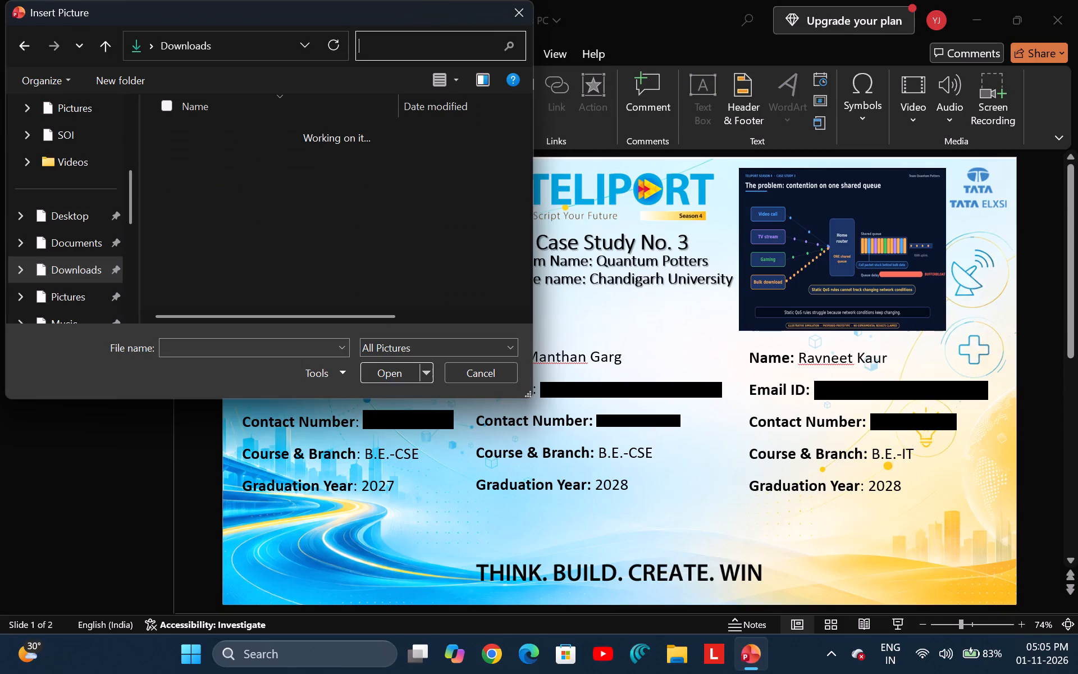
{"action": "type", "text": "qrcode"}
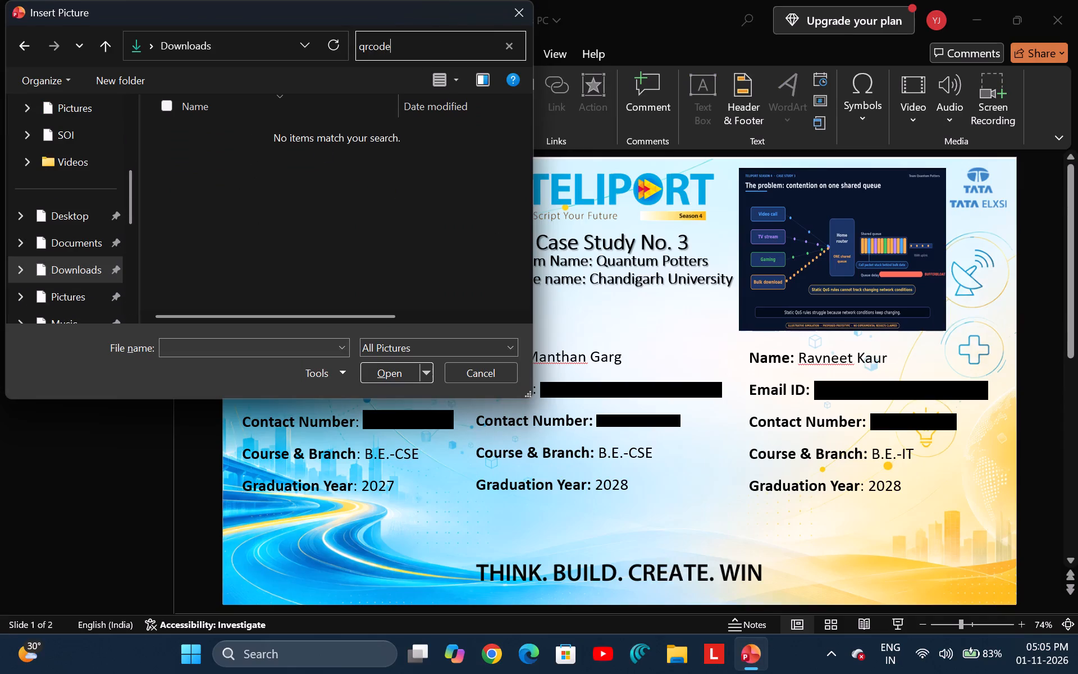
{"action": "key", "text": "BackSpace"}
{"action": "key", "text": "BackSpace"}
{"action": "key", "text": "BackSpace"}
{"action": "key", "text": "BackSpace"}
{"action": "key", "text": "BackSpace"}
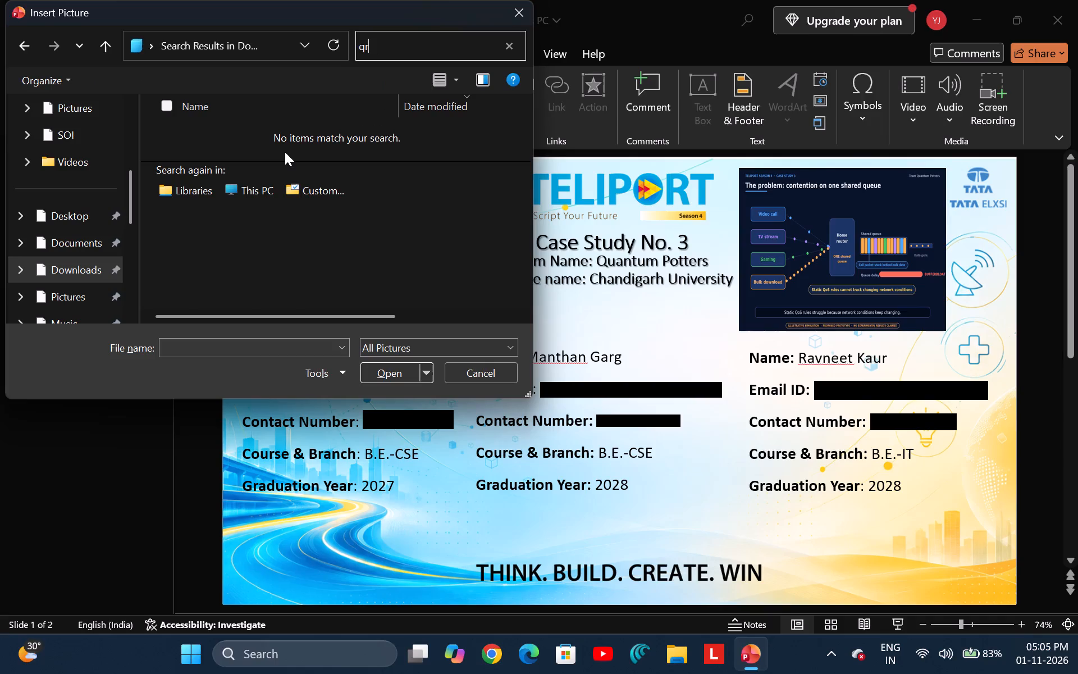
{"action": "left_click", "coordinate": [285, 152]}
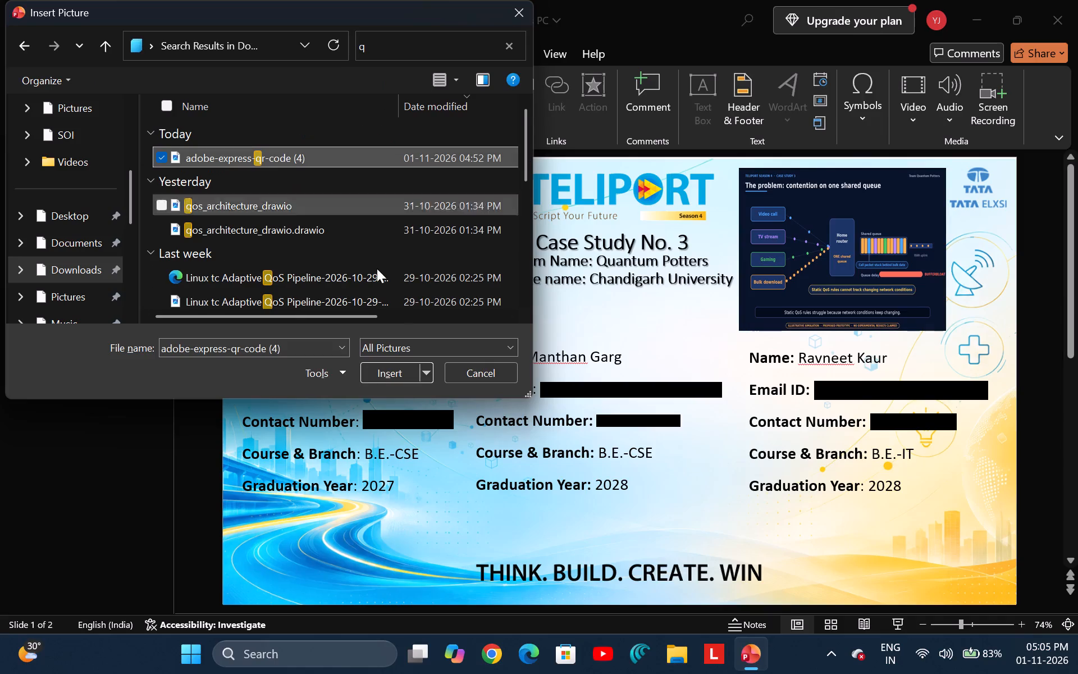
{"action": "left_click", "coordinate": [391, 370]}
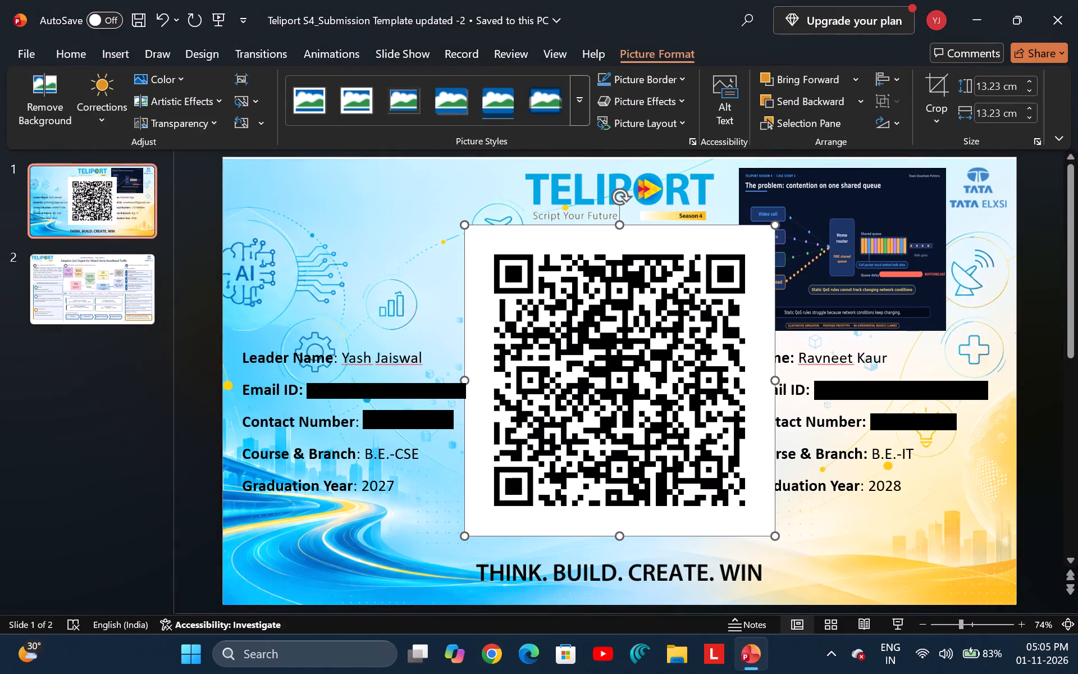
Shrink the QR code to slightly over 3.2 cm square and place it below the third team member's graduation year.
{"action": "left_click_drag", "start_coordinate": [464, 224], "coordinate": [710, 460]}
{"action": "left_click_drag", "start_coordinate": [736, 486], "coordinate": [871, 527]}
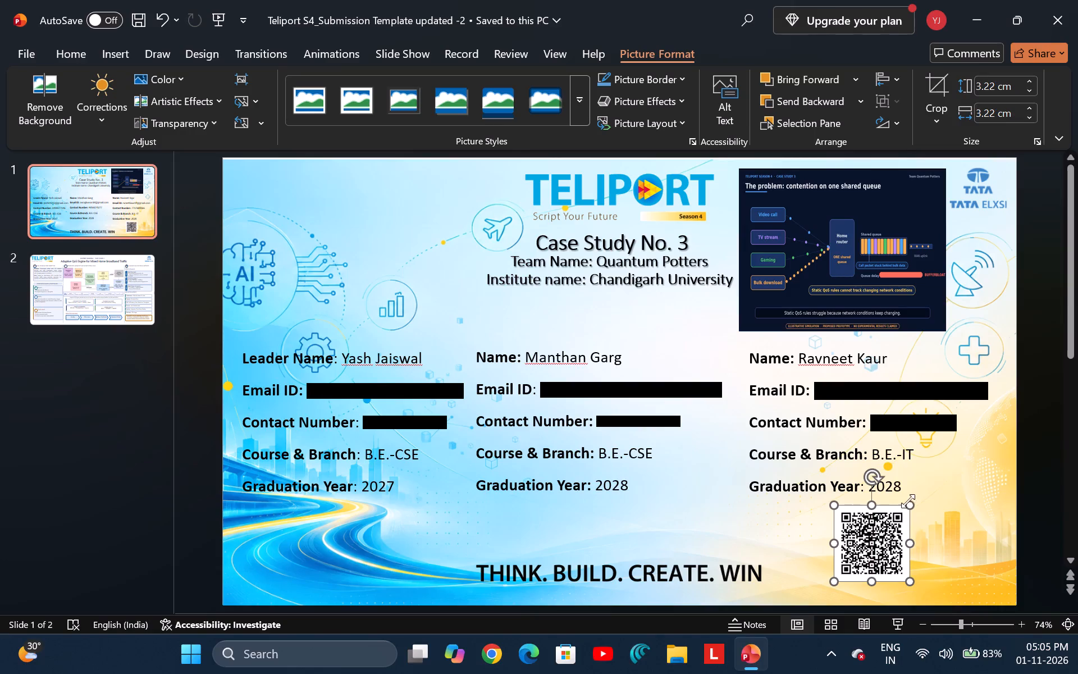
{"action": "left_click_drag", "start_coordinate": [908, 506], "coordinate": [917, 505]}
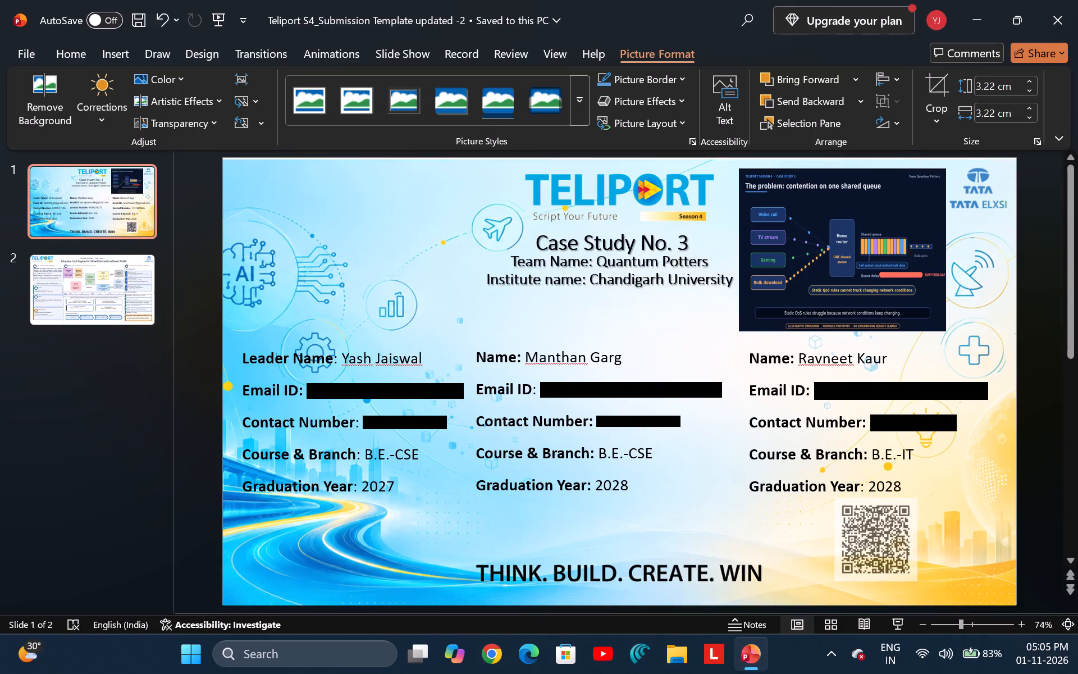
{"action": "left_click_drag", "start_coordinate": [917, 505], "coordinate": [917, 505]}
{"action": "left_click", "coordinate": [938, 558]}
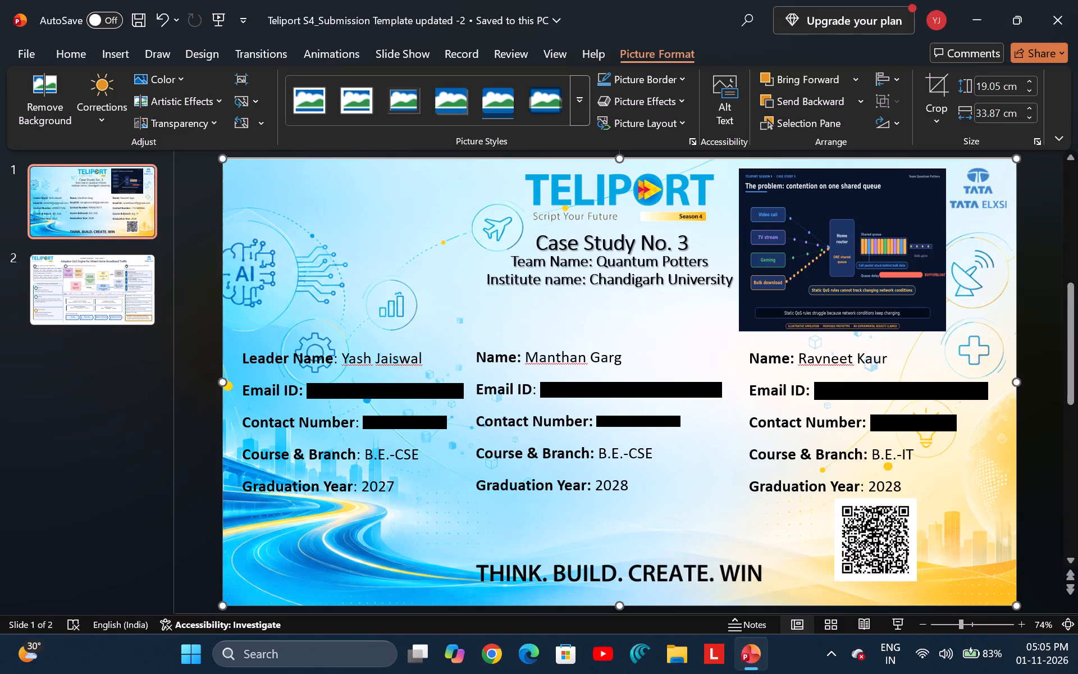
{"action": "left_click", "coordinate": [856, 590]}
Add an empty text box directly beneath the QR code and widen it past both sides of the code.
{"action": "left_click", "coordinate": [118, 60]}
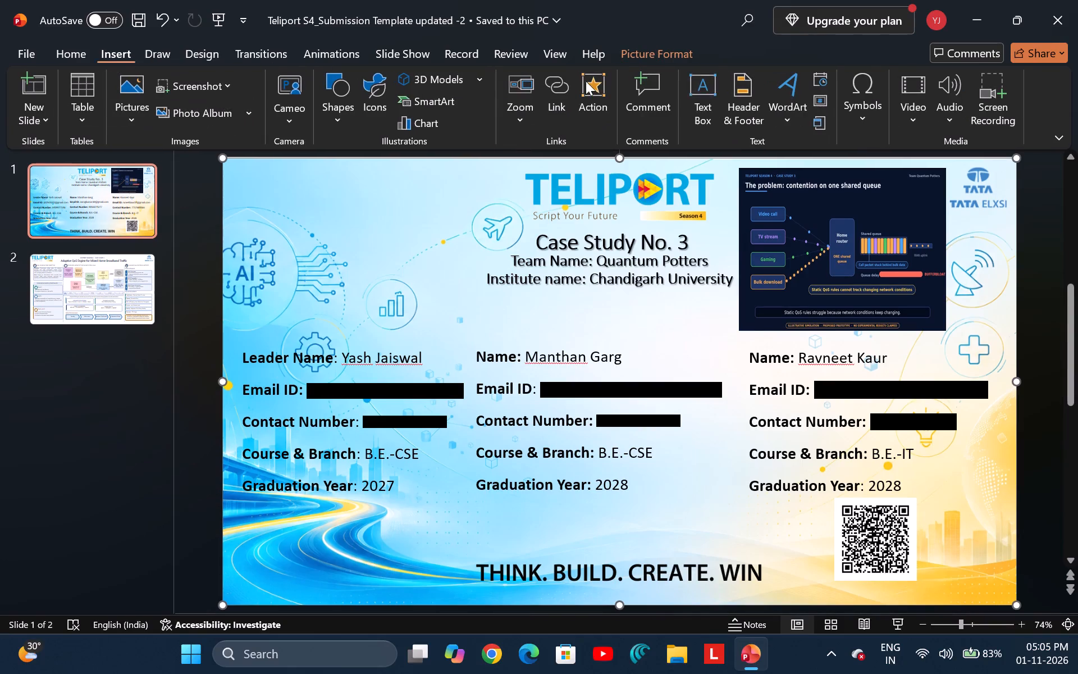
{"action": "left_click", "coordinate": [692, 98]}
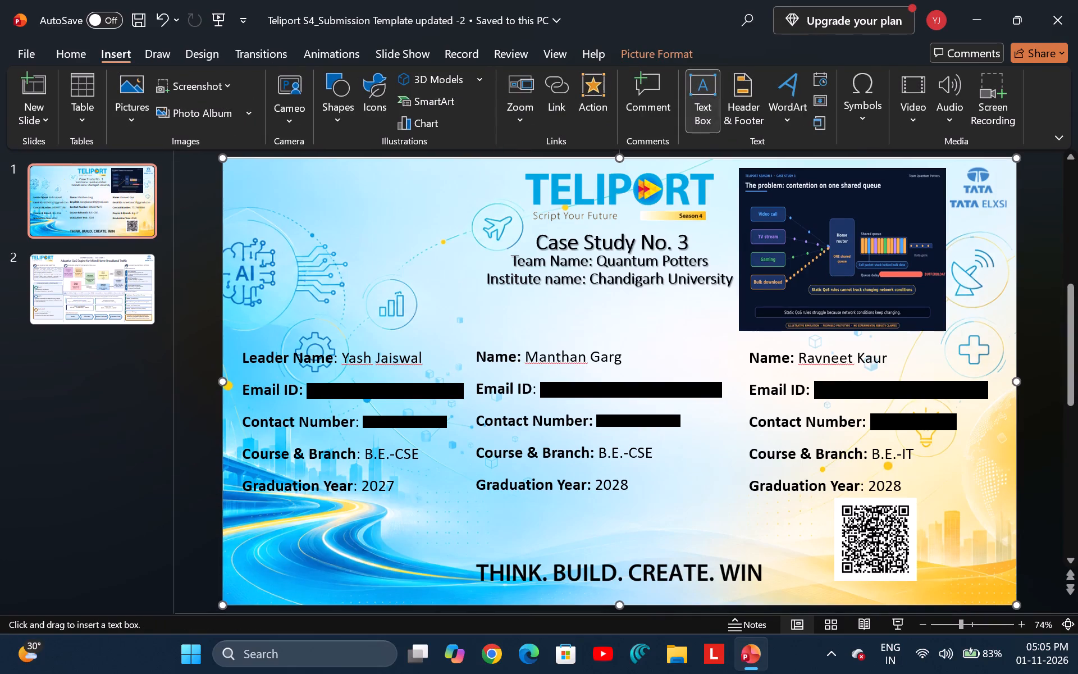
{"action": "left_click", "coordinate": [672, 382]}
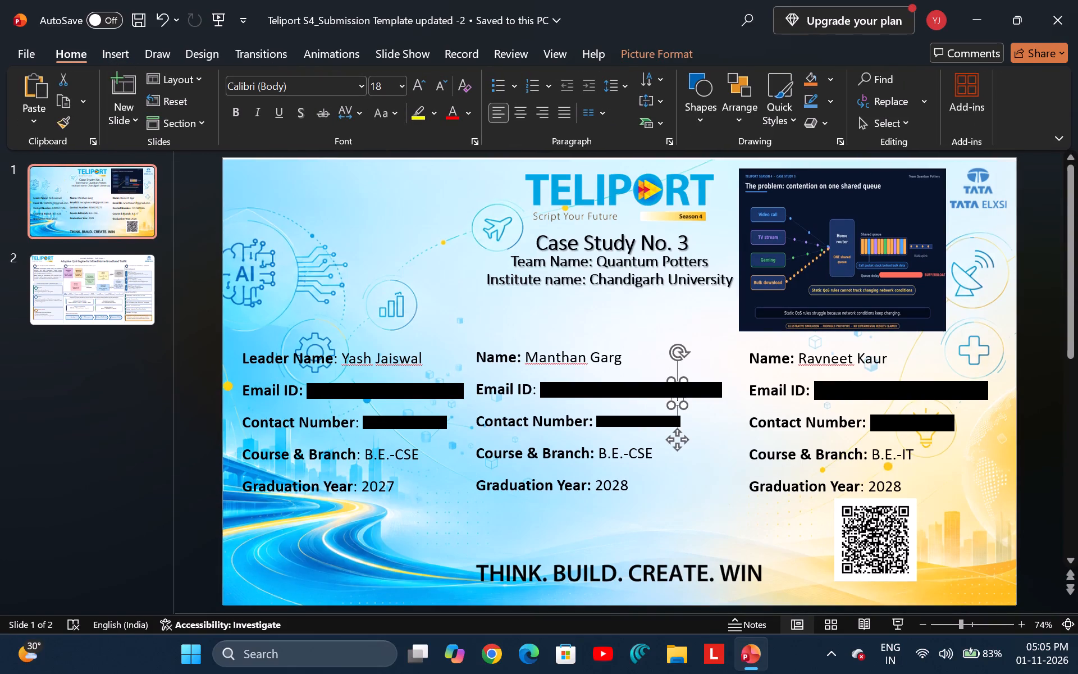
{"action": "left_click_drag", "start_coordinate": [683, 393], "coordinate": [737, 399]}
{"action": "left_click_drag", "start_coordinate": [701, 392], "coordinate": [789, 498]}
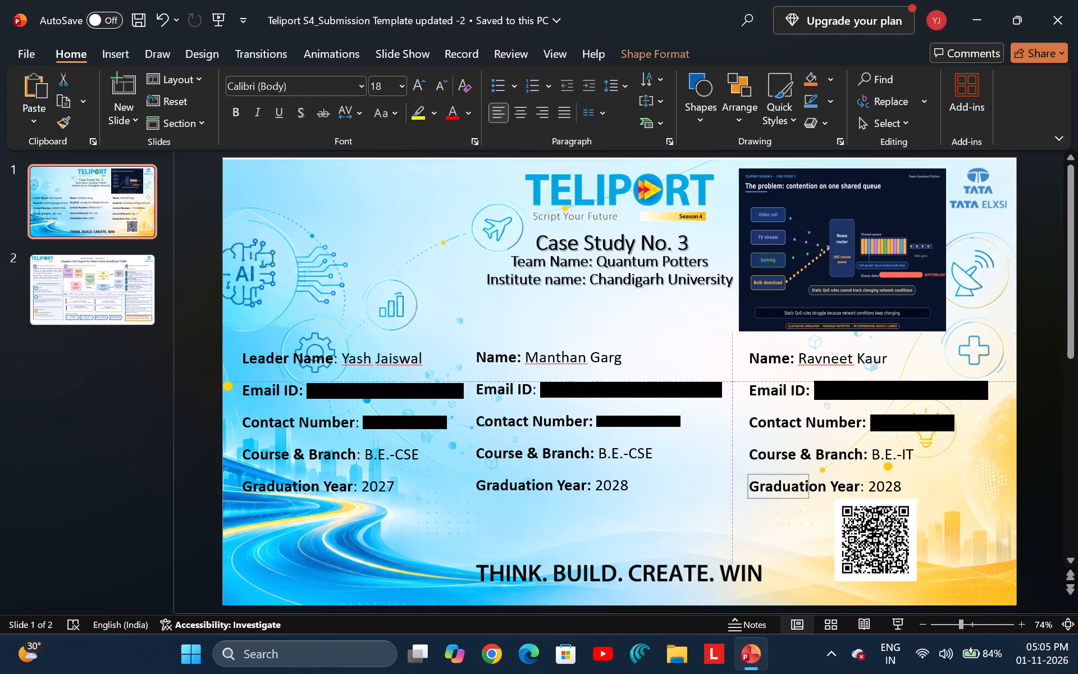
{"action": "left_click_drag", "start_coordinate": [789, 498], "coordinate": [878, 593]}
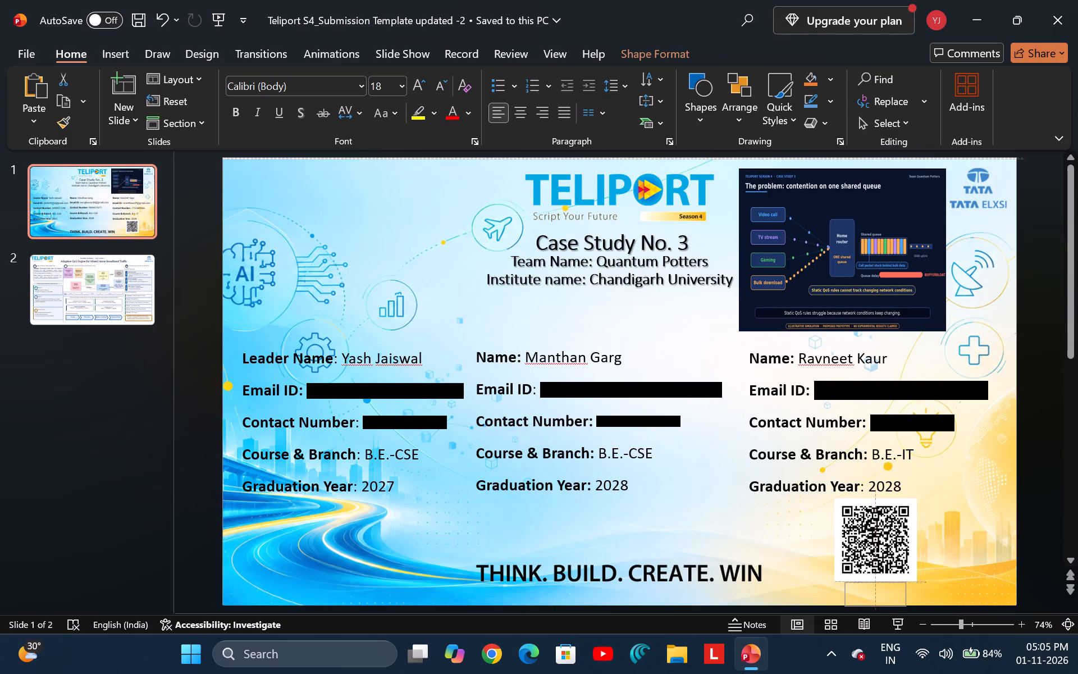
{"action": "left_click_drag", "start_coordinate": [878, 593], "coordinate": [878, 593]}
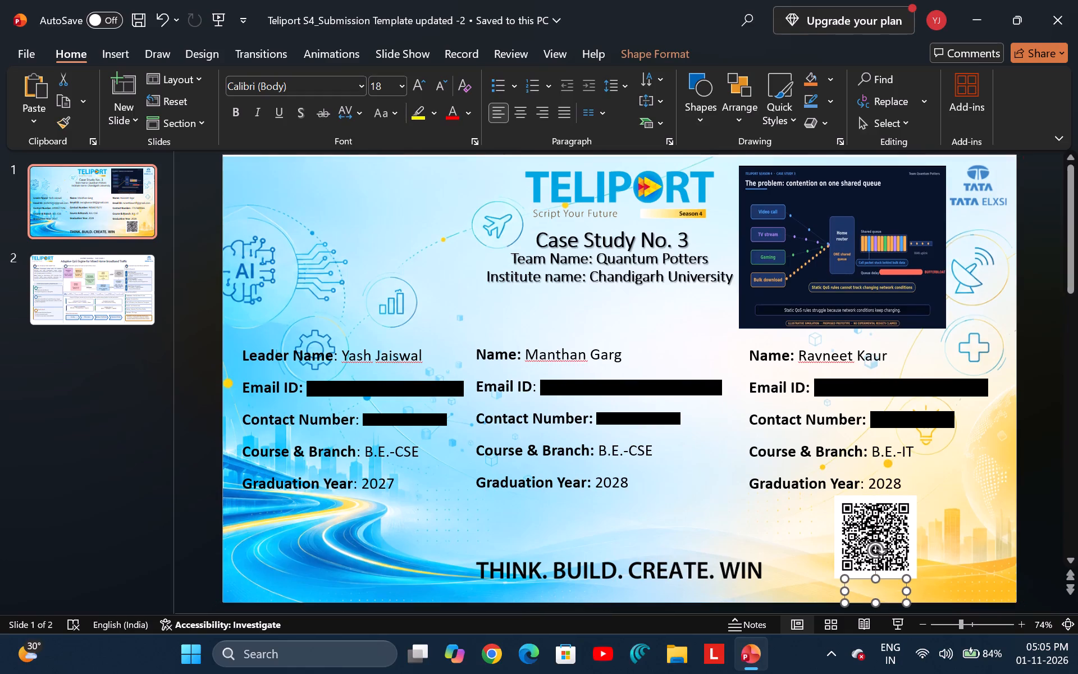
{"action": "left_click_drag", "start_coordinate": [904, 593], "coordinate": [991, 591]}
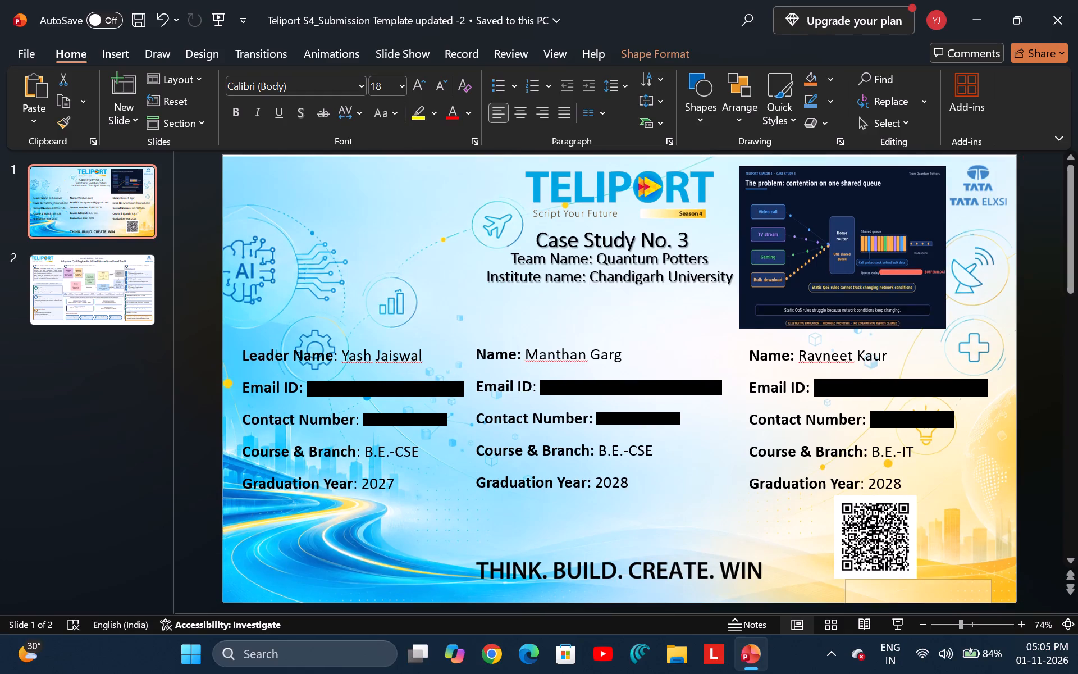
{"action": "left_click_drag", "start_coordinate": [991, 591], "coordinate": [990, 591]}
{"action": "left_click_drag", "start_coordinate": [843, 591], "coordinate": [800, 593]}
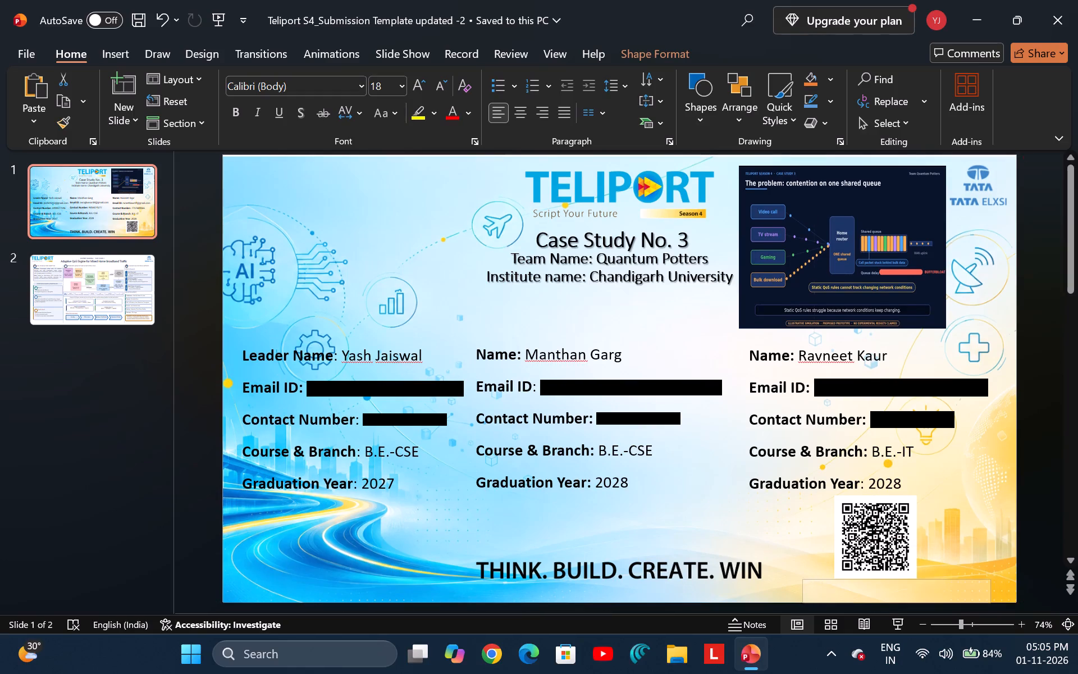
{"action": "left_click_drag", "start_coordinate": [800, 593], "coordinate": [786, 593]}
Enter the caption "Prototype Demonstration Video" under the QR code, widen its box to fit one line, and add a leading space.
{"action": "left_click", "coordinate": [807, 590]}
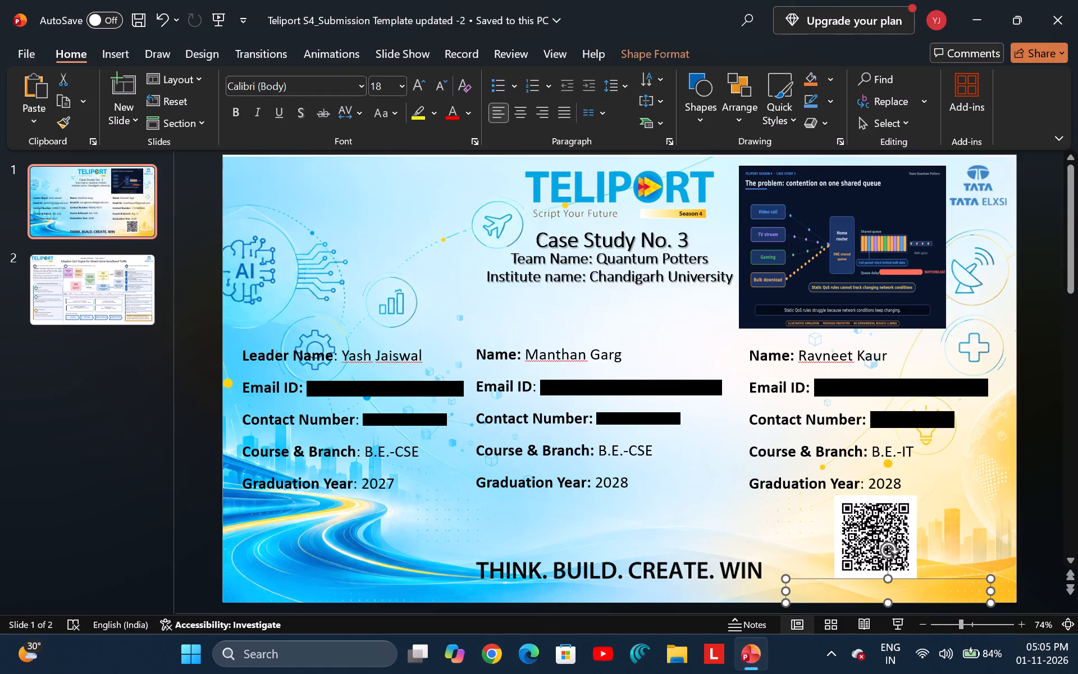
{"action": "type", "text": "ro"}
{"action": "type", "text": "totype"}
{"action": "key", "text": "space"}
{"action": "type", "text": "emonstration"}
{"action": "key", "text": "space"}
{"action": "key", "text": "v"}
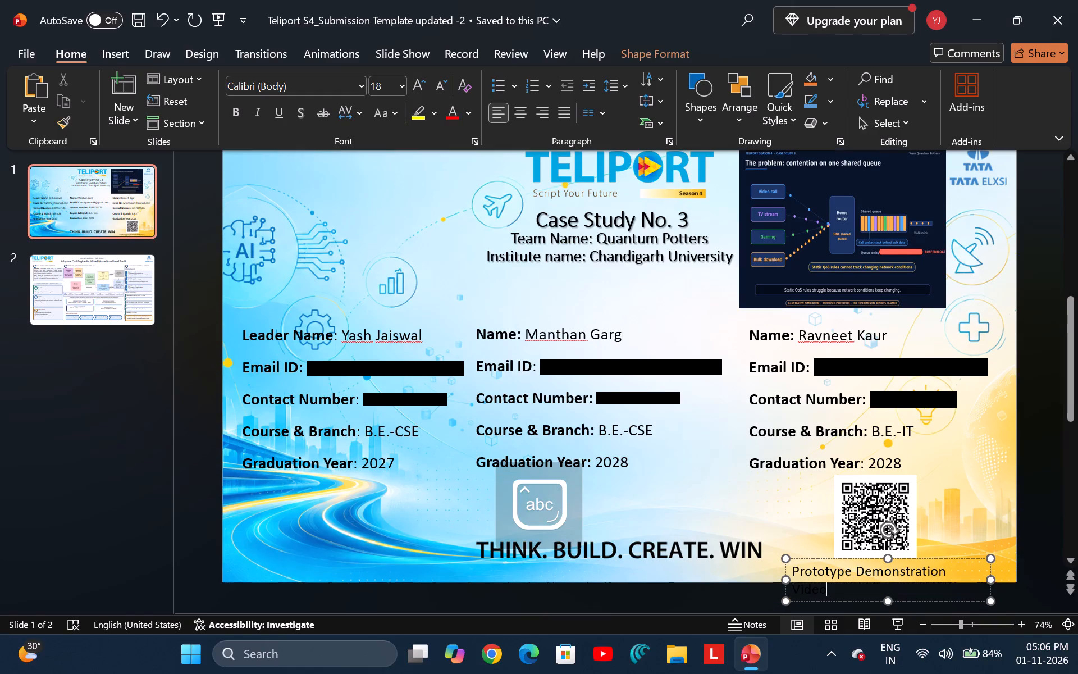
{"action": "left_click_drag", "start_coordinate": [993, 581], "coordinate": [1001, 580]}
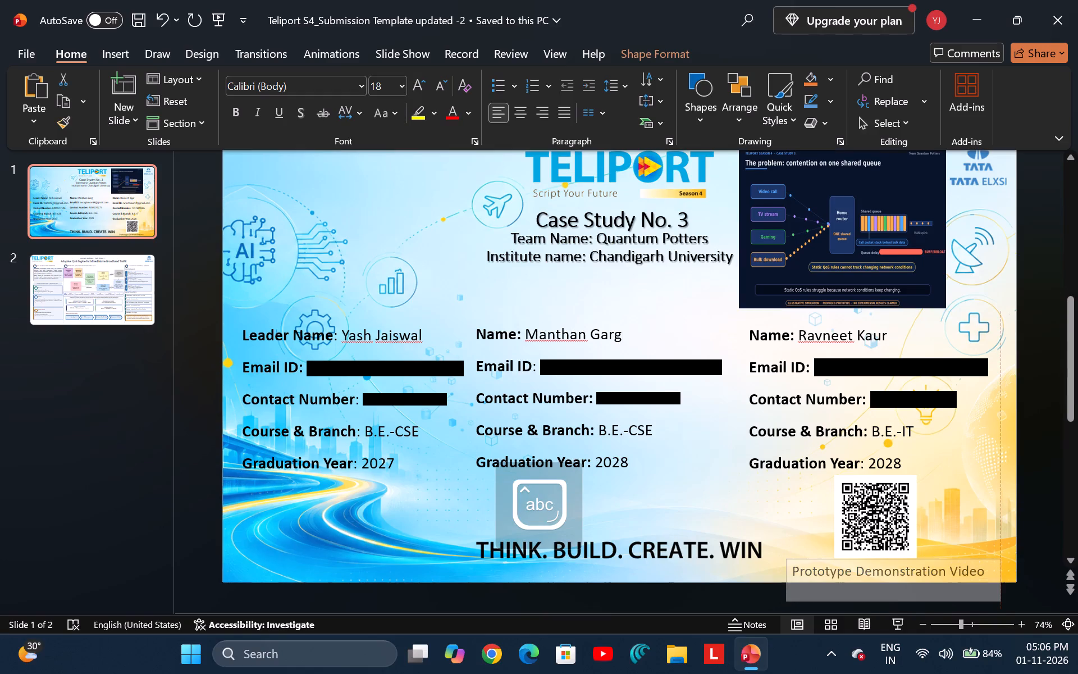
{"action": "left_click_drag", "start_coordinate": [1001, 580], "coordinate": [1010, 580]}
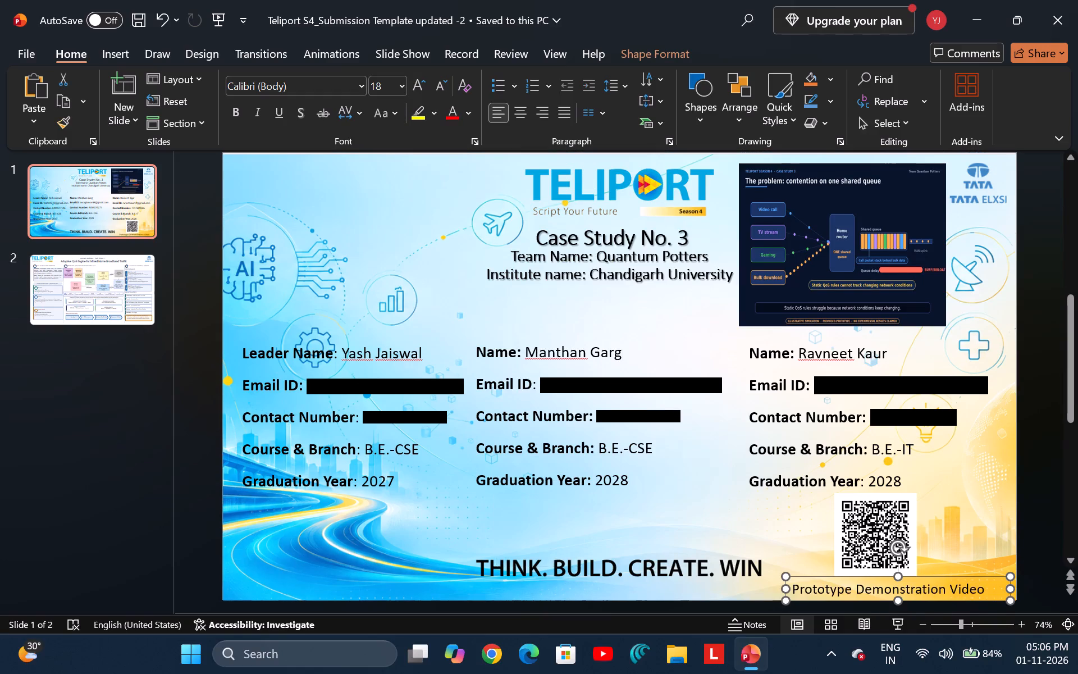
{"action": "left_click", "coordinate": [796, 587]}
{"action": "key", "text": "space"}
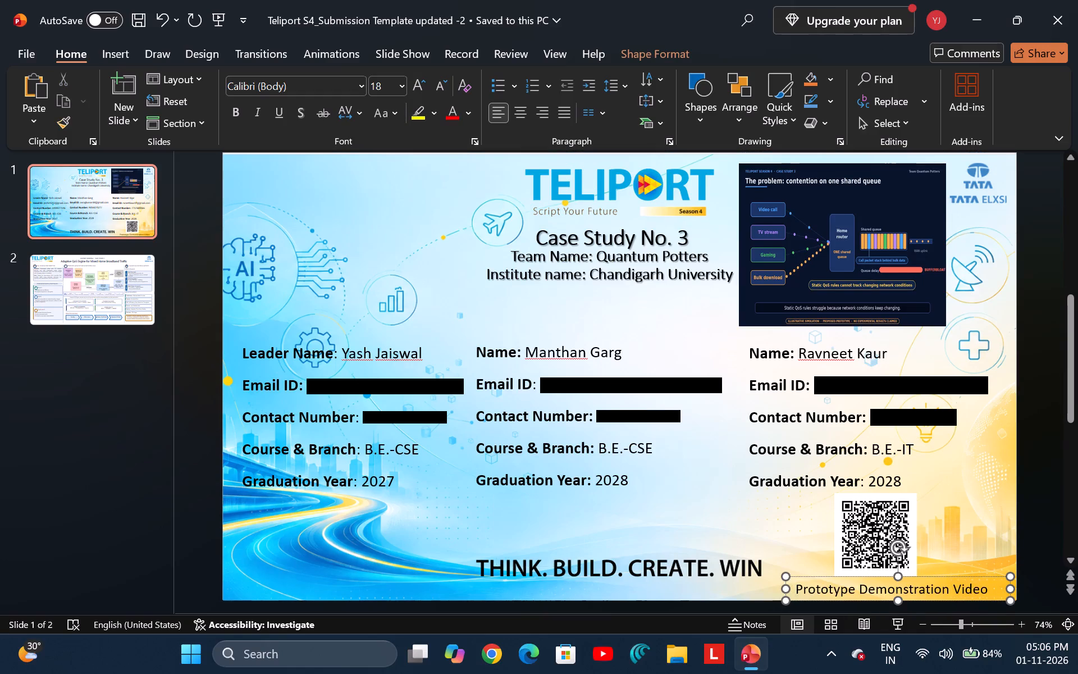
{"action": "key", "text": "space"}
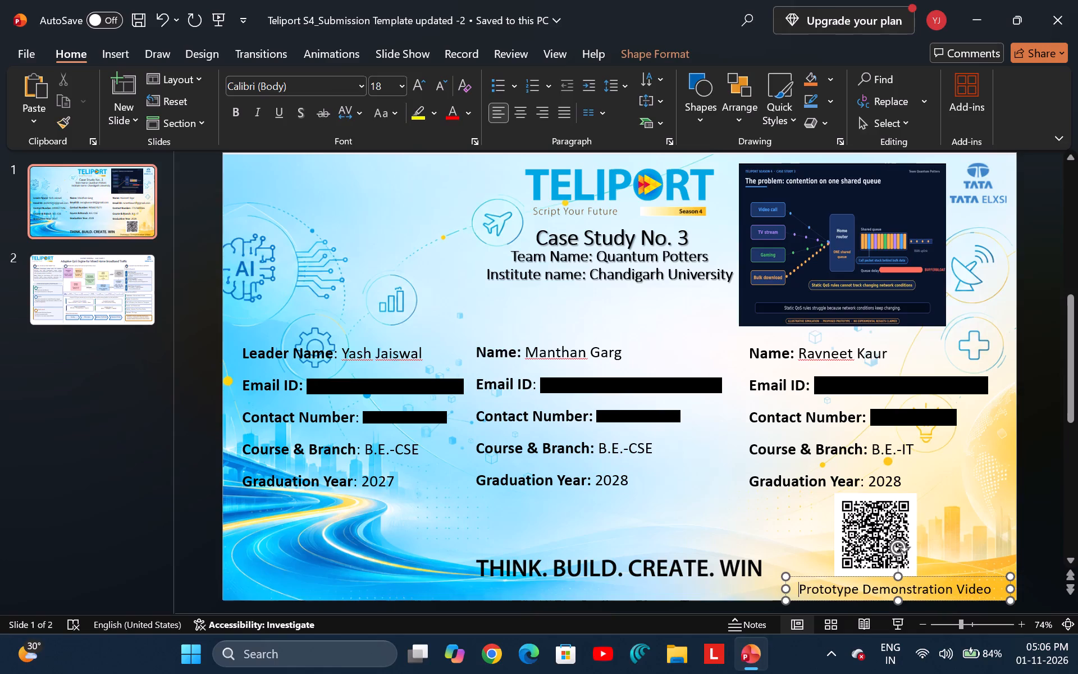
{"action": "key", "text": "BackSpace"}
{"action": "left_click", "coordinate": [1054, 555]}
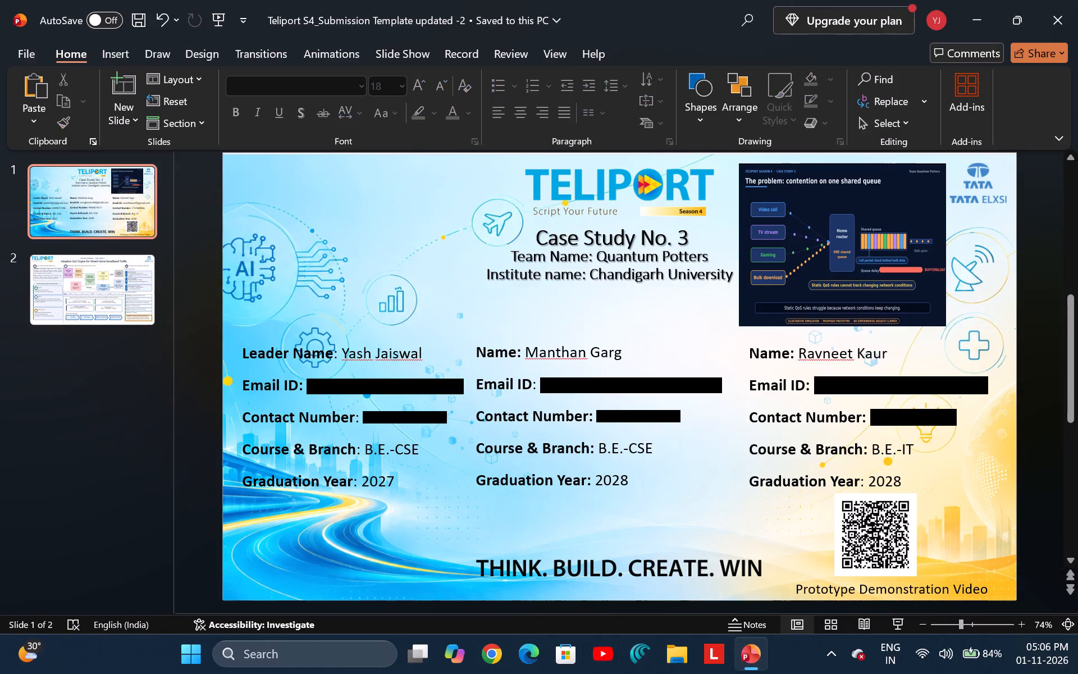
Move the QR code horizontally so it is centred above the "Prototype Demonstration Video" caption.
{"action": "left_click", "coordinate": [873, 542]}
{"action": "left_click_drag", "start_coordinate": [881, 540], "coordinate": [894, 540]}
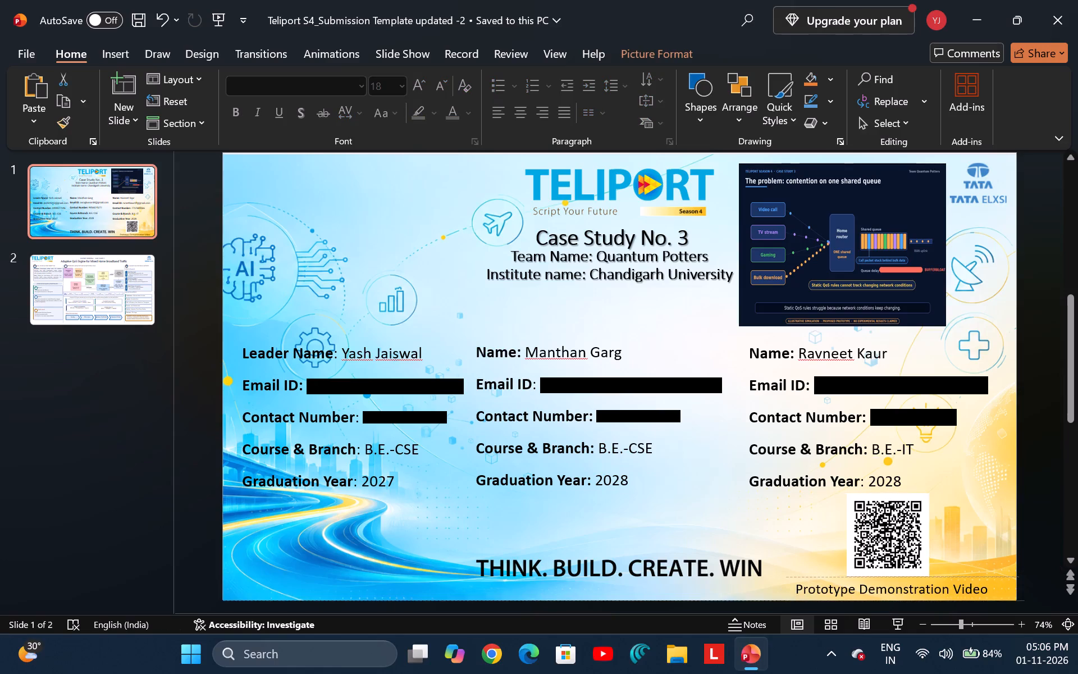
{"action": "left_click_drag", "start_coordinate": [894, 540], "coordinate": [903, 541]}
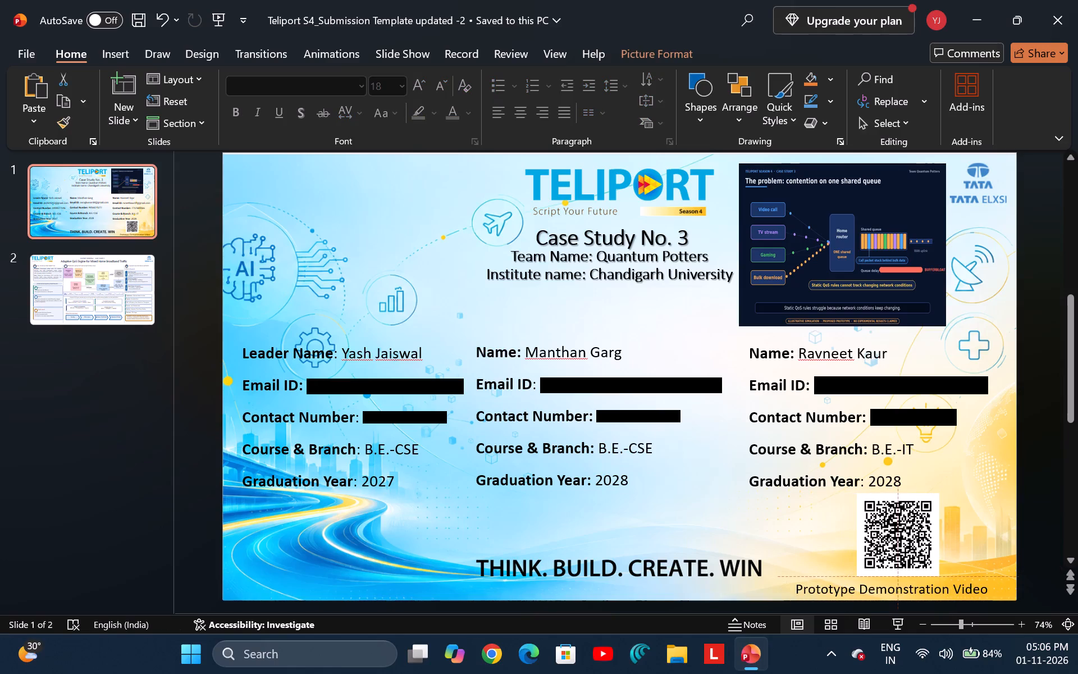
{"action": "left_click_drag", "start_coordinate": [903, 541], "coordinate": [901, 542]}
{"action": "left_click", "coordinate": [1037, 550]}
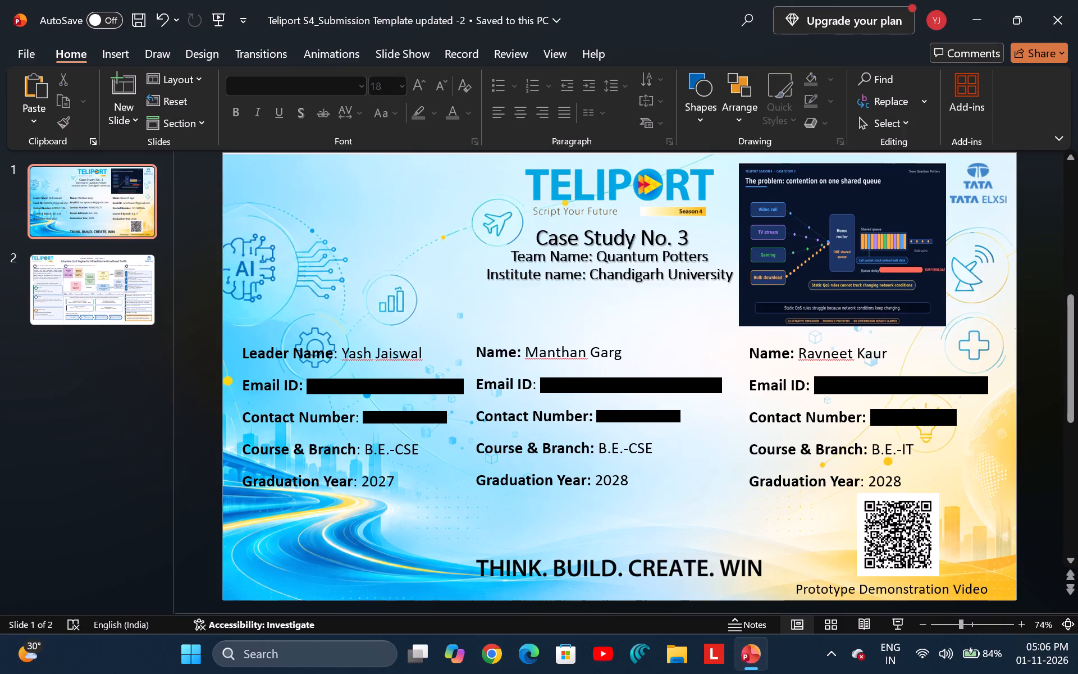
Enlarge the QR code slightly and recentre it between the graduation year line and the caption.
{"action": "left_click", "coordinate": [896, 545]}
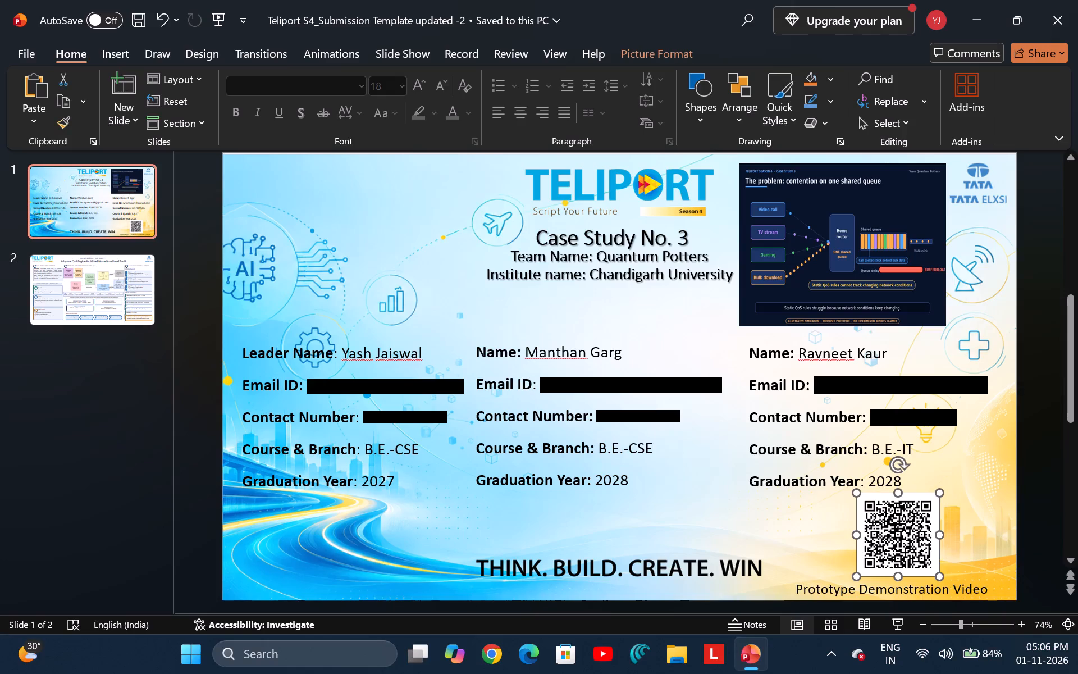
{"action": "left_click", "coordinate": [939, 576]}
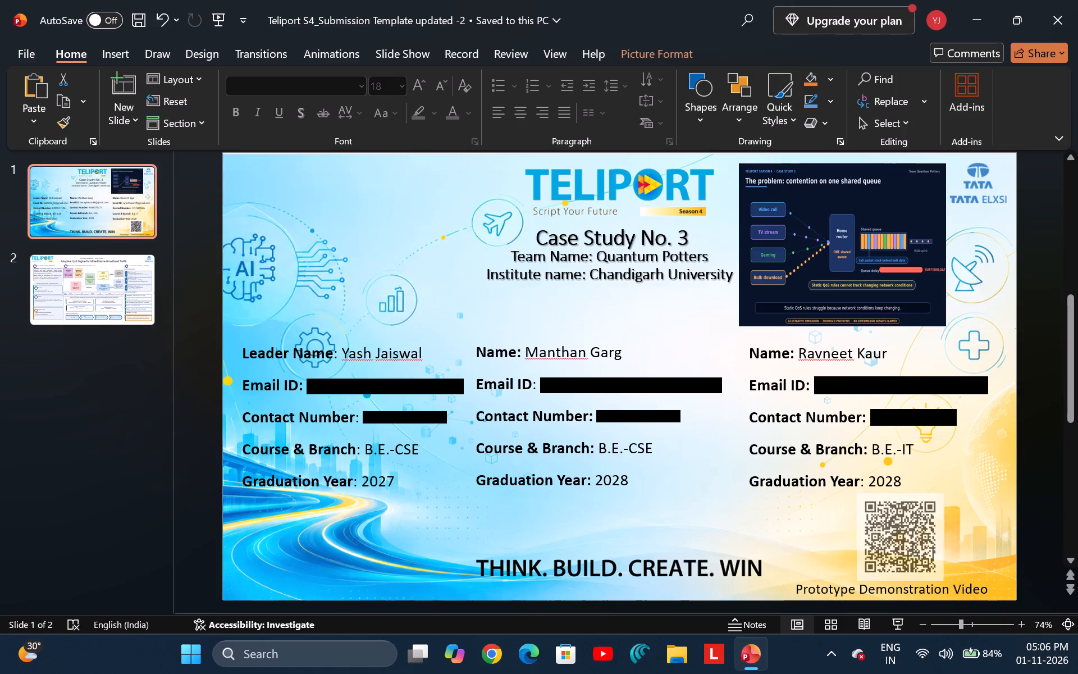
{"action": "left_click", "coordinate": [1037, 569]}
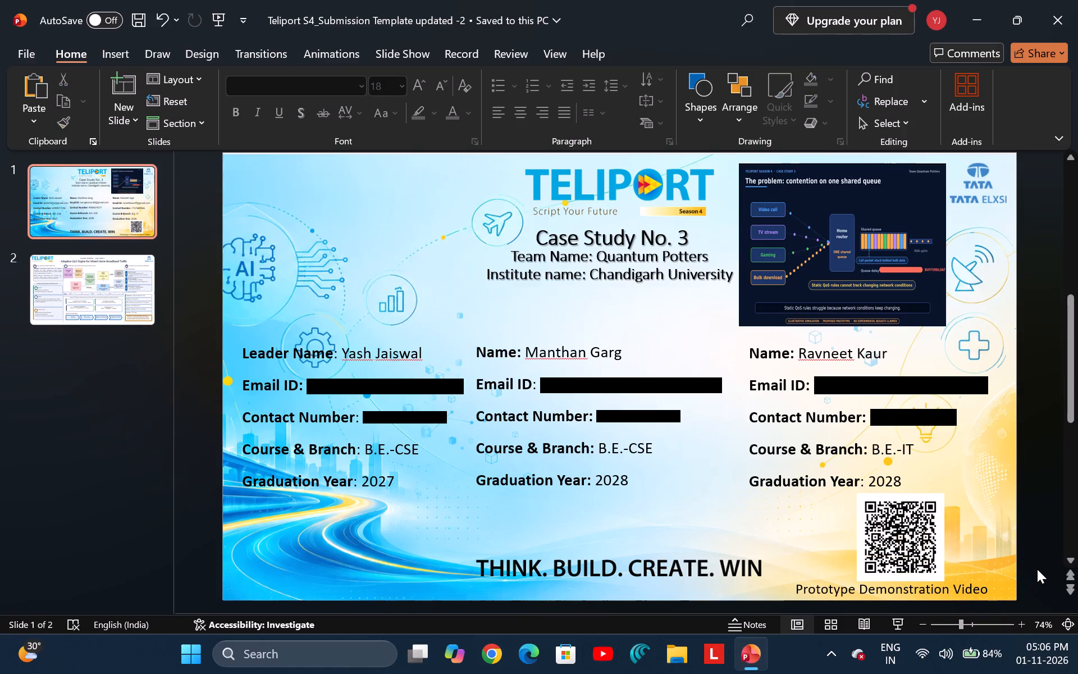
{"action": "left_click", "coordinate": [907, 544]}
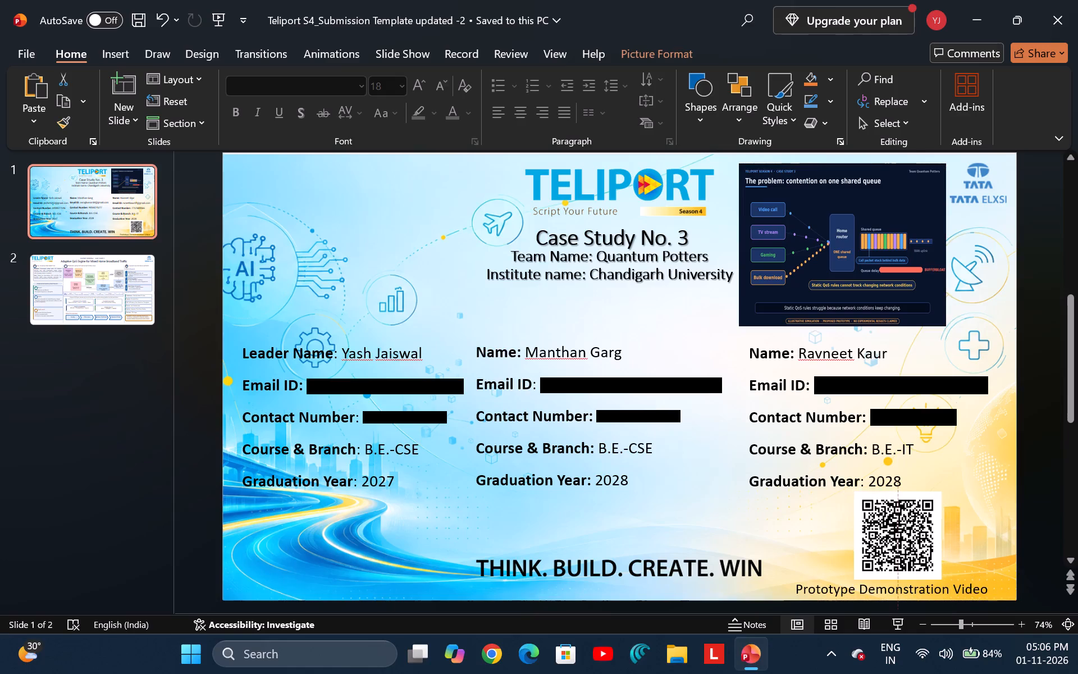
{"action": "left_click", "coordinate": [1035, 544]}
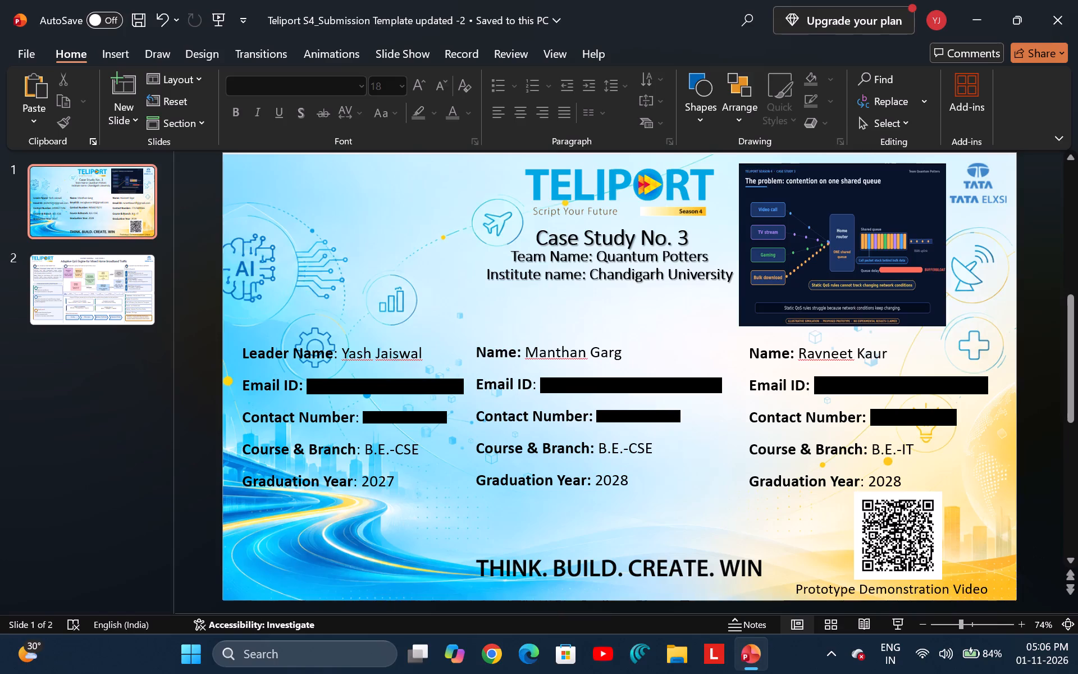
Make the "Prototype Demonstration Video" caption bold and add one leading space to centre it under the QR code.
{"action": "left_click", "coordinate": [875, 596]}
{"action": "triple_click", "coordinate": [885, 590]}
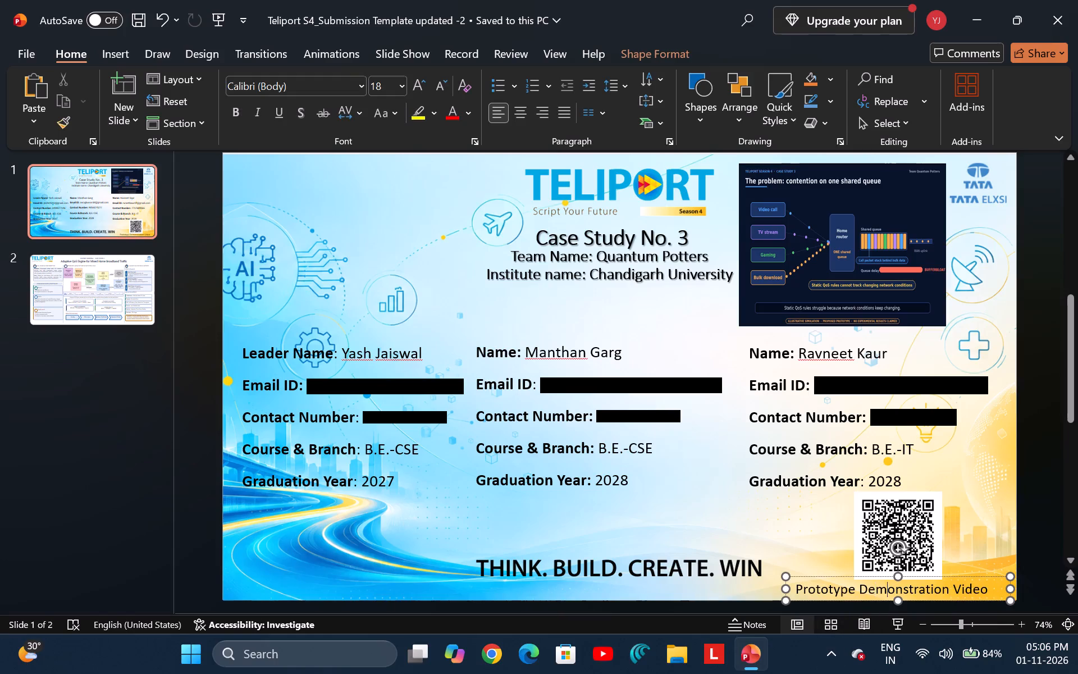
{"action": "left_click", "coordinate": [834, 568]}
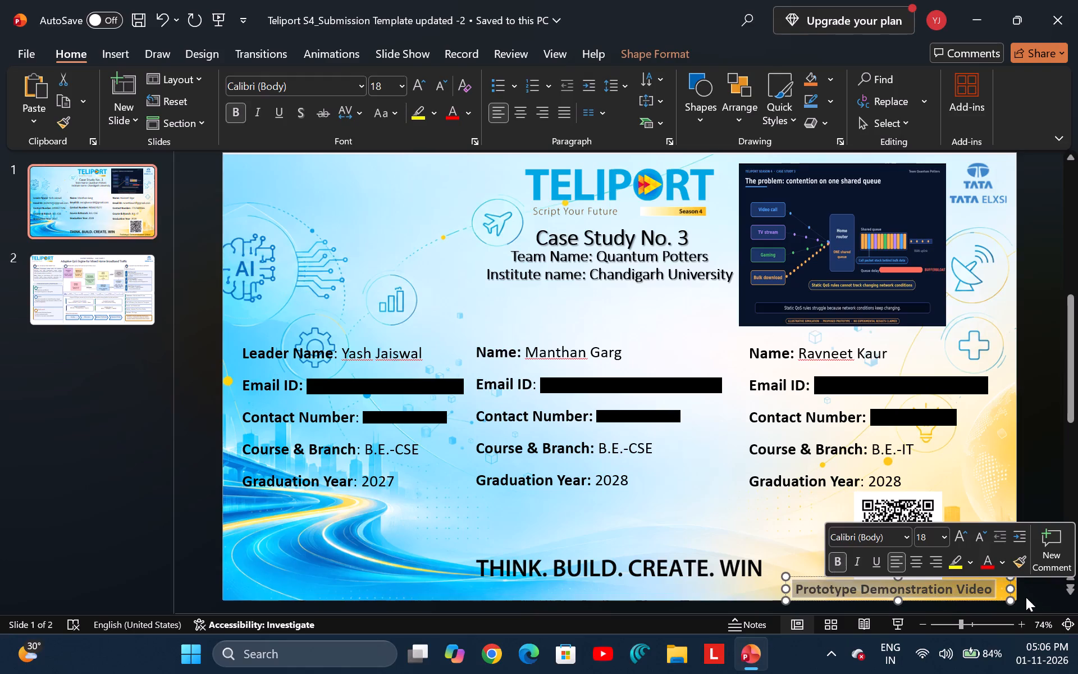
{"action": "left_click", "coordinate": [1036, 590]}
{"action": "left_click", "coordinate": [798, 588]}
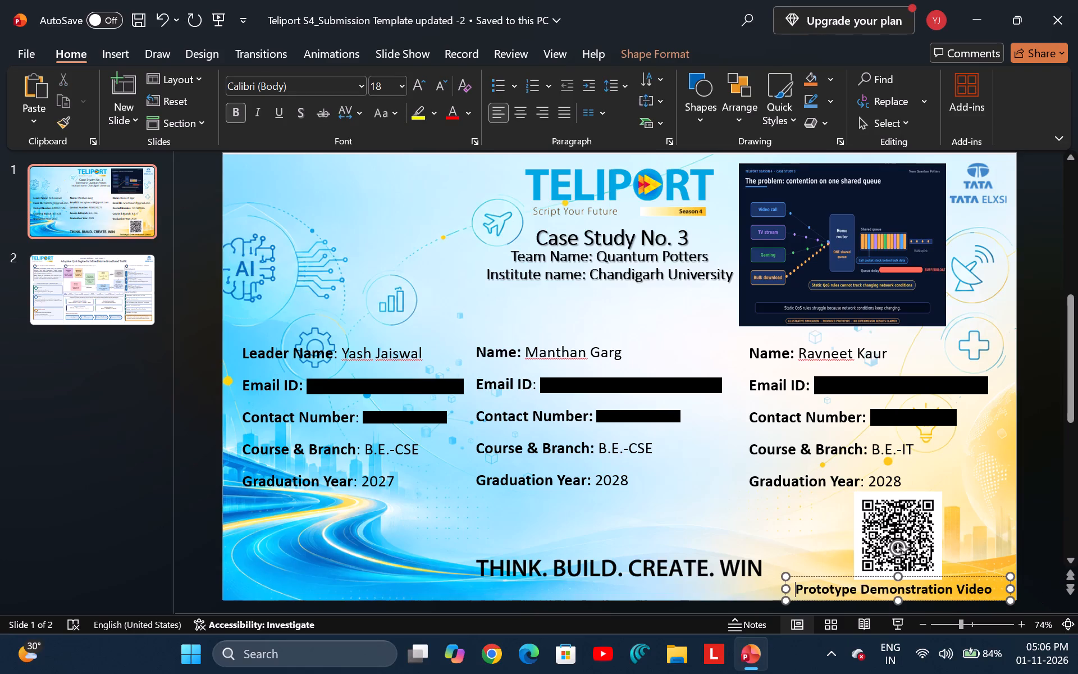
{"action": "key", "text": "space"}
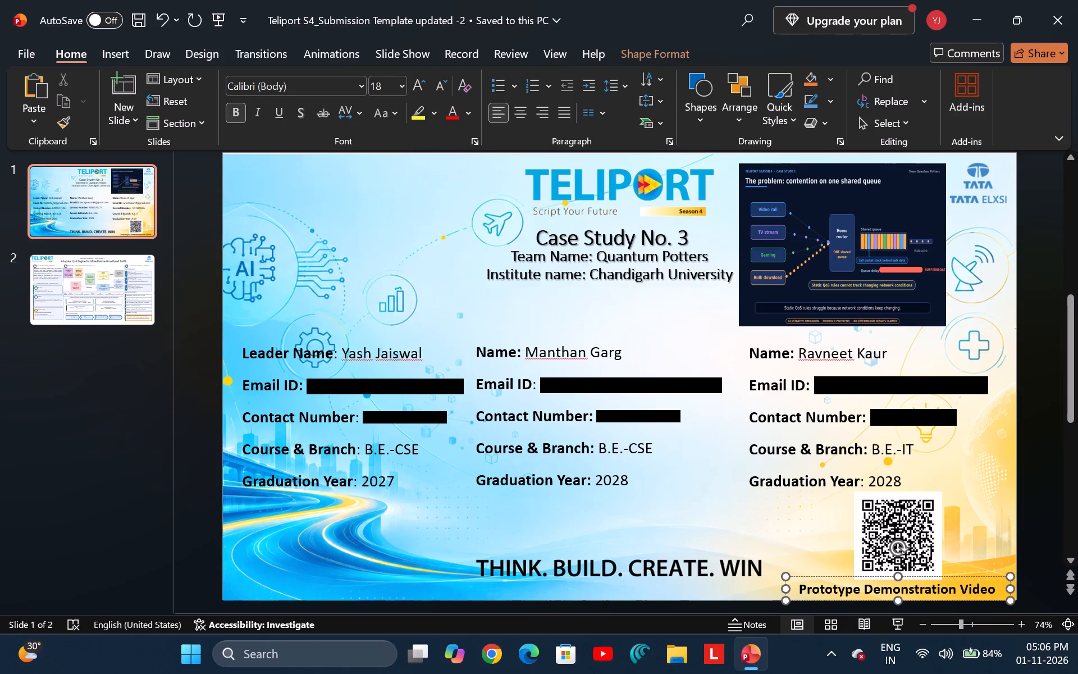
{"action": "left_click", "coordinate": [1039, 589]}
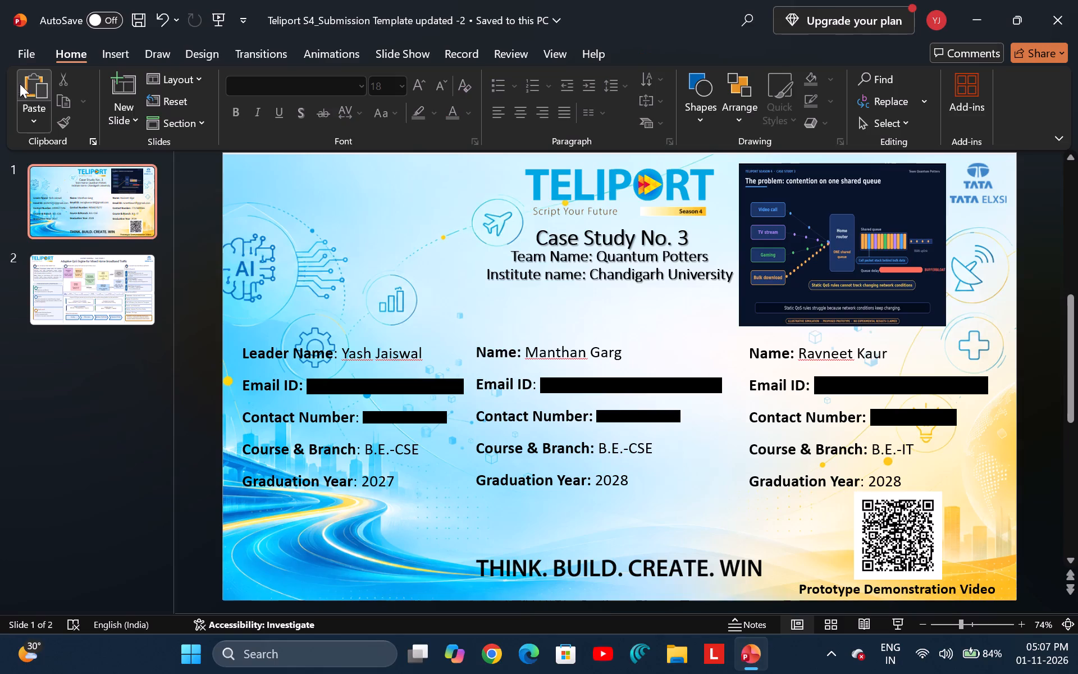
Save the presentation.
{"action": "left_click", "coordinate": [33, 58]}
{"action": "left_click", "coordinate": [56, 284]}
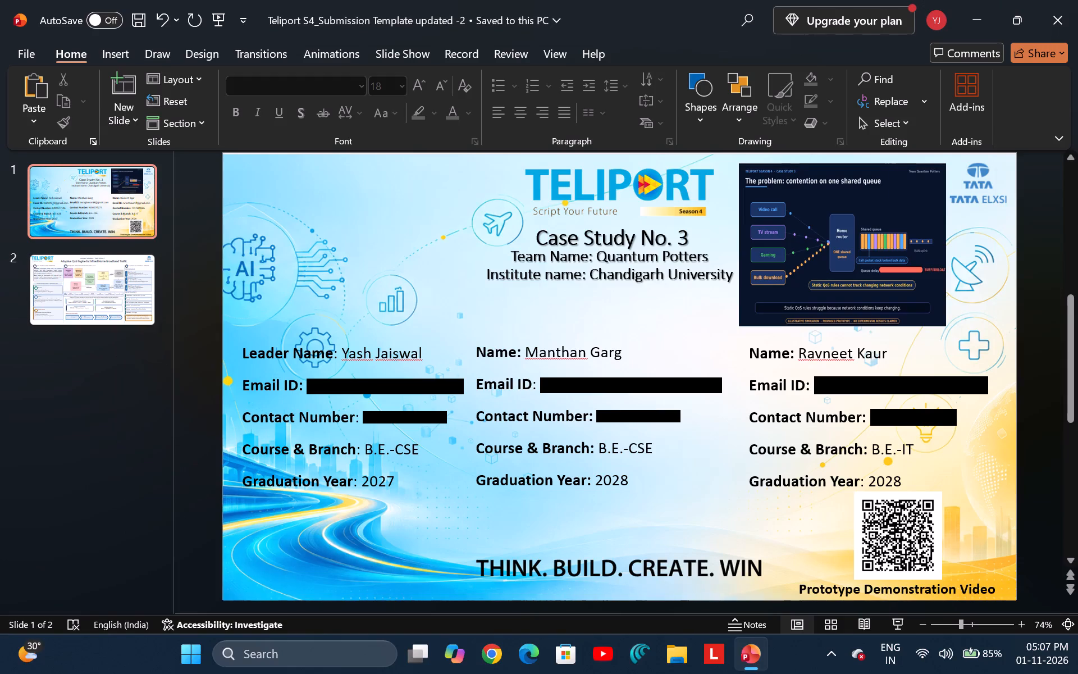
Start the slide show from the beginning to check the title slide in full screen.
{"action": "left_click", "coordinate": [410, 54]}
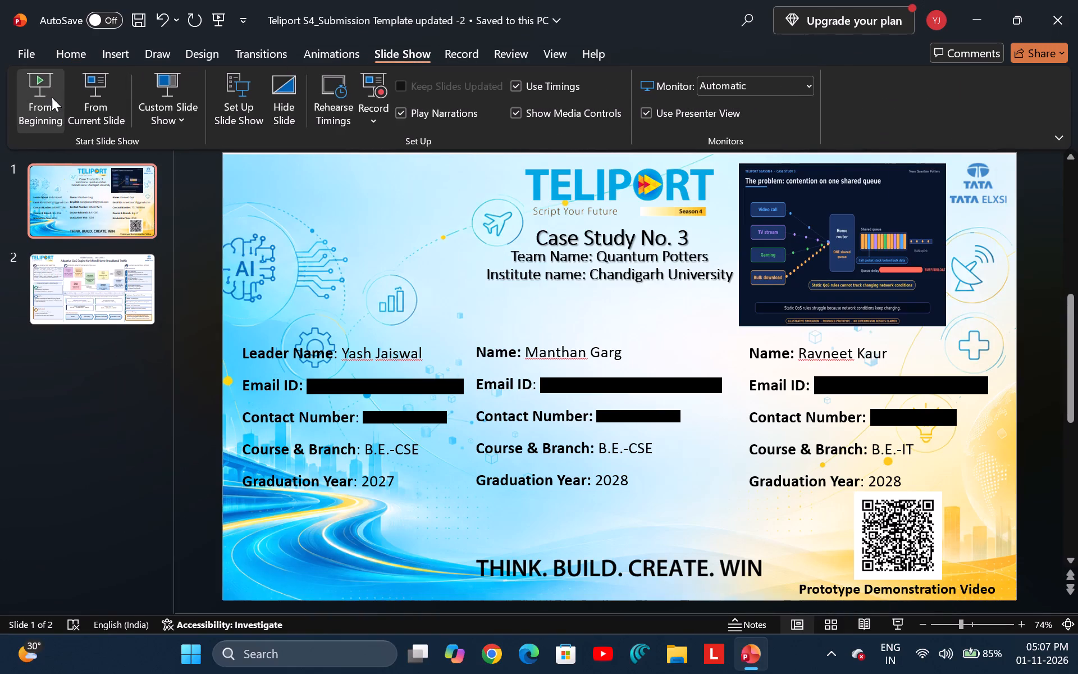
{"action": "left_click", "coordinate": [51, 98]}
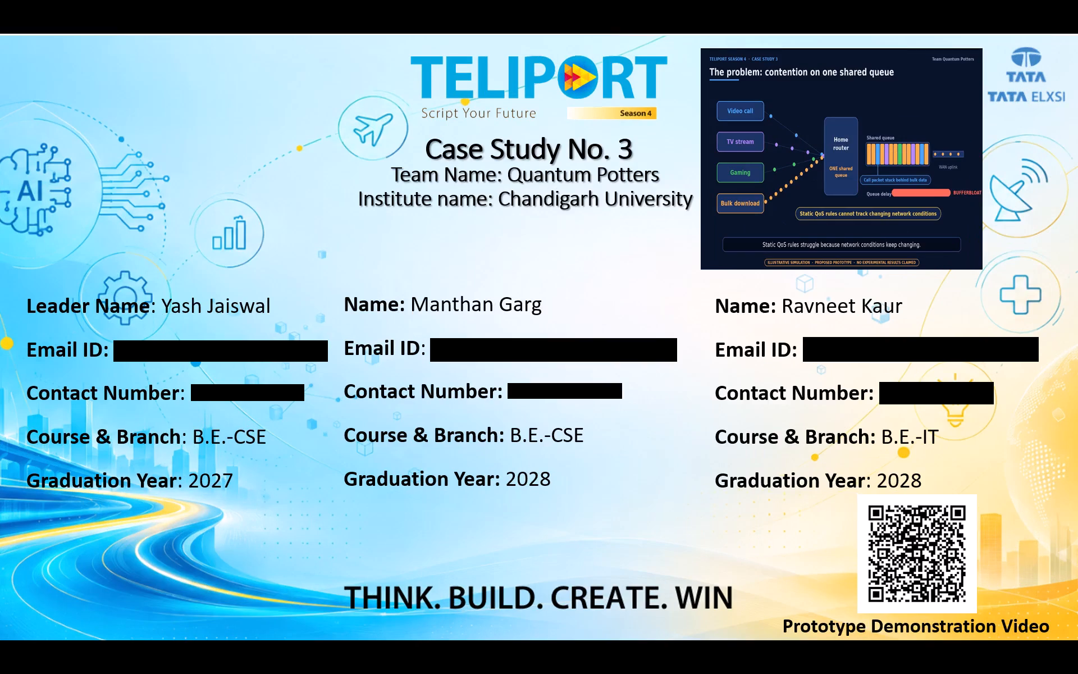
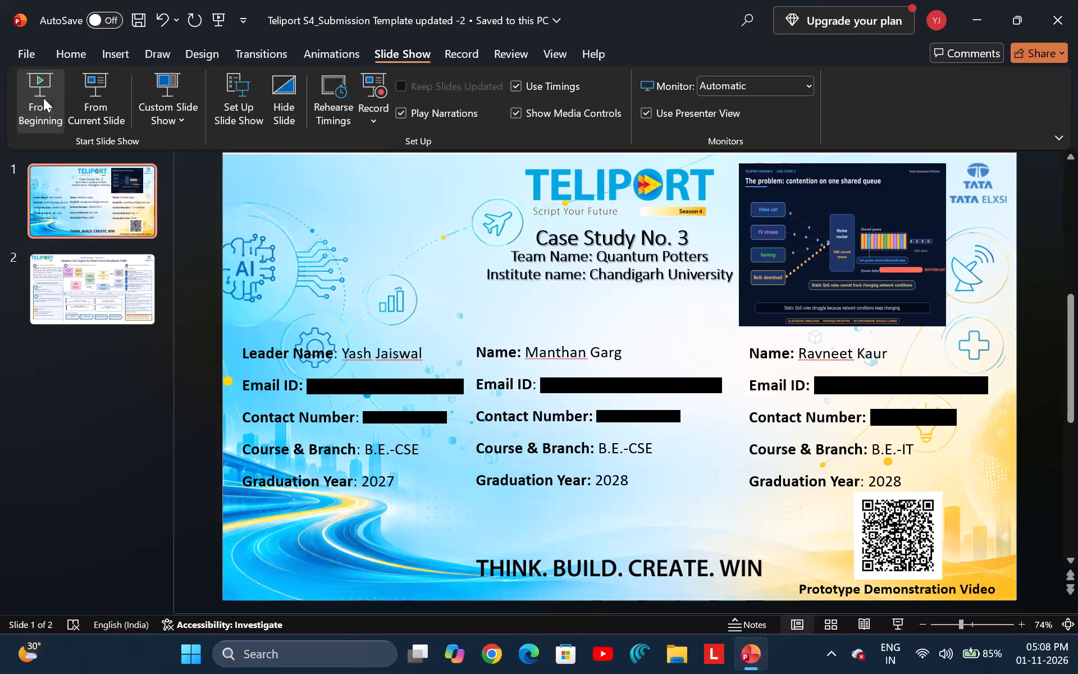
Stretch the QR code slightly wider towards the slide's outer edge, keeping its height, above the "Prototype Demonstration Video" caption.
{"action": "left_click", "coordinate": [924, 558]}
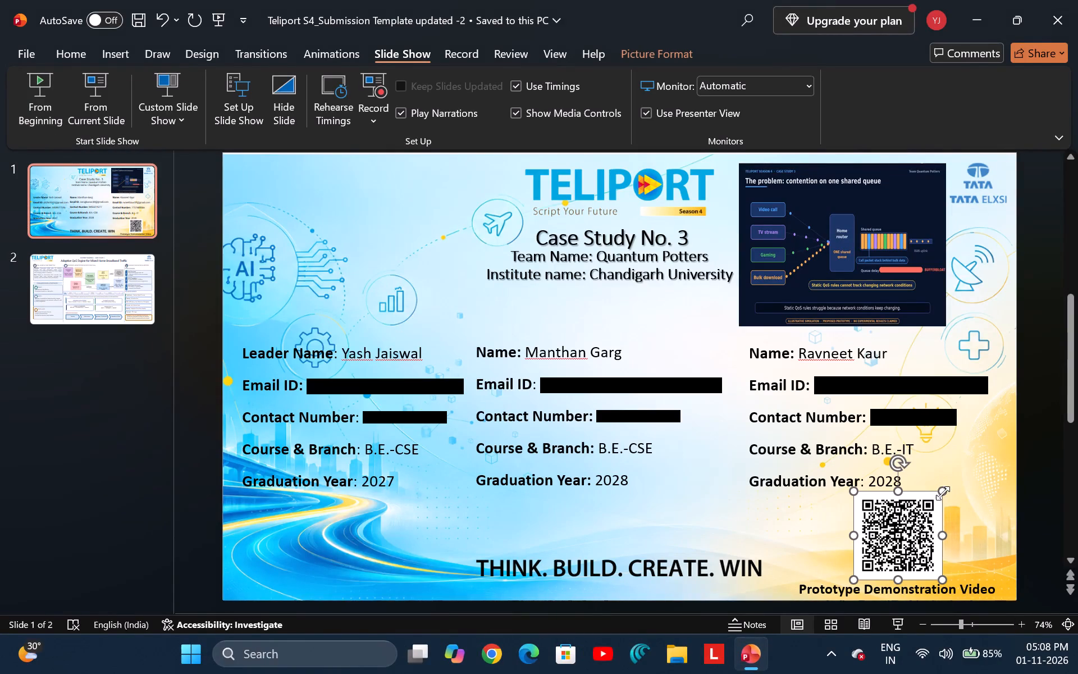
{"action": "left_click_drag", "start_coordinate": [943, 493], "coordinate": [943, 498]}
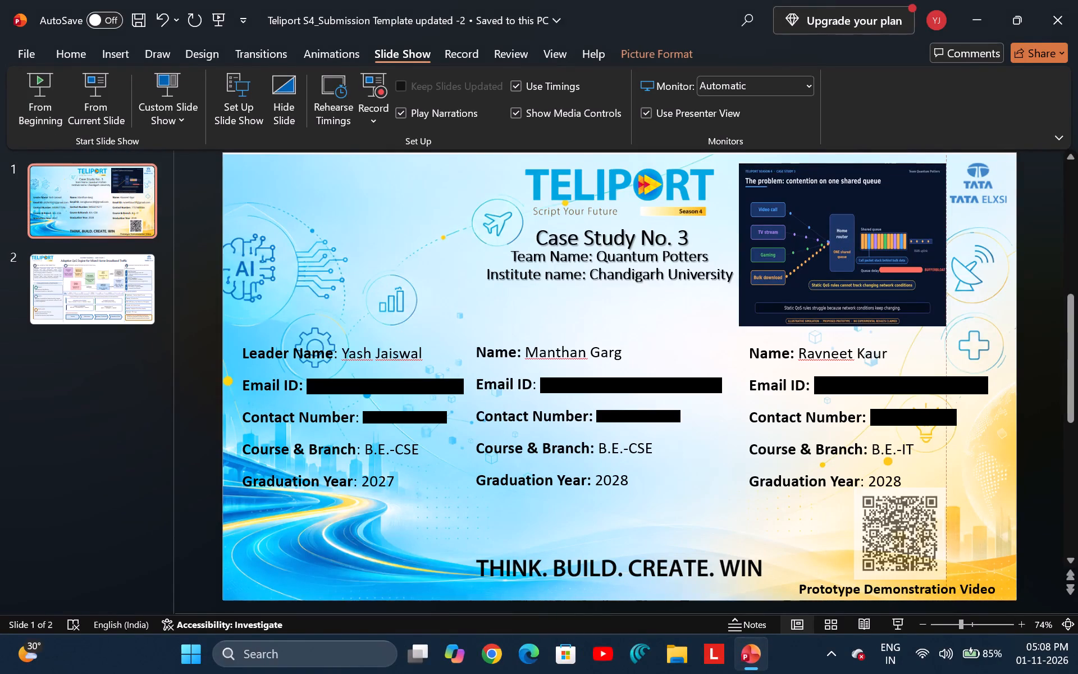
{"action": "left_click_drag", "start_coordinate": [943, 498], "coordinate": [943, 499]}
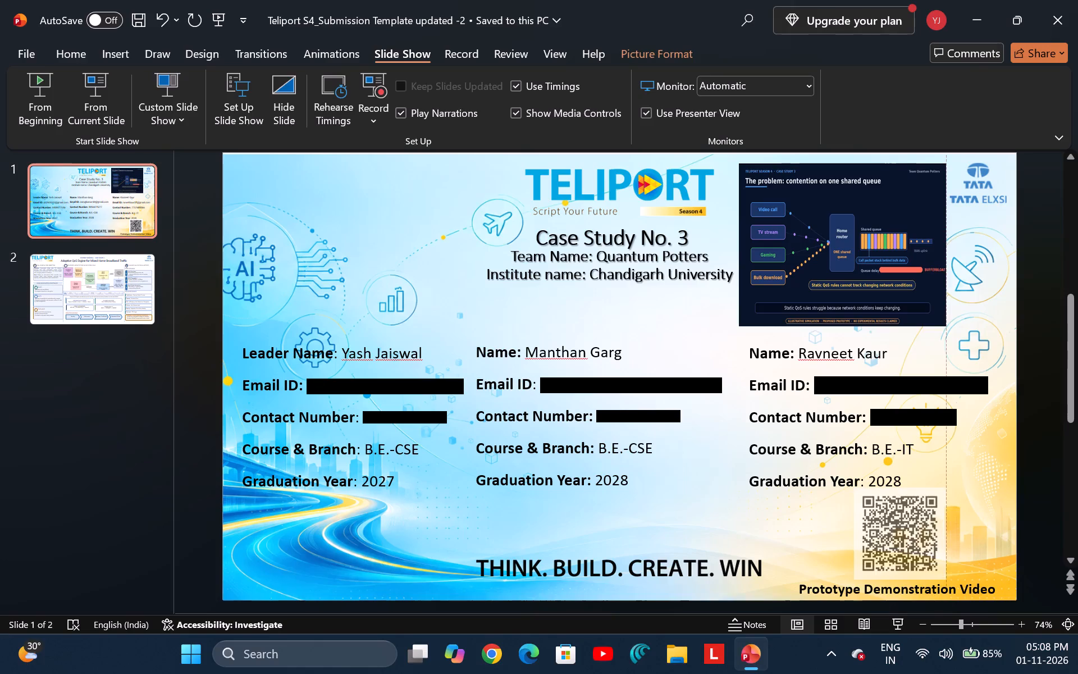
{"action": "left_click_drag", "start_coordinate": [943, 499], "coordinate": [941, 500]}
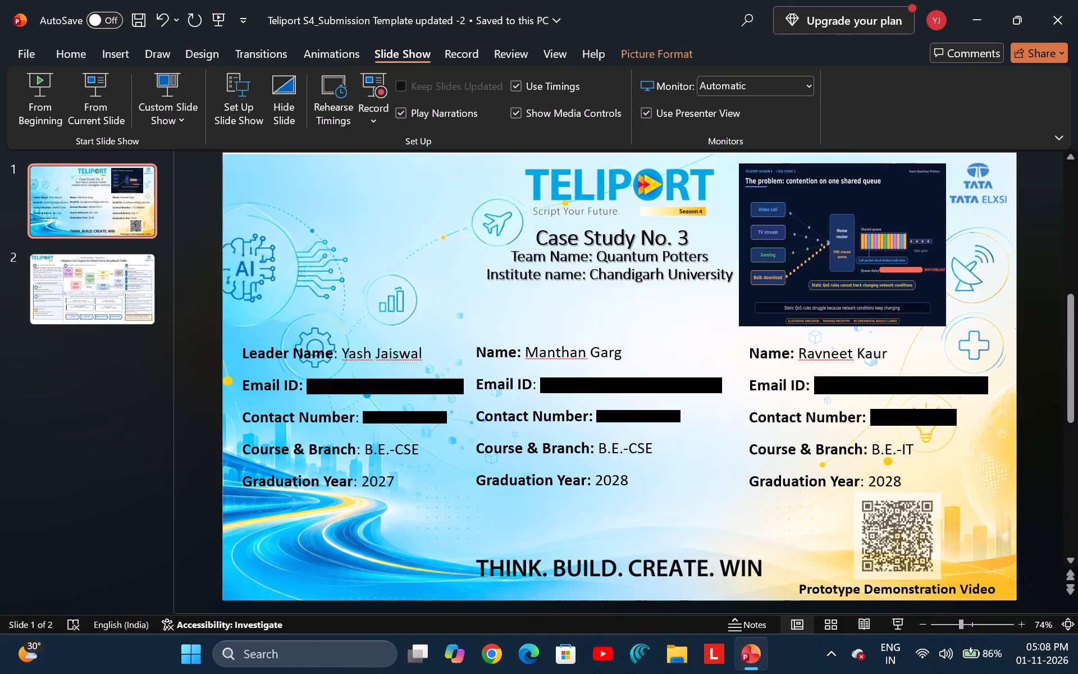
{"action": "left_click_drag", "start_coordinate": [941, 500], "coordinate": [942, 500]}
{"action": "left_click_drag", "start_coordinate": [945, 538], "coordinate": [955, 540]}
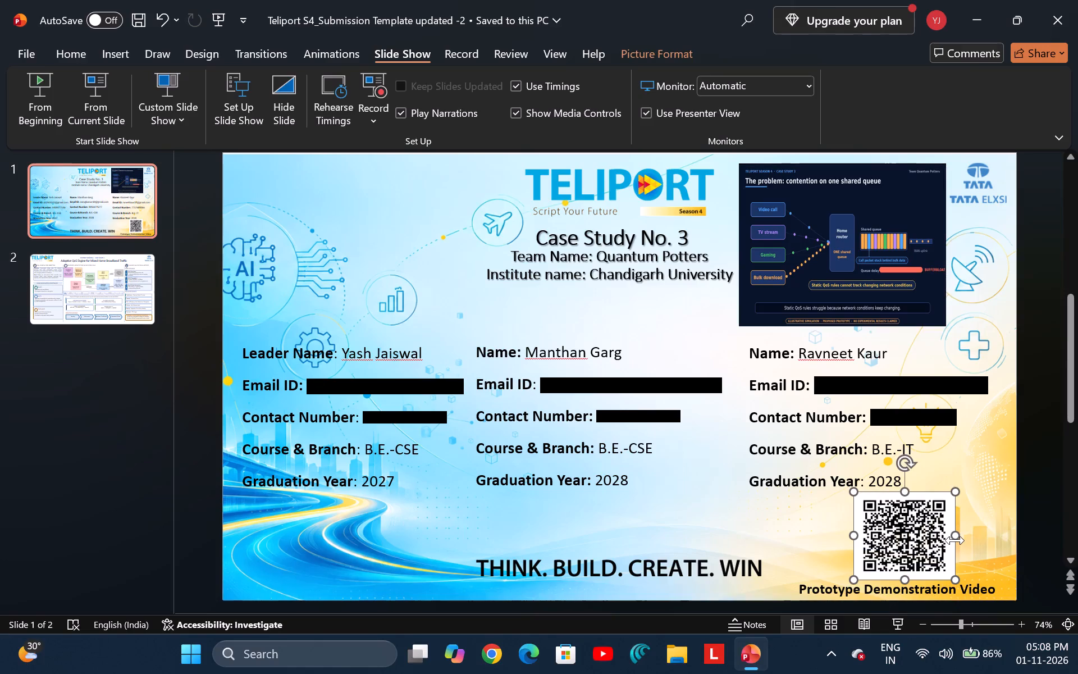
{"action": "left_click", "coordinate": [1052, 548]}
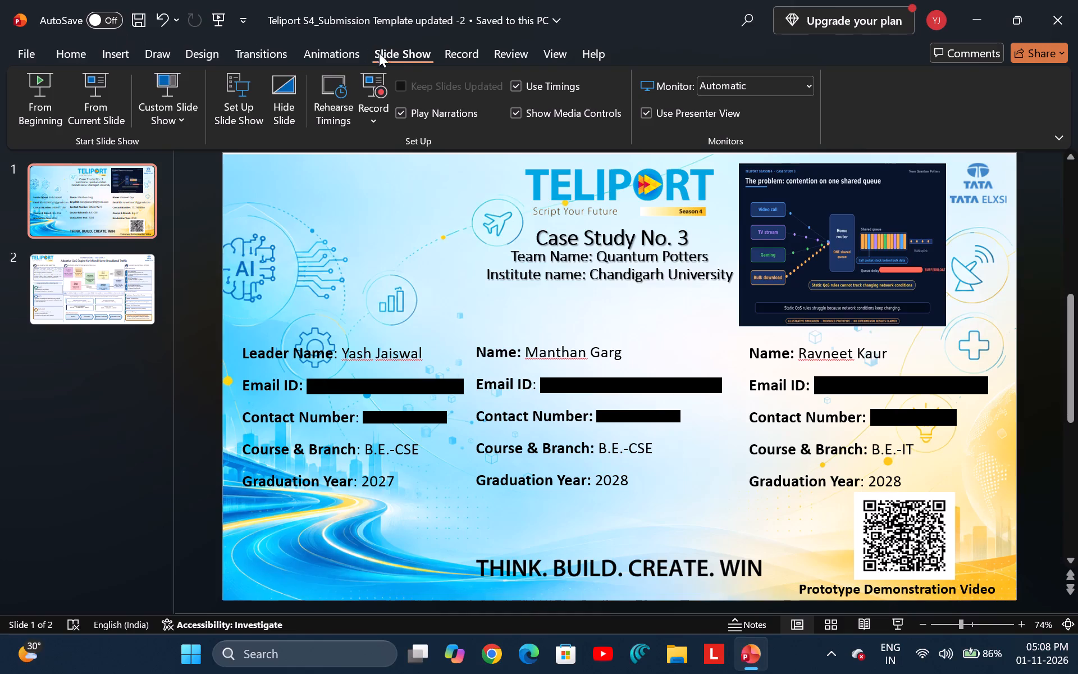
Run the slide show from the beginning to check the widened QR code in full screen, and exit the show.
{"action": "left_click", "coordinate": [395, 51]}
{"action": "left_click", "coordinate": [39, 93]}
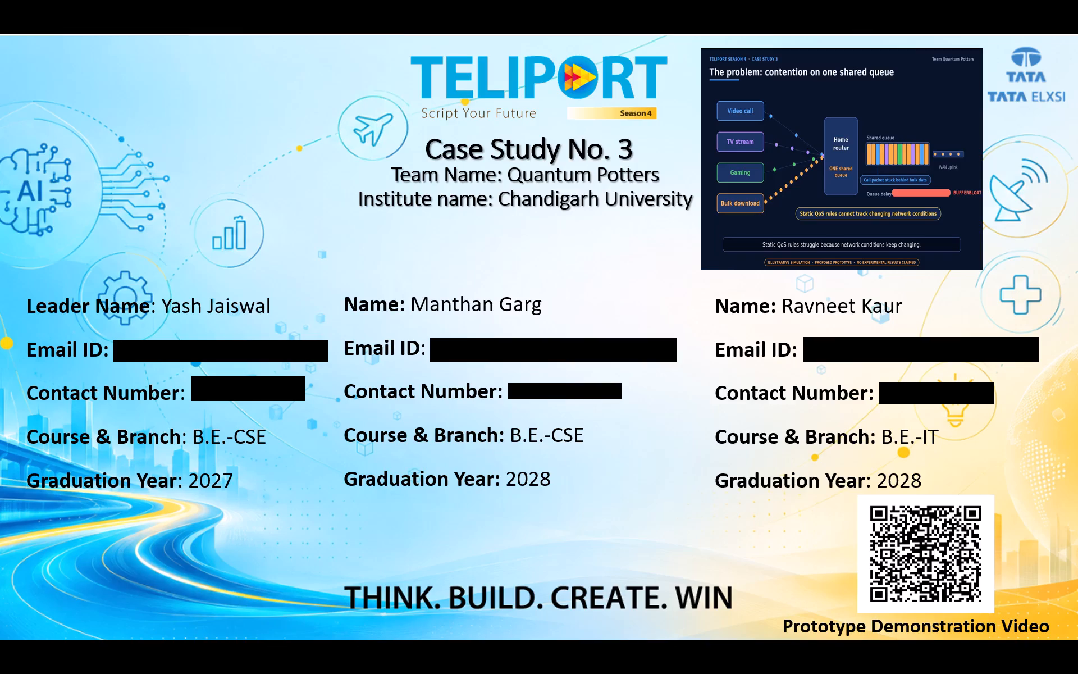
{"action": "key", "text": "Escape"}
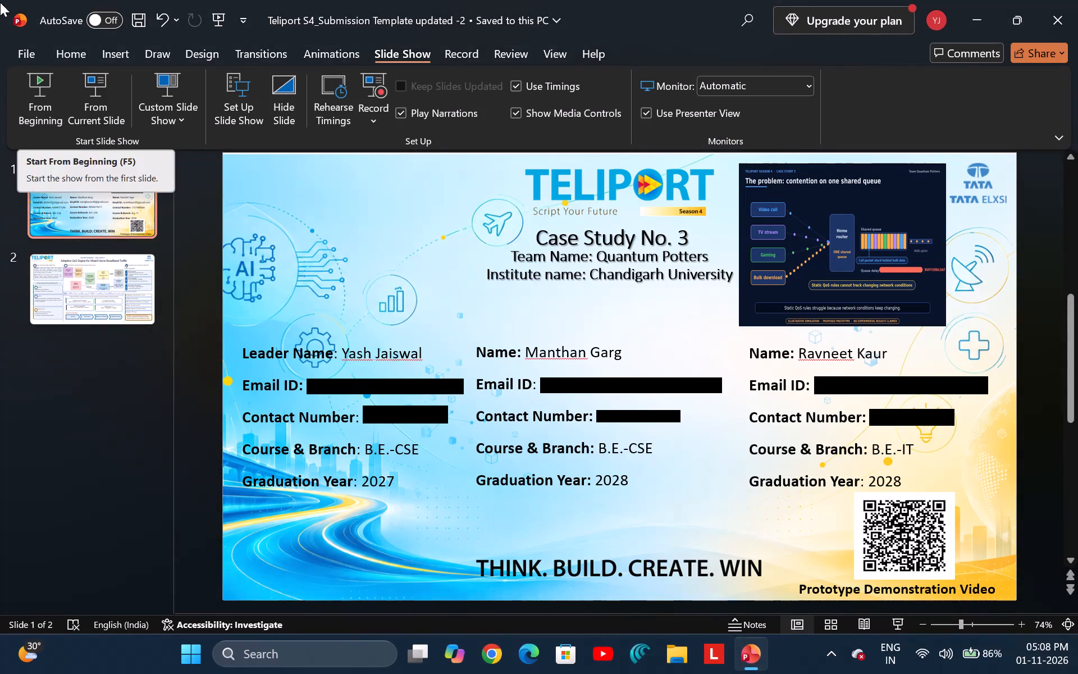
Save the presentation and close it.
{"action": "left_click", "coordinate": [17, 49]}
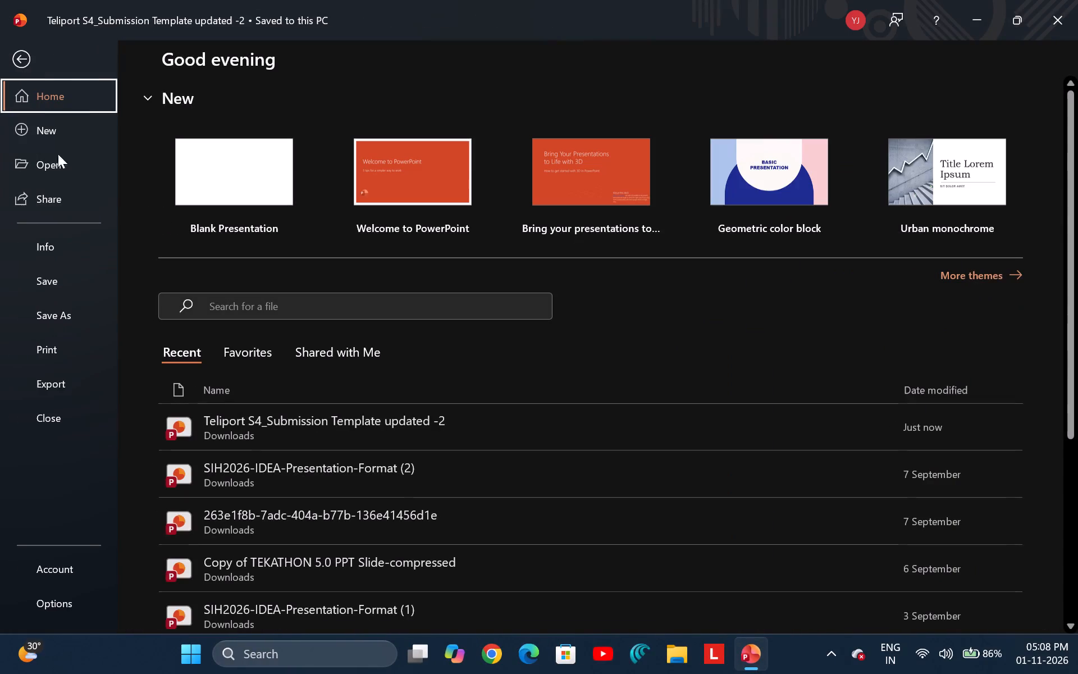
{"action": "left_click", "coordinate": [49, 280]}
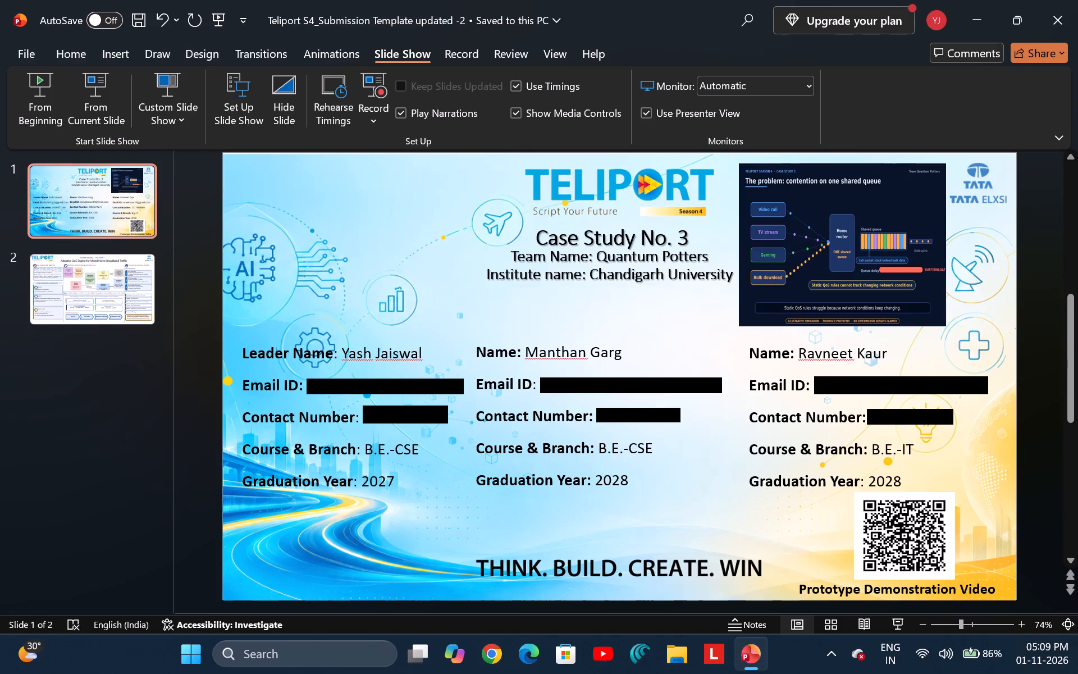
{"action": "left_click", "coordinate": [1077, 0]}
Reopen "Teliport S4_Submission Template updated -2" from the Downloads folder to check the saved title slide, and close both the presentation and the folder.
{"action": "left_click", "coordinate": [702, 673]}
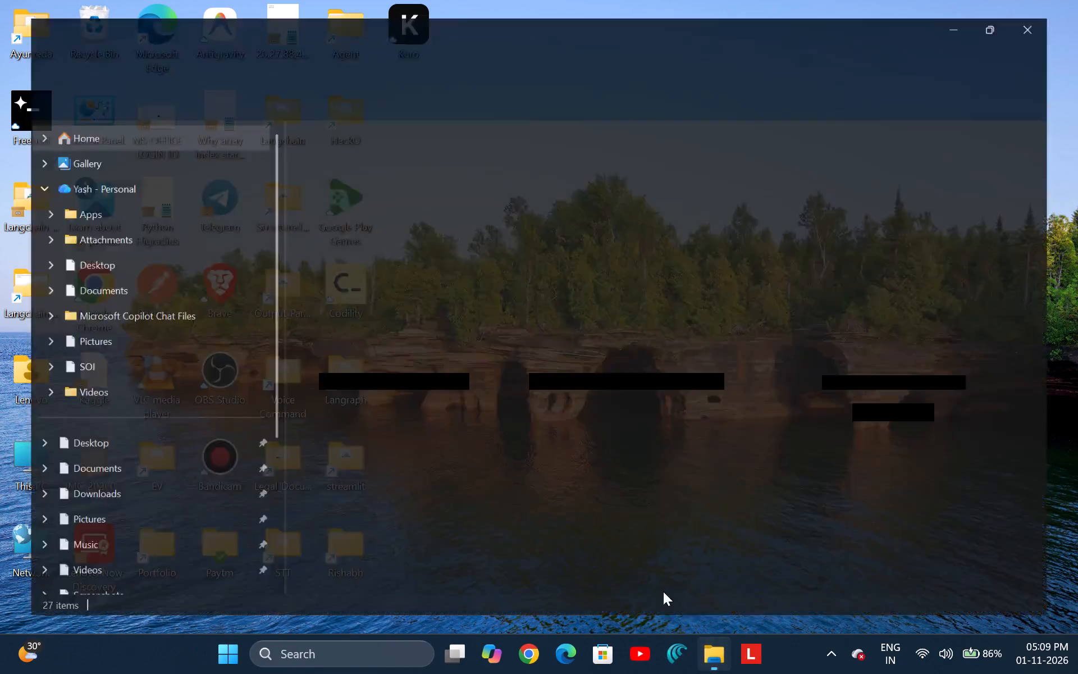
{"action": "left_click", "coordinate": [71, 508]}
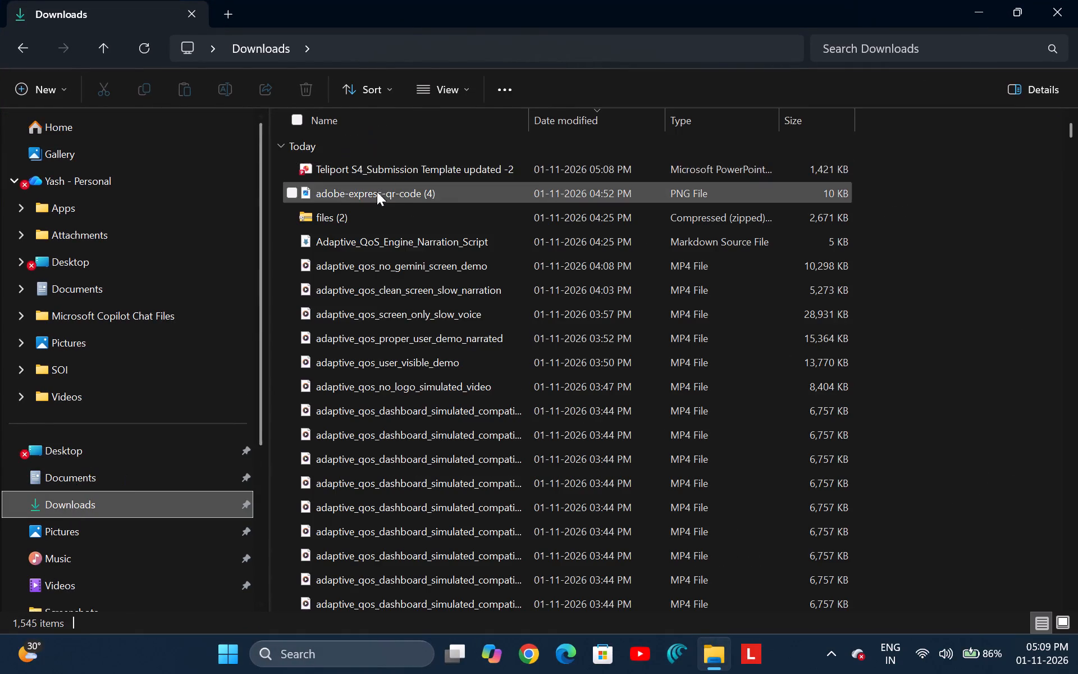
{"action": "double_click", "coordinate": [390, 173]}
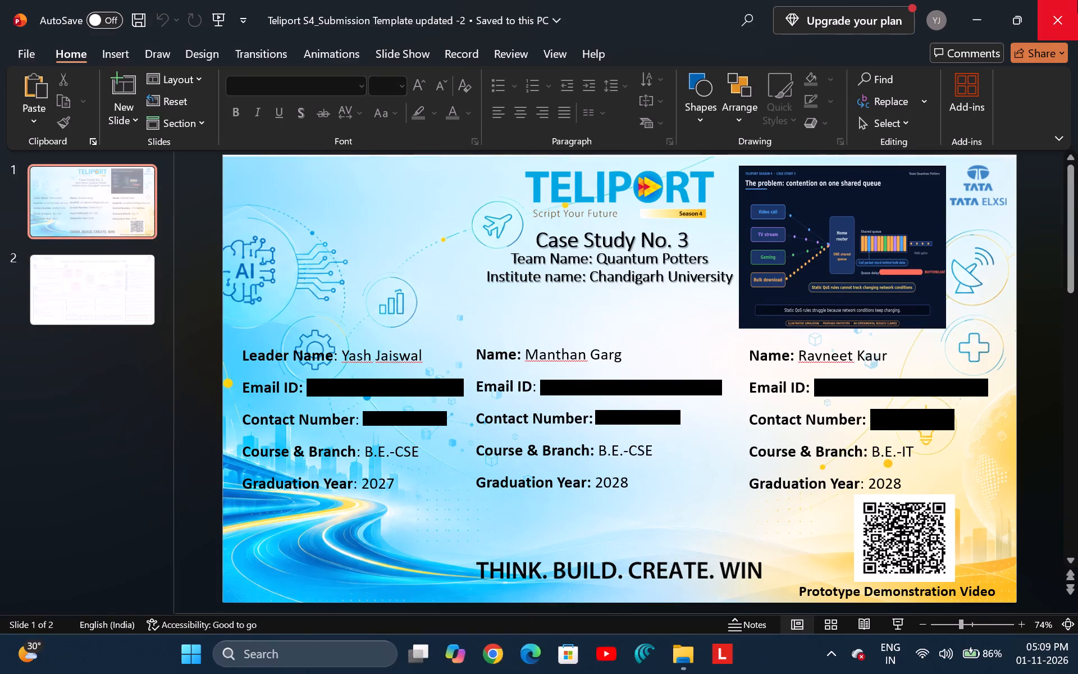
{"action": "left_click", "coordinate": [1077, 0]}
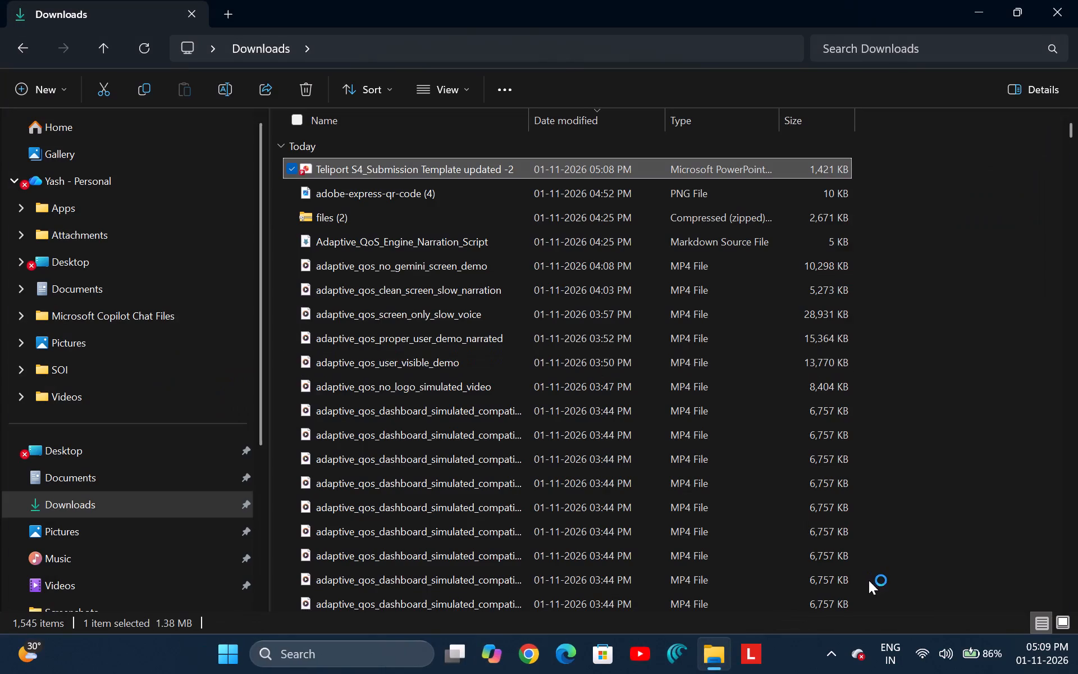
{"action": "left_click", "coordinate": [1077, 0]}
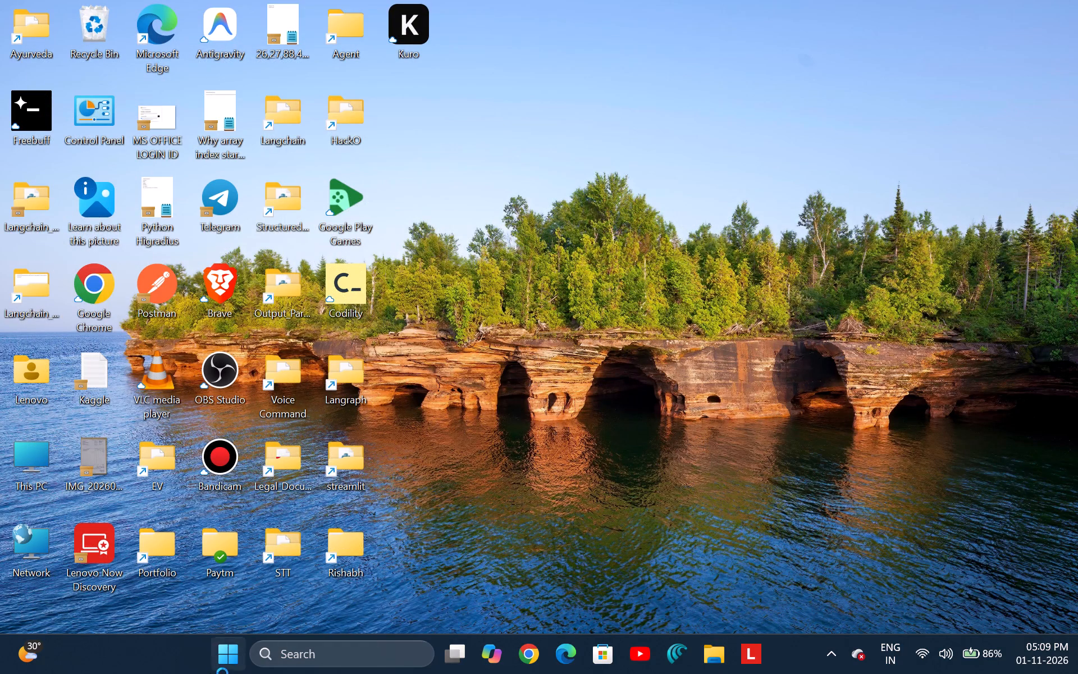
Search the computer for the WhatsApp app.
{"action": "left_click", "coordinate": [312, 657]}
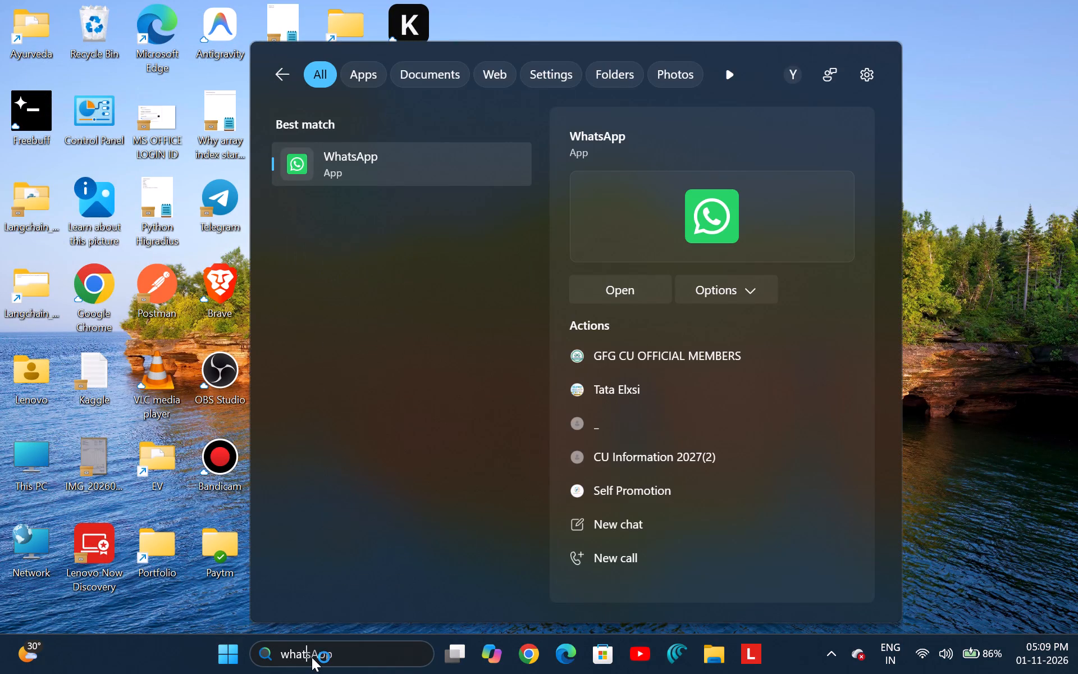
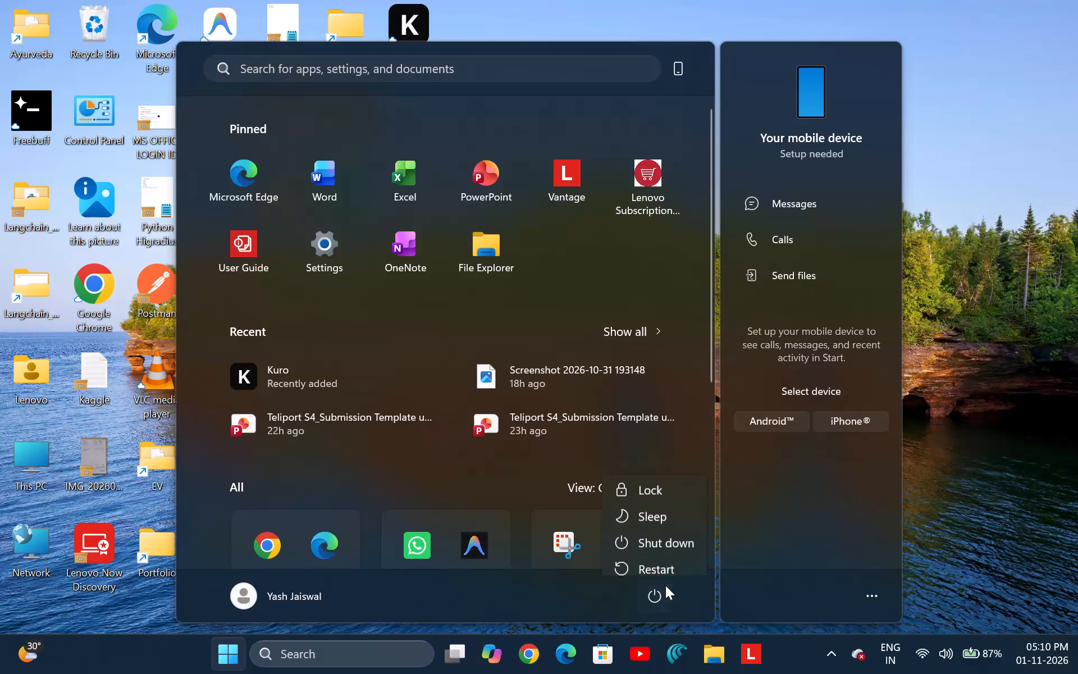
Shut down the computer.
{"action": "left_click", "coordinate": [664, 539]}
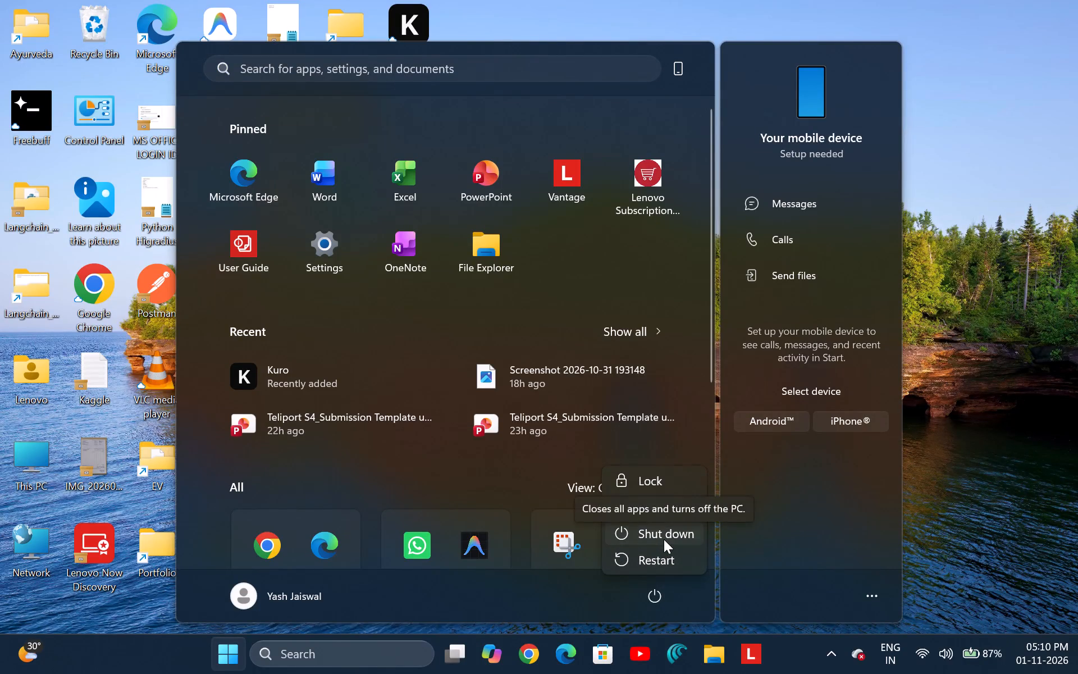